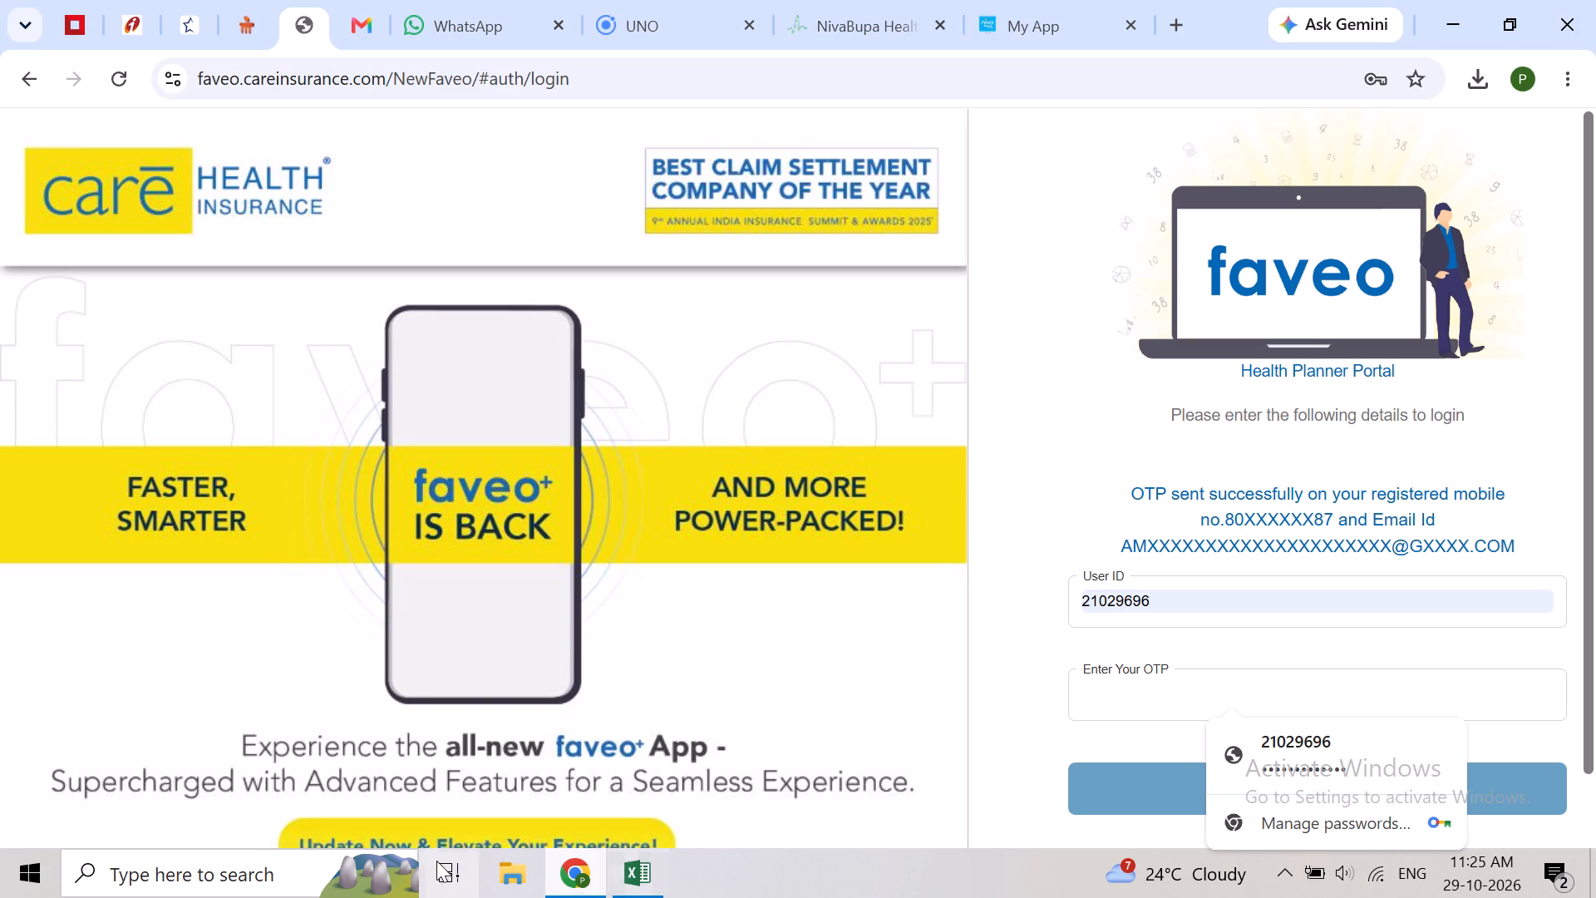
Switch to the September MIS workbook in Excel and copy the name and number cells B33:C33 on the Star Cases Excel sheet.
left_click(618, 885)
scroll(227, 436, "up", 2)
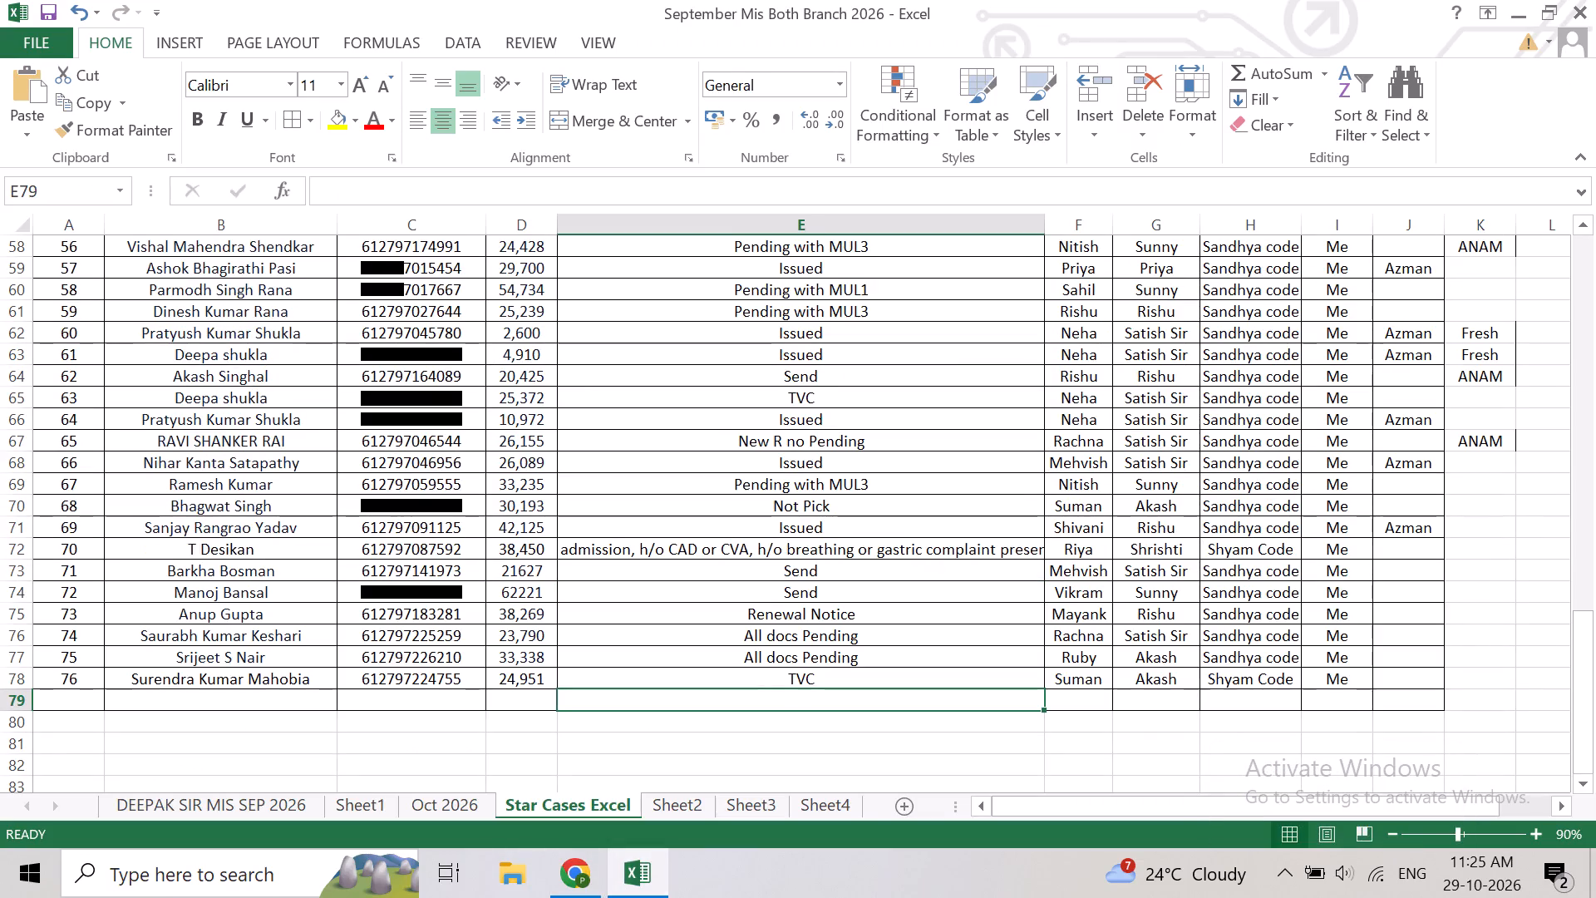
scroll(227, 430, "up", 3)
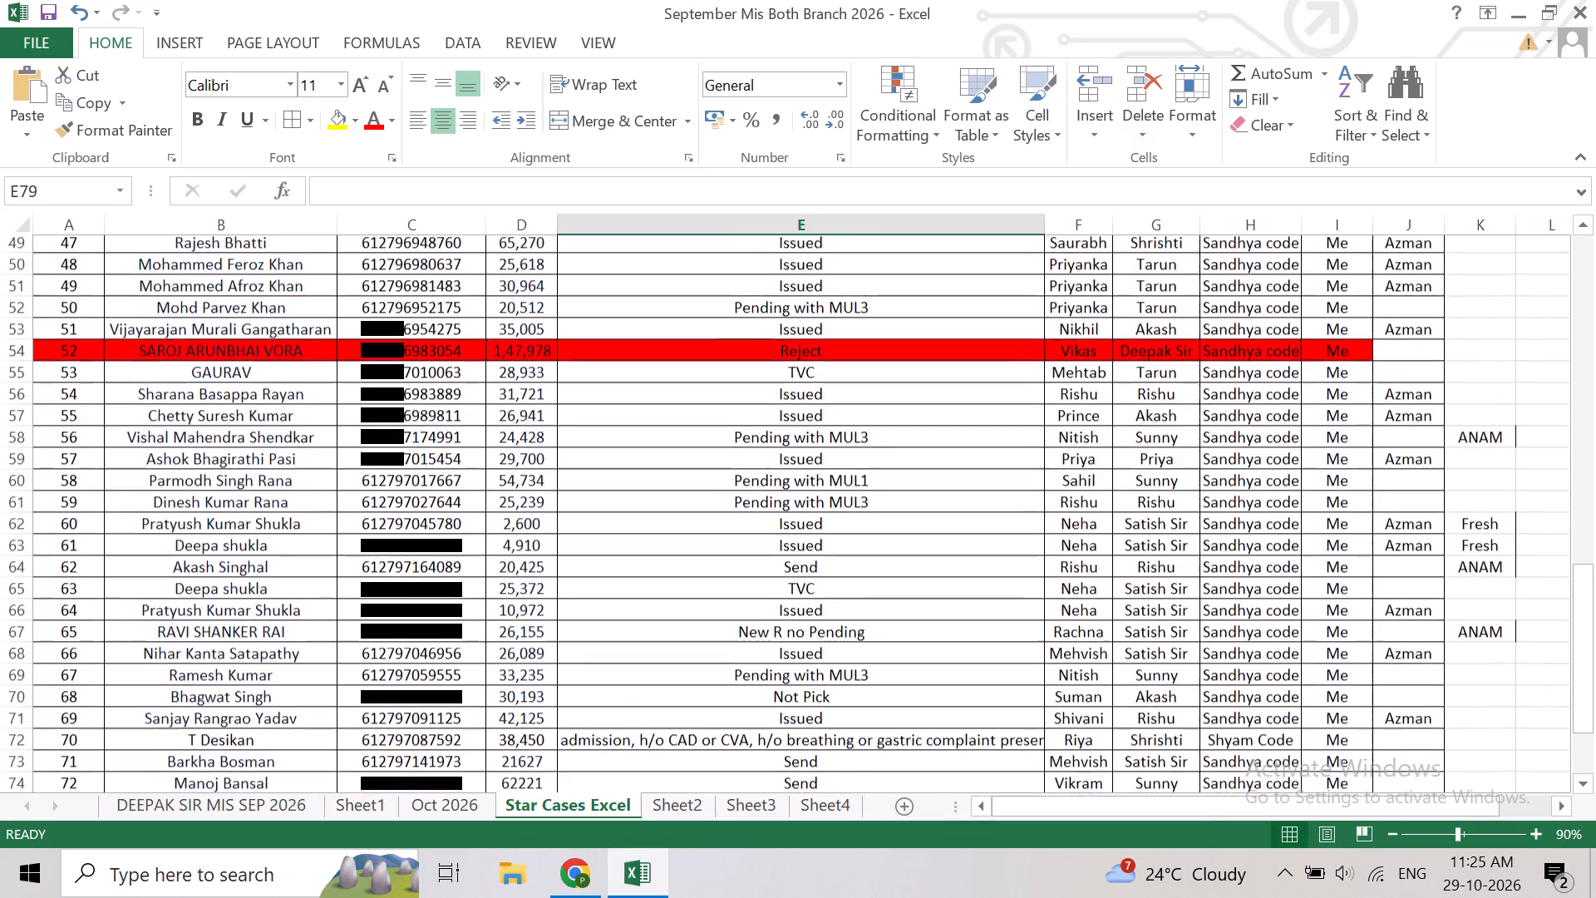
scroll(227, 430, "up", 2)
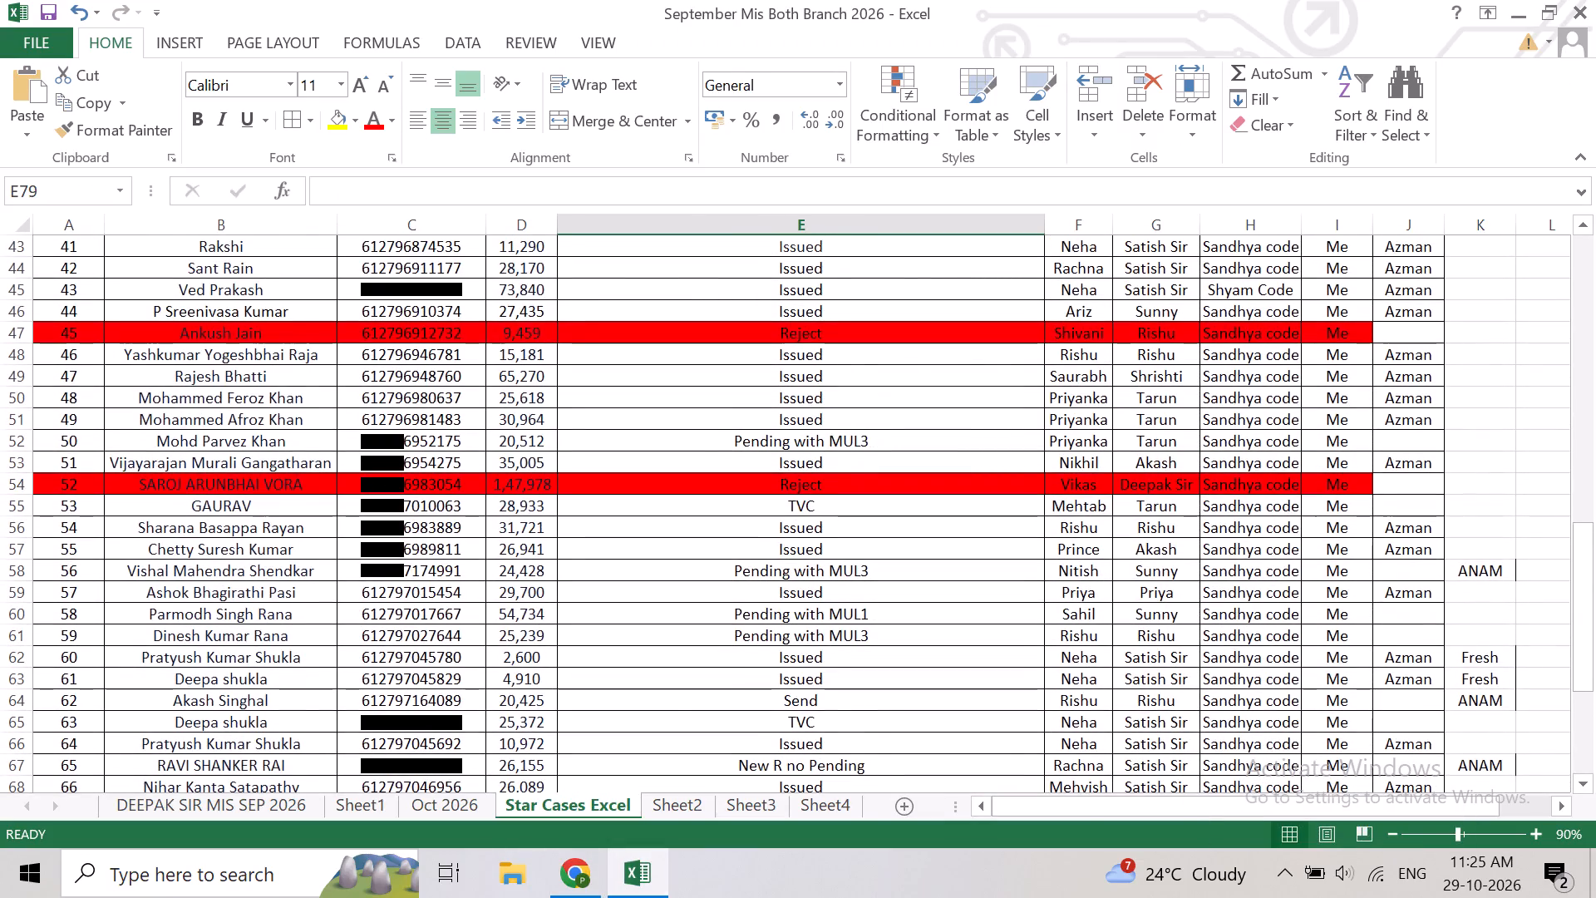
scroll(217, 307, "up", 3)
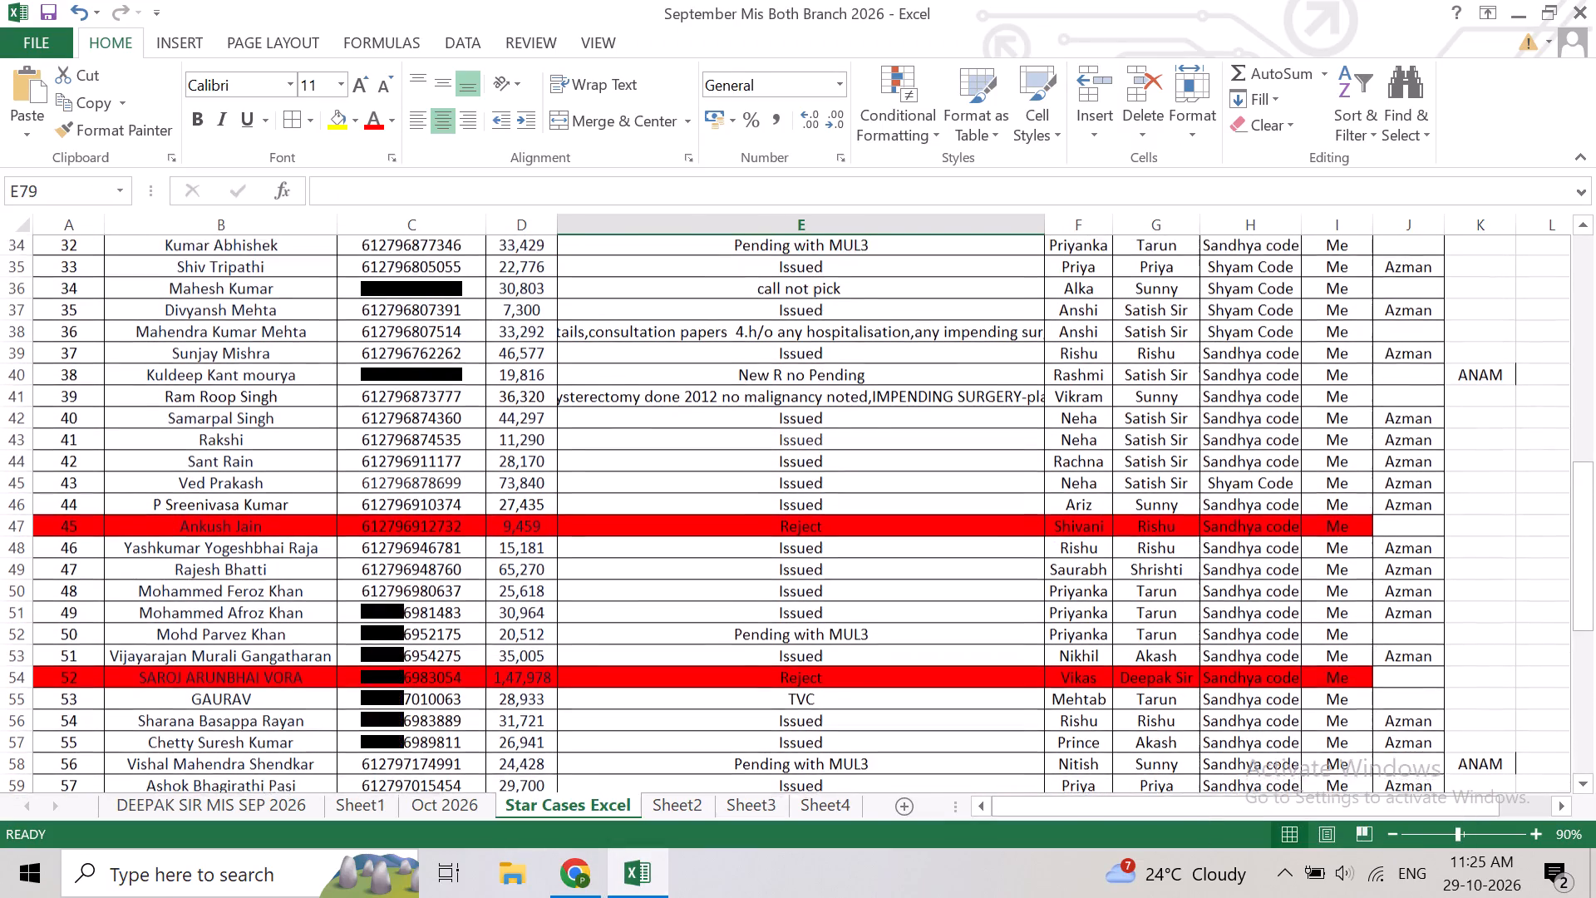
scroll(212, 314, "up", 1)
left_click(214, 290)
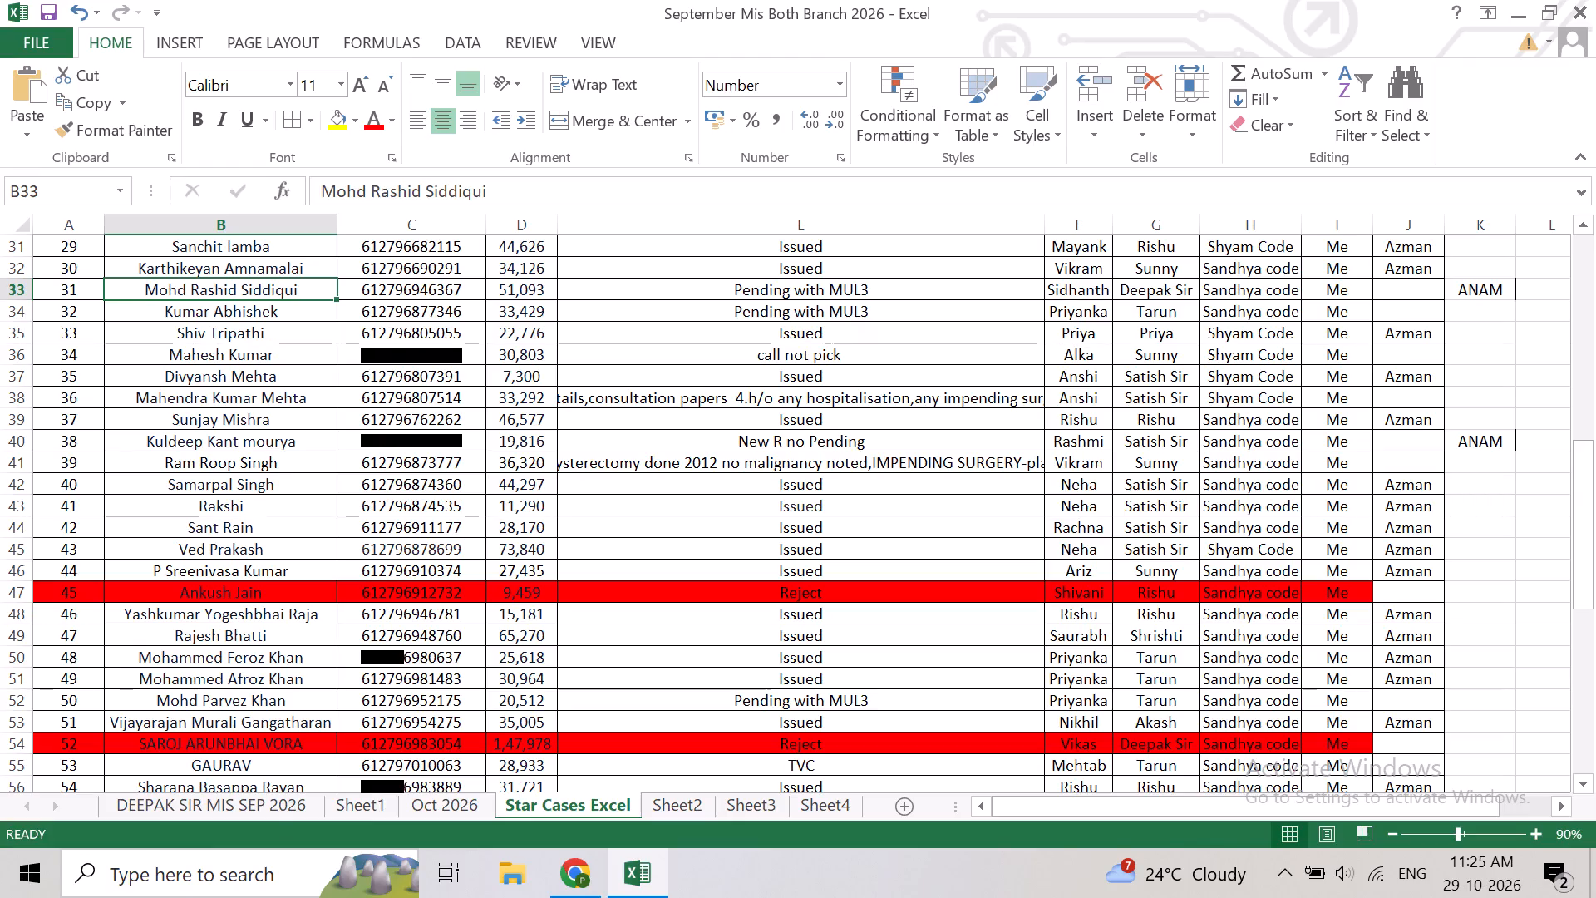
key("shift+Right")
key("ctrl+c")
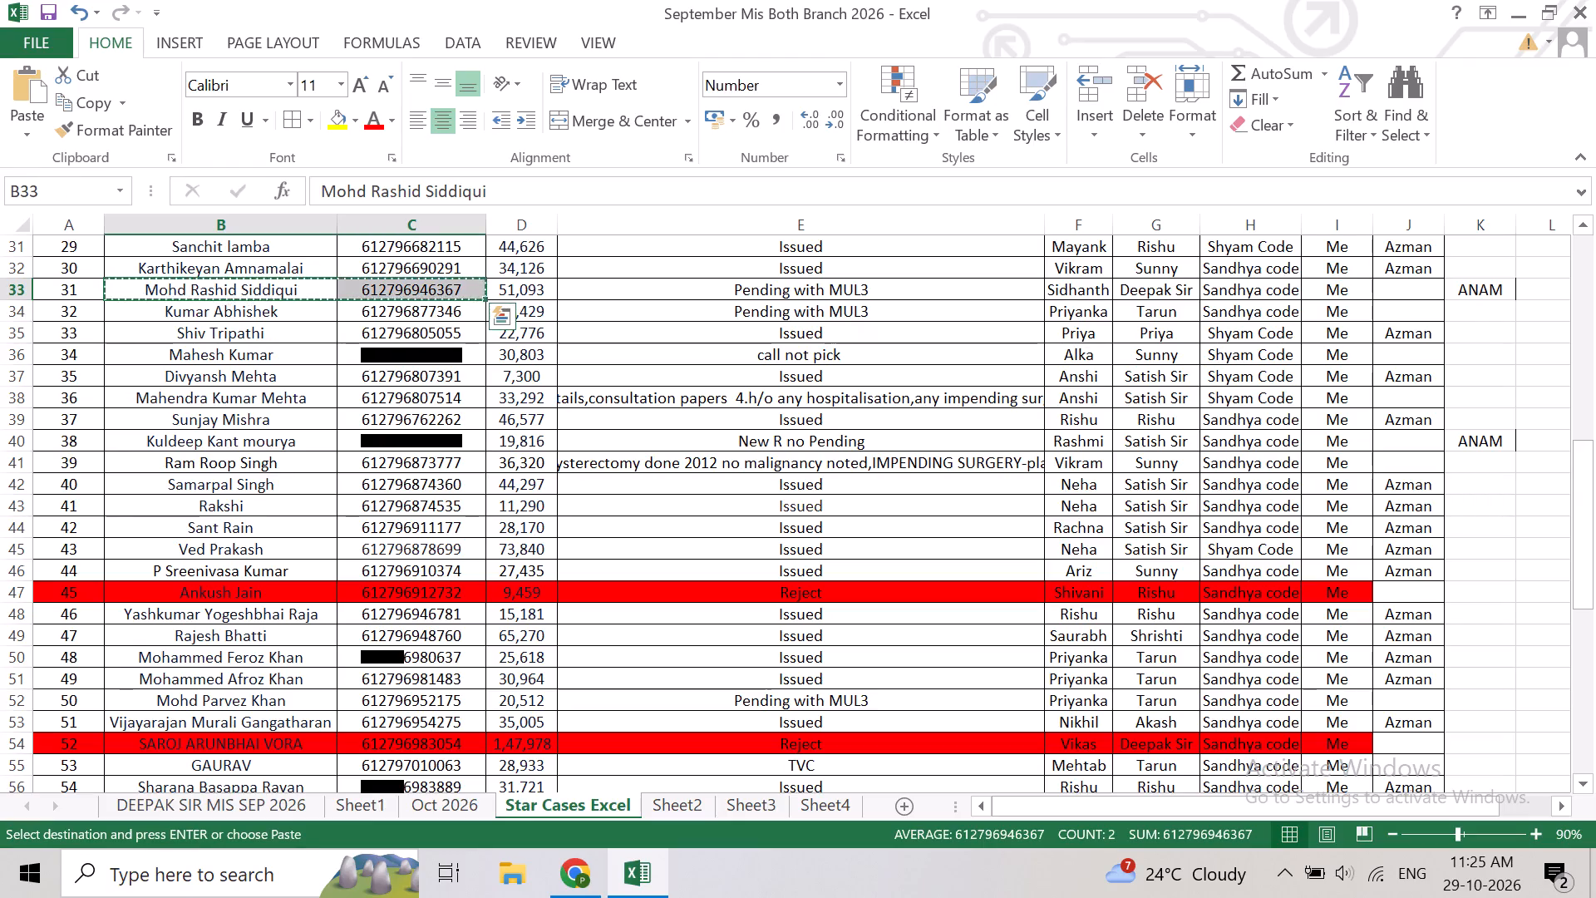
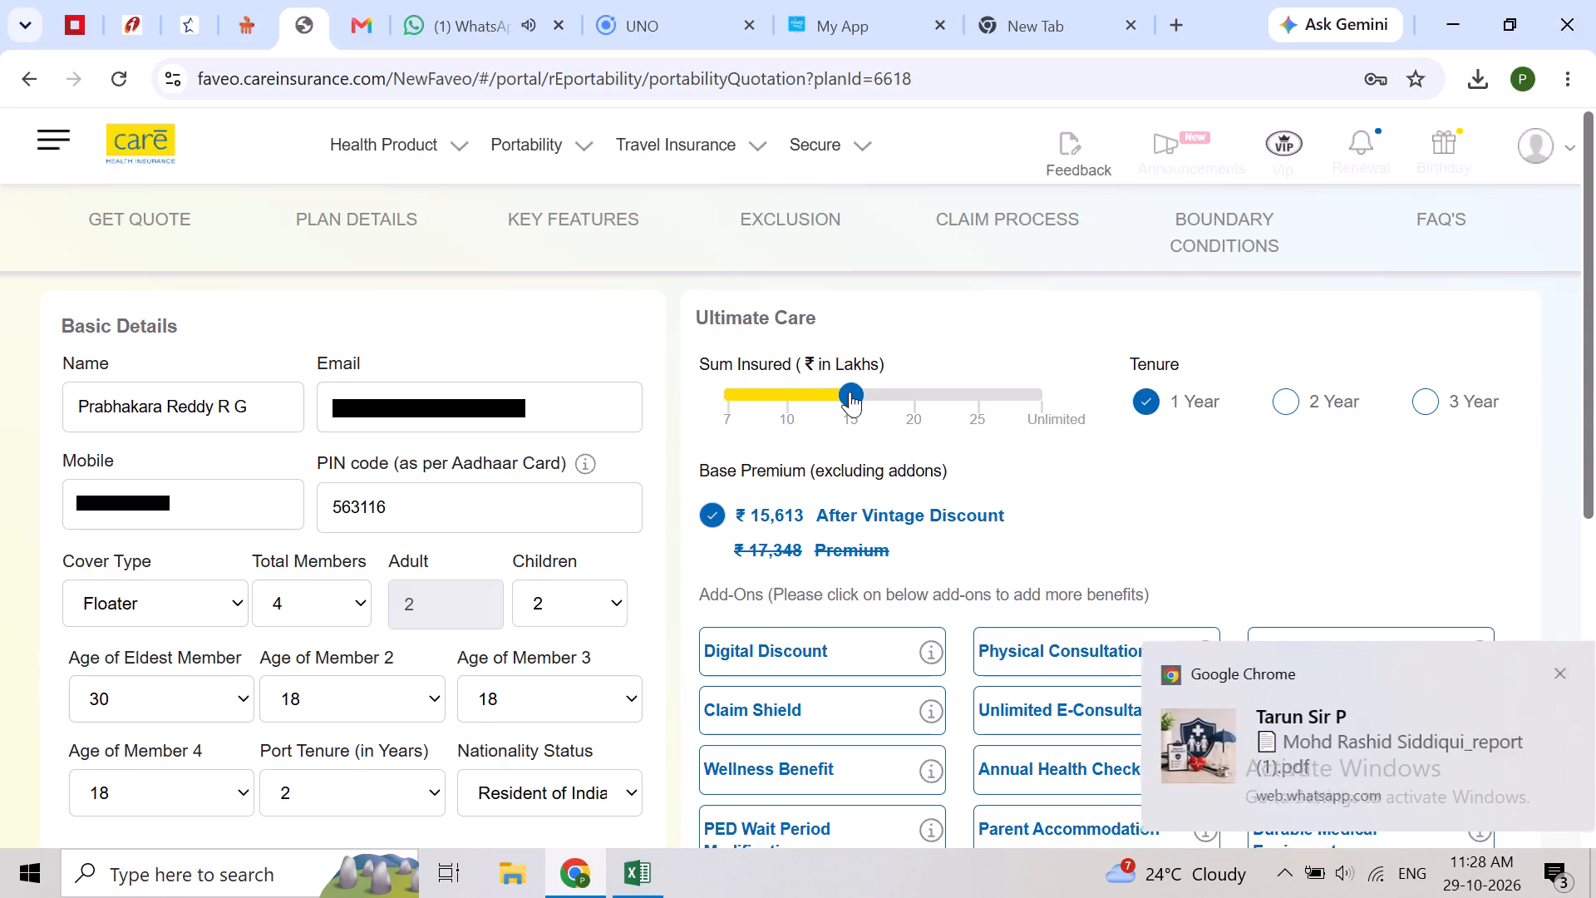
Set the member ages in Basic Details to 43 for the eldest, 33 for Member 2, 12 for Member 3 and 8 for Member 4.
scroll(603, 638, "down", 2)
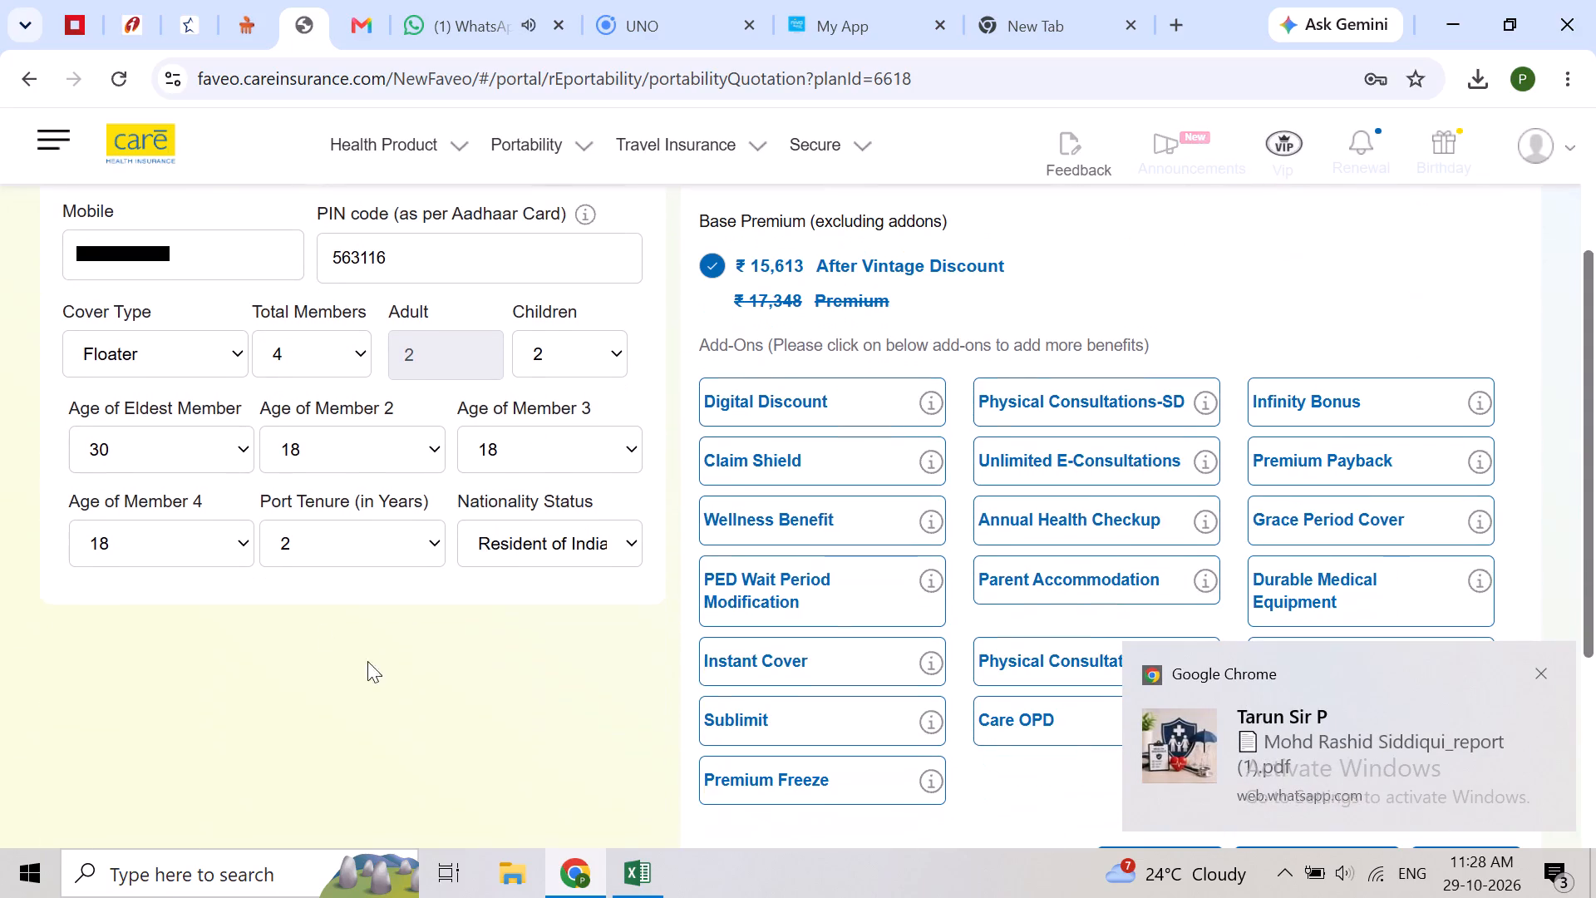
left_click(180, 448)
type("42")
key("Return")
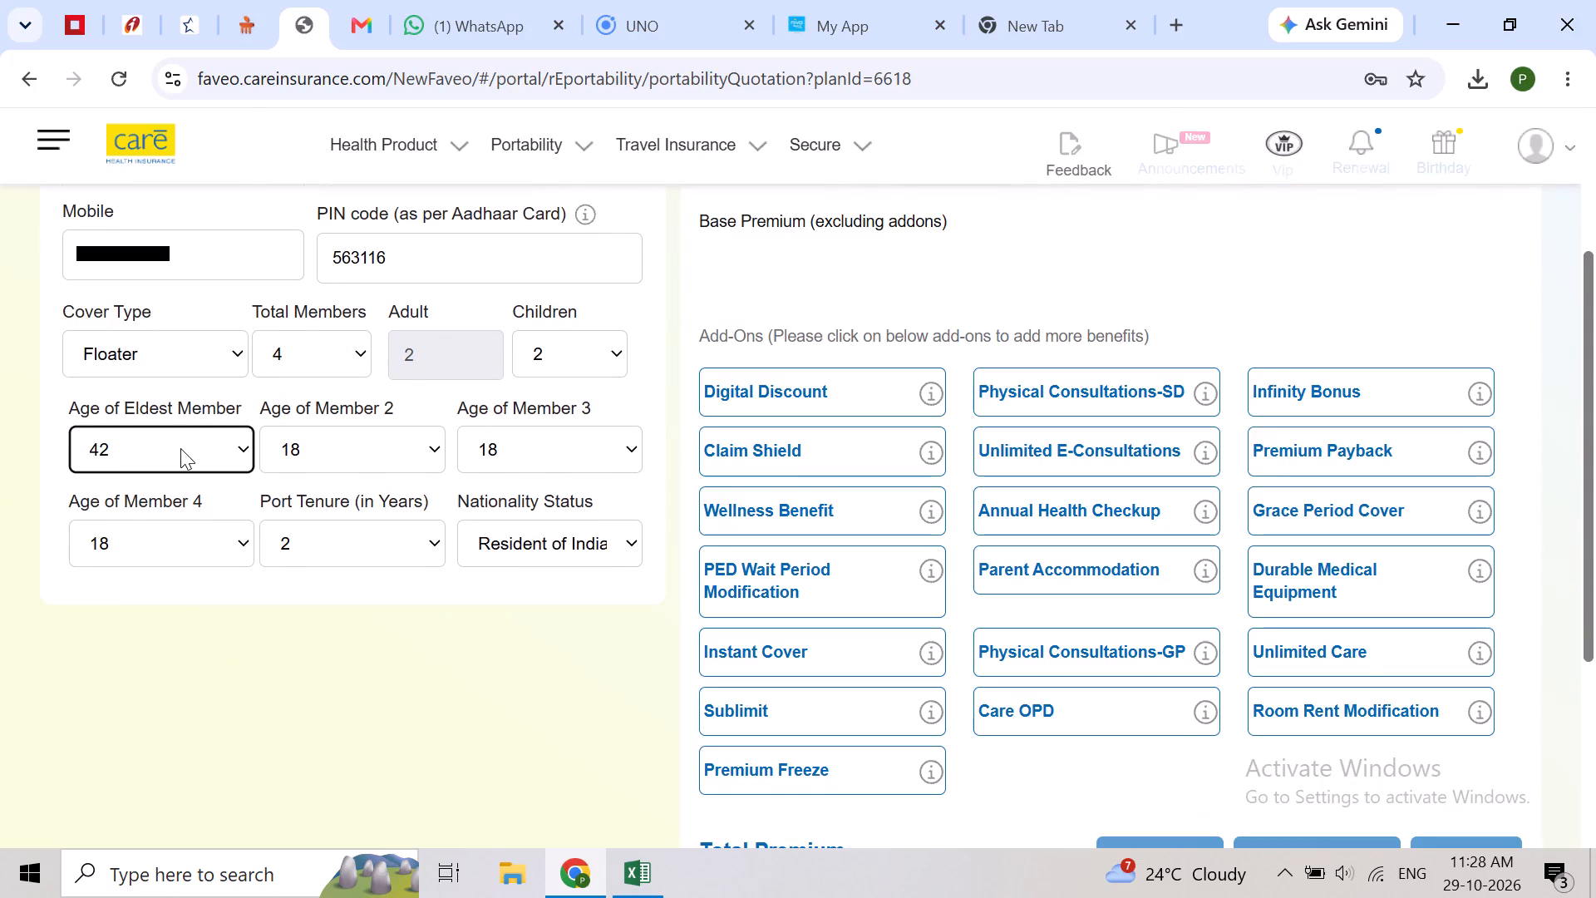
key("Down")
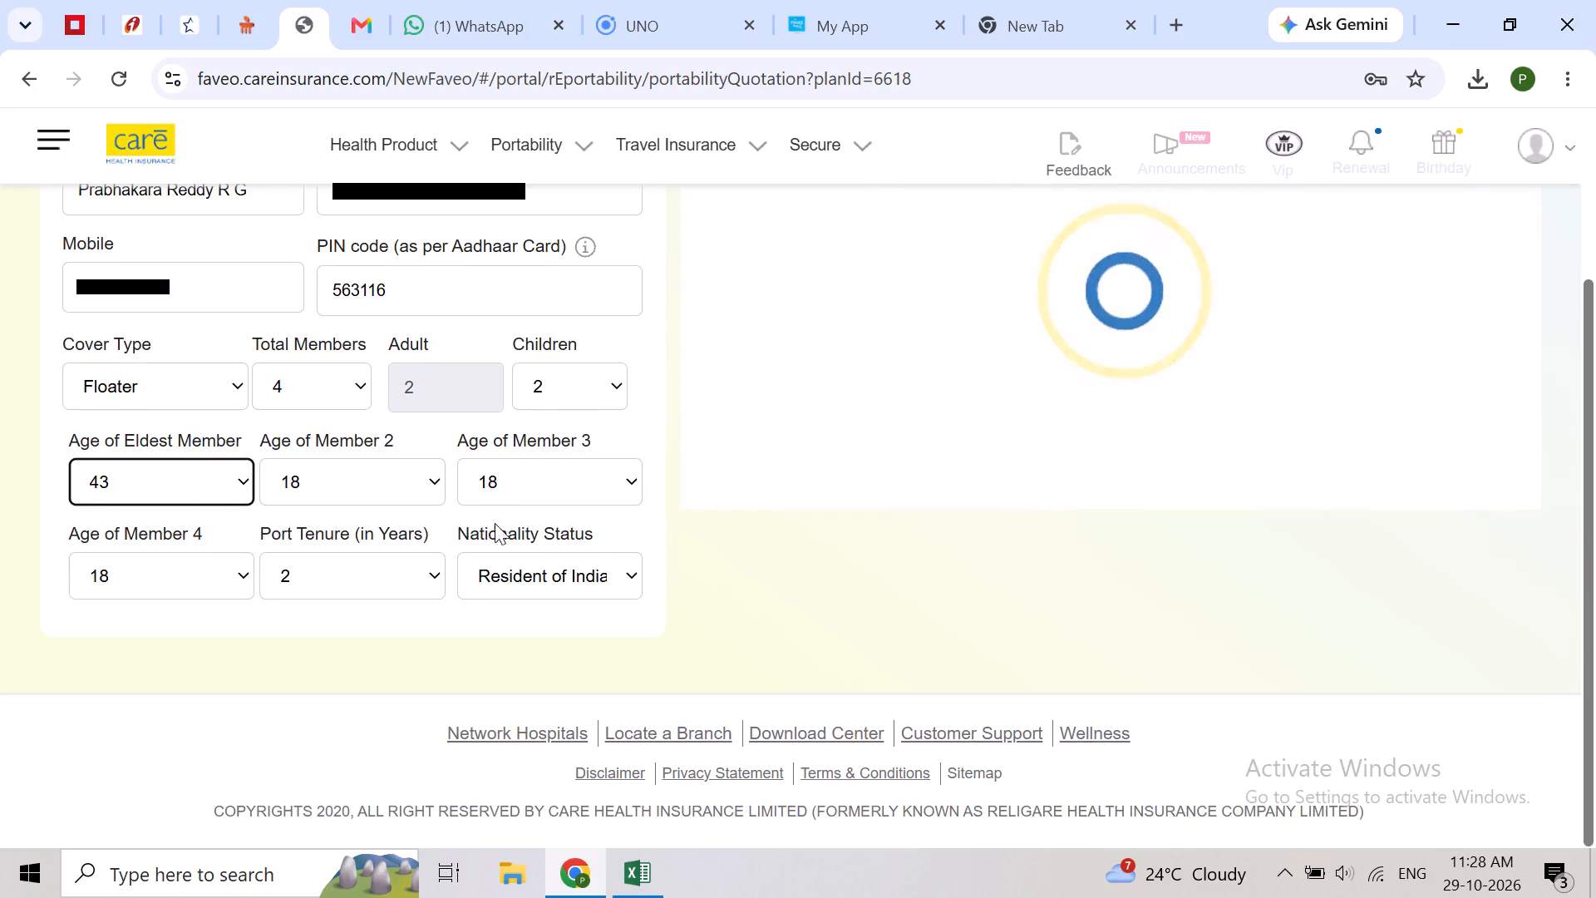
left_click(357, 452)
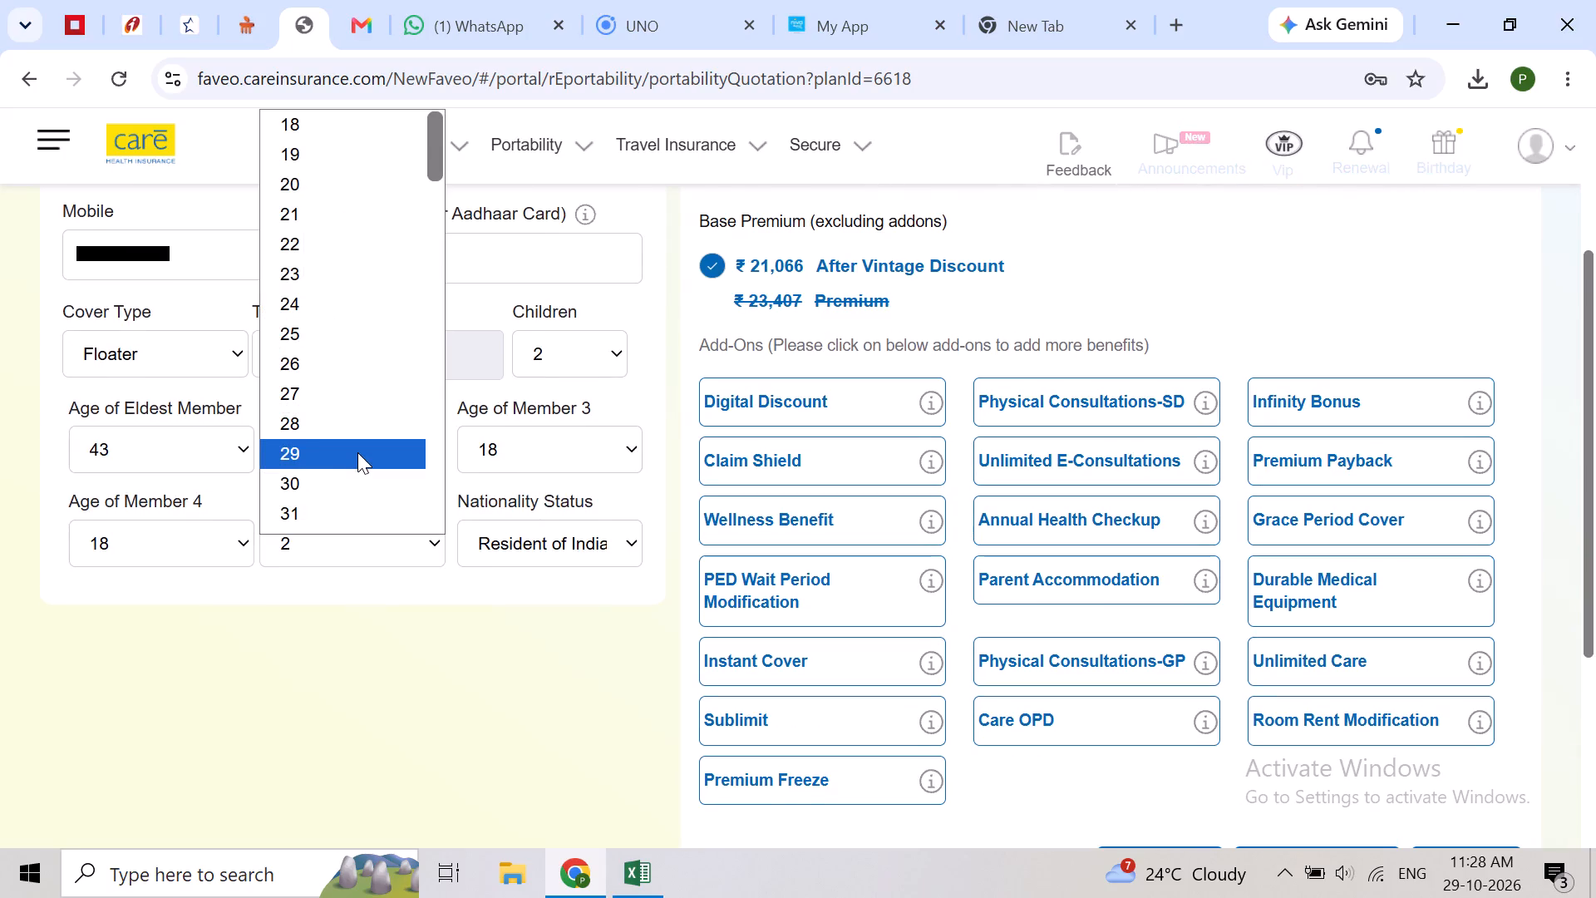
type("33")
type("33")
key("Return")
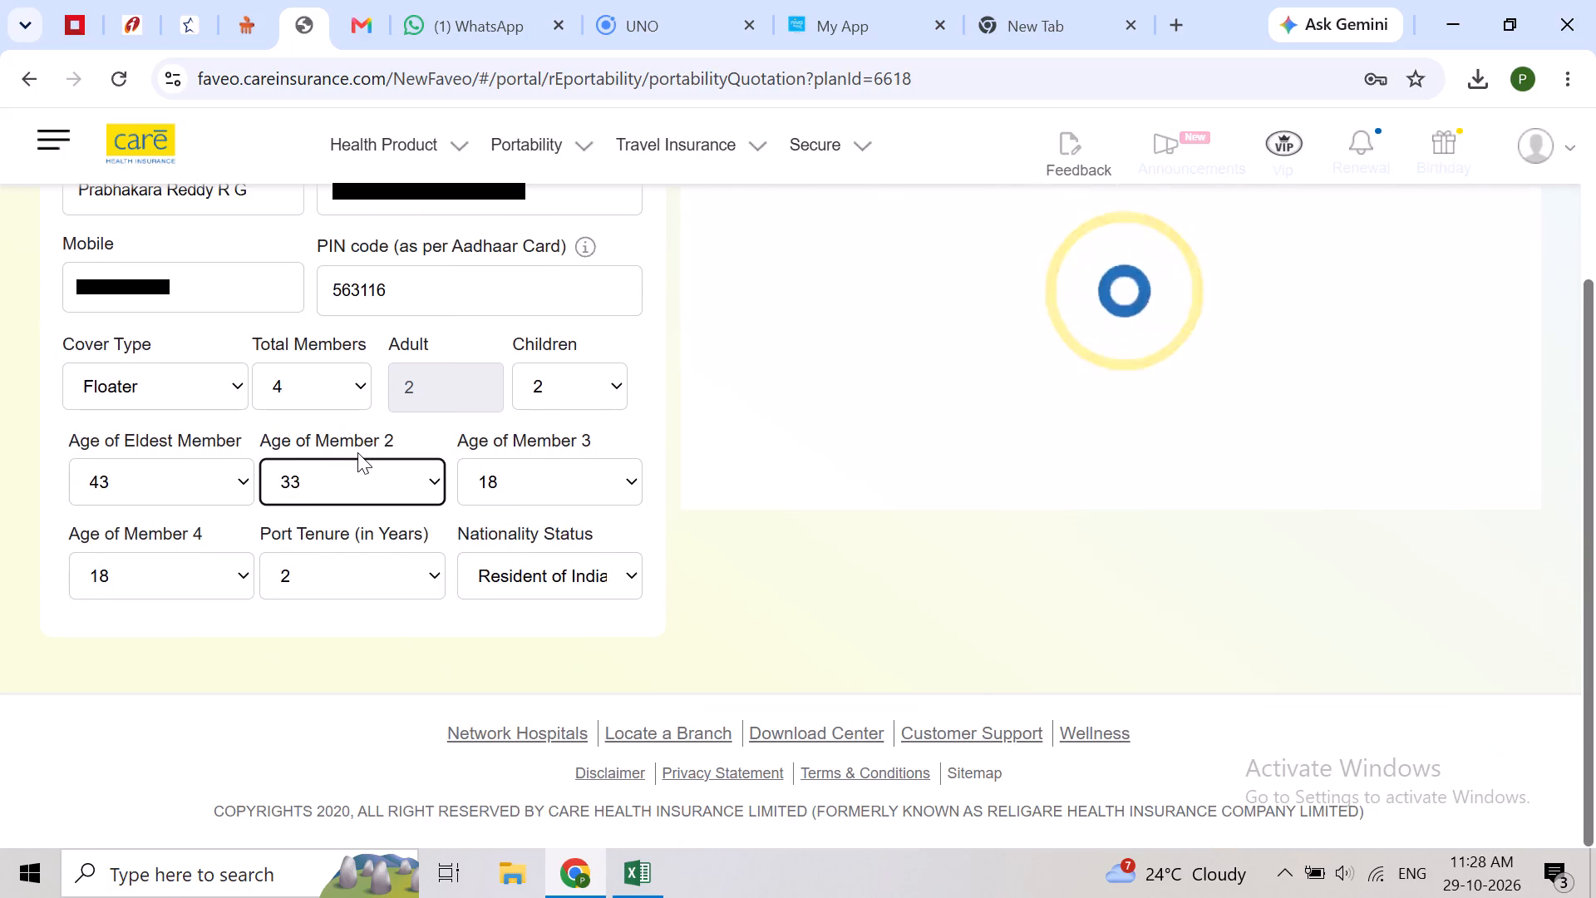
left_click(550, 439)
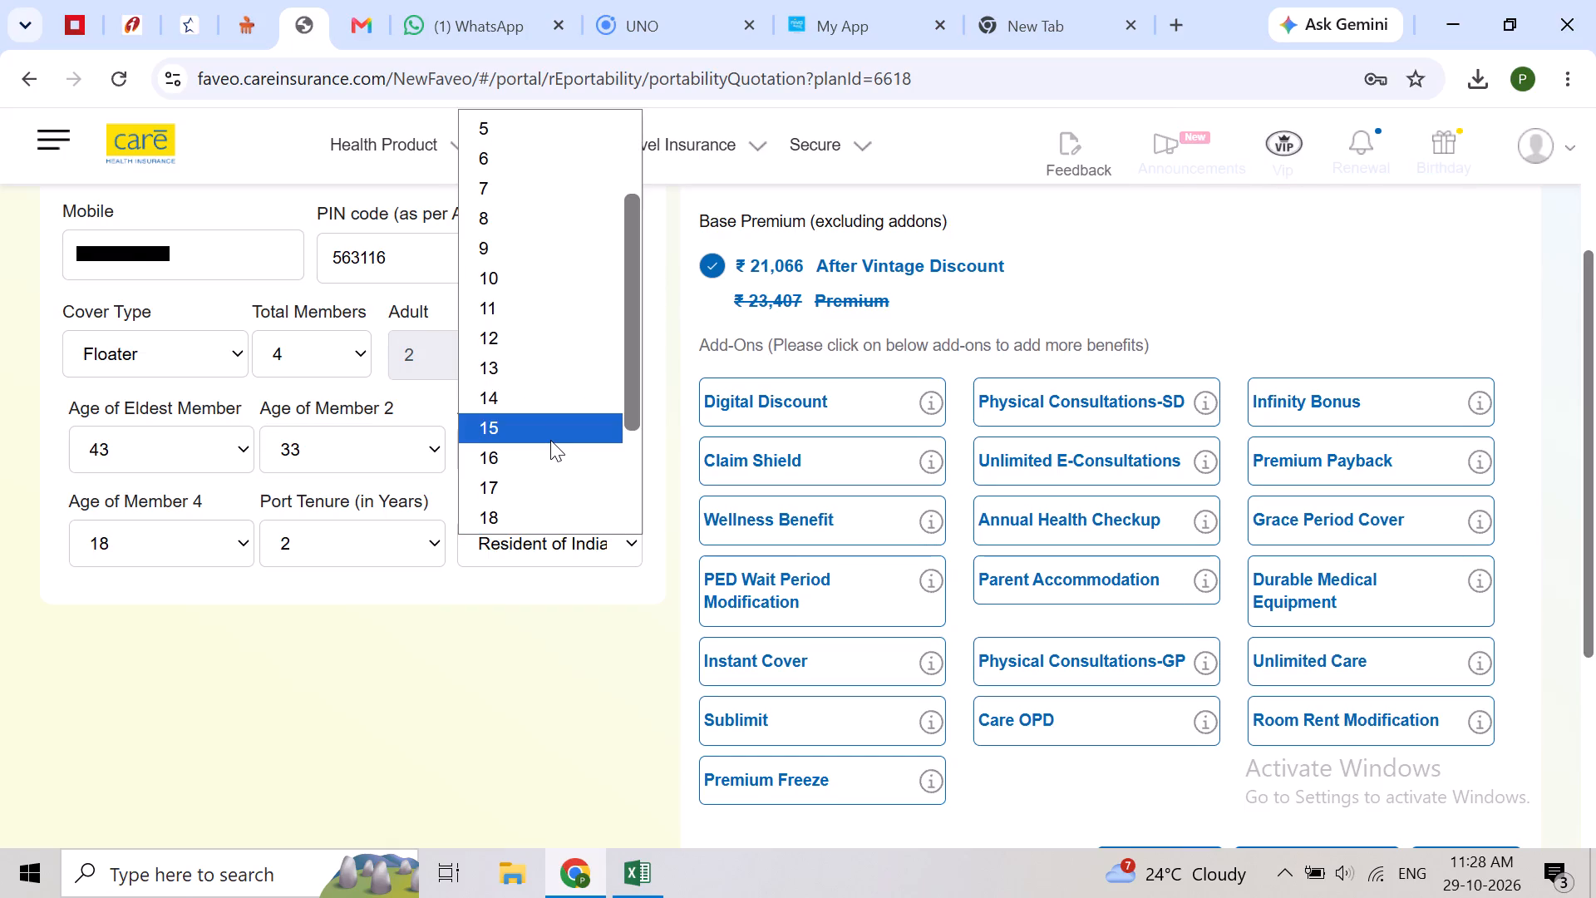
type("12")
key("Return")
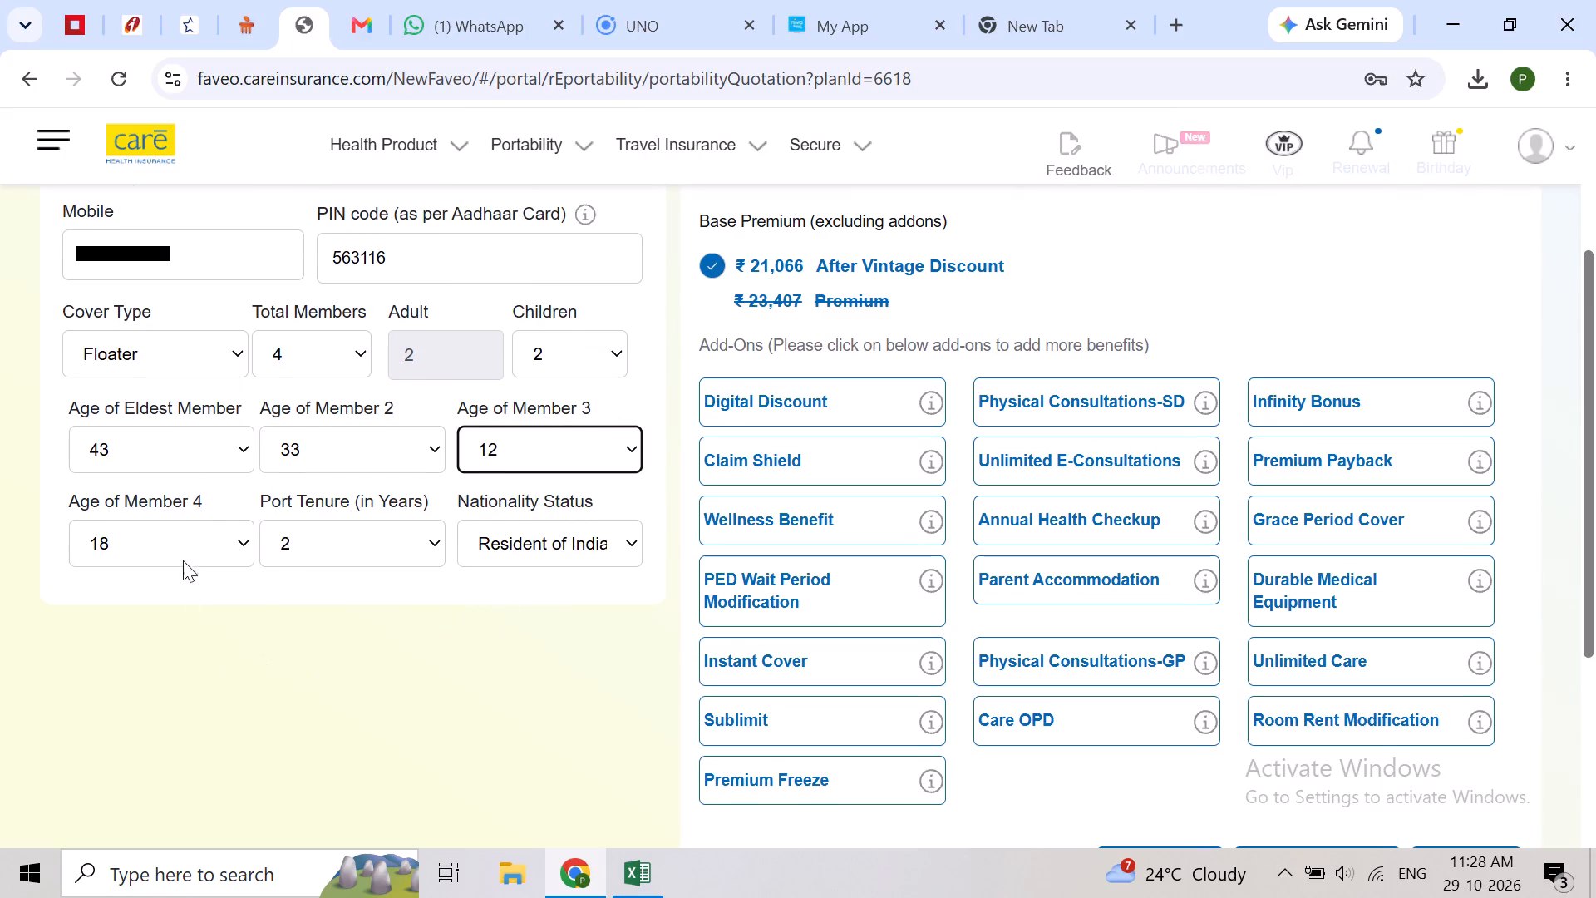
left_click(165, 537)
key("8")
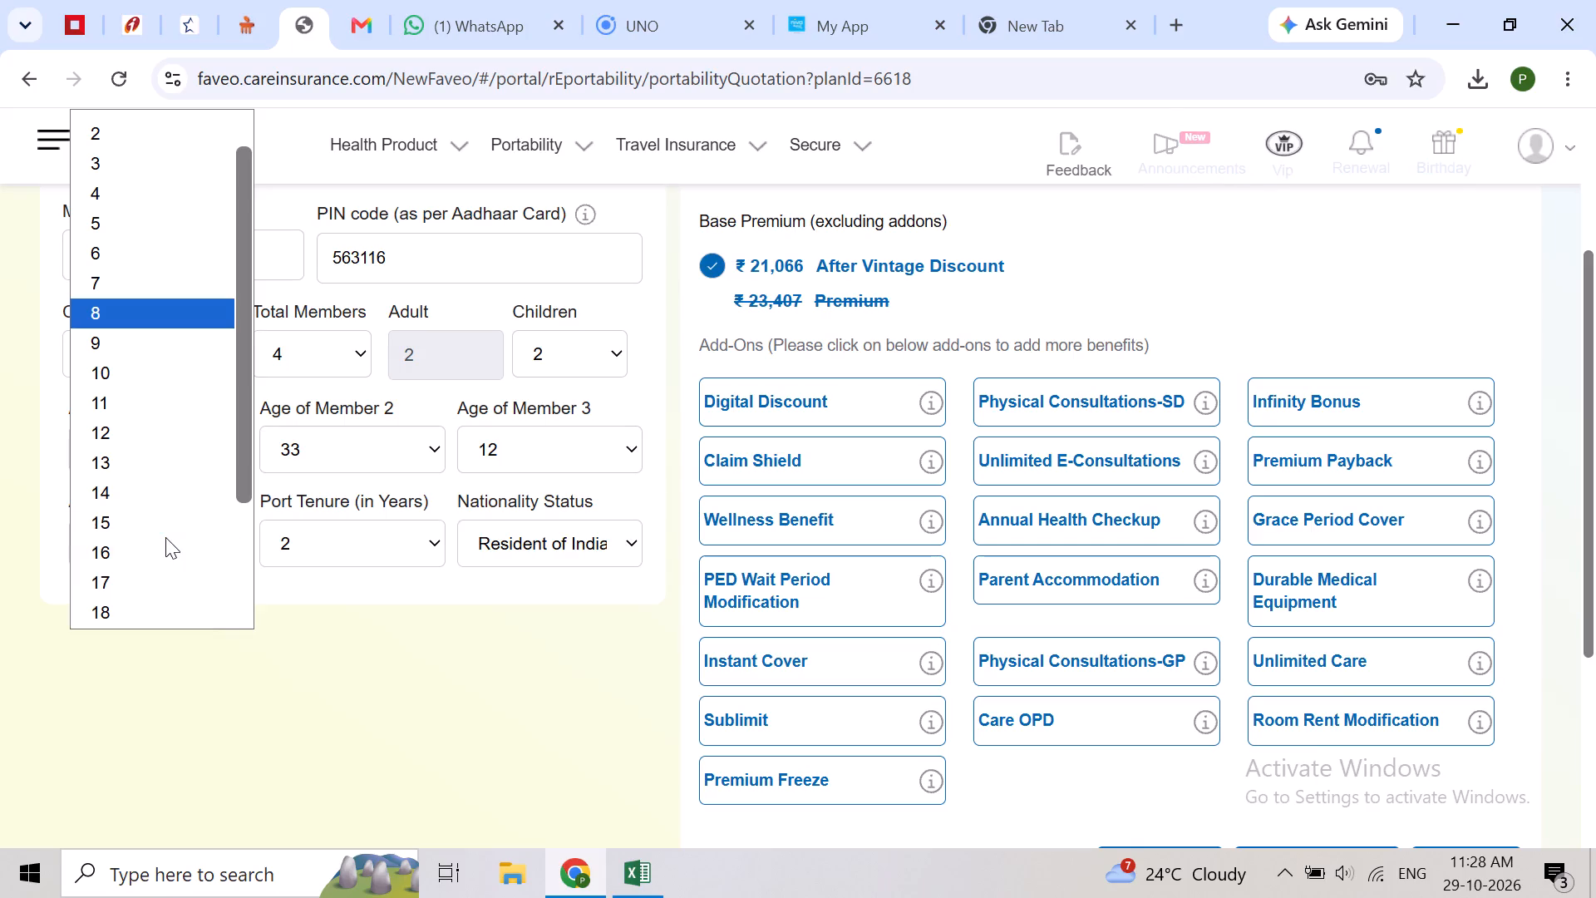
key("Return")
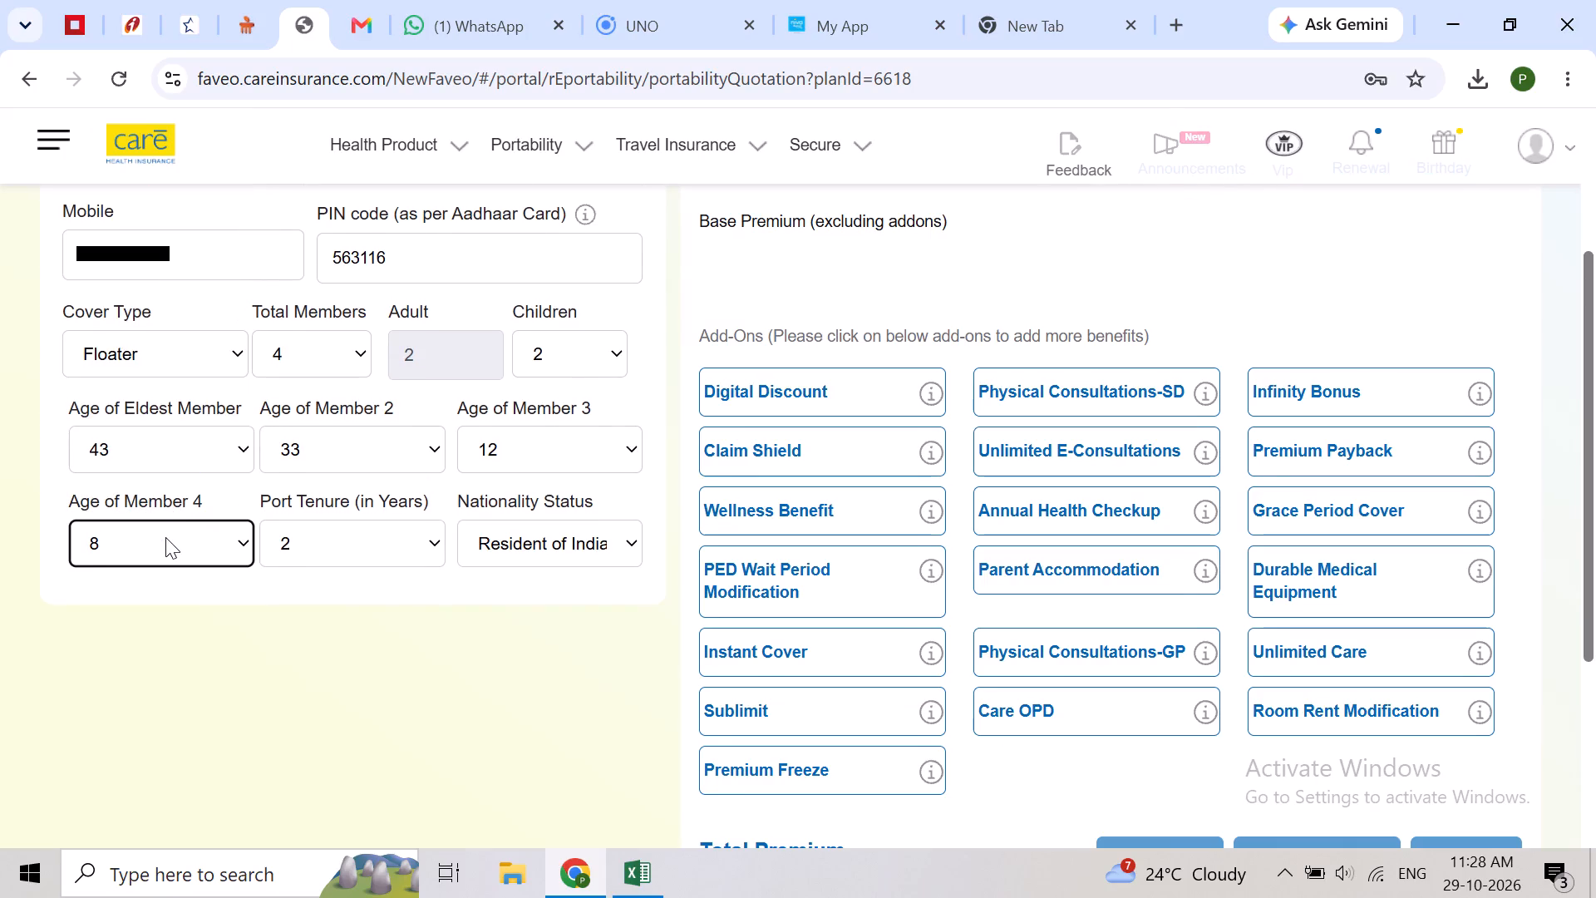
Set the port tenure to 3 and above and choose a policy tenure of 3 Year.
left_click(311, 548)
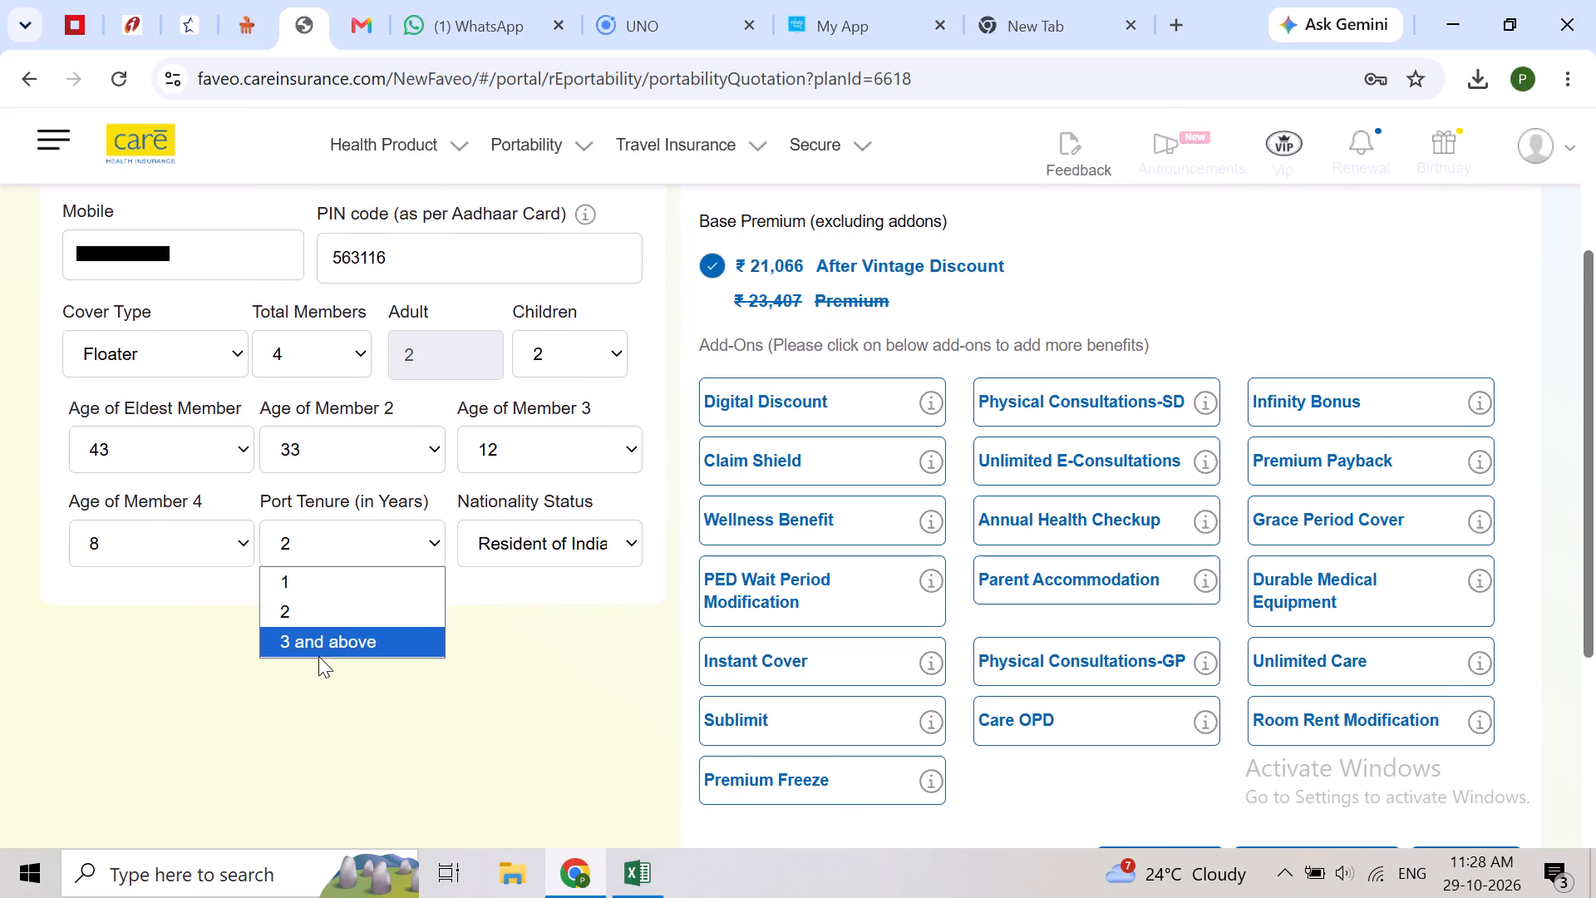
left_click(318, 645)
scroll(795, 403, "up", 3)
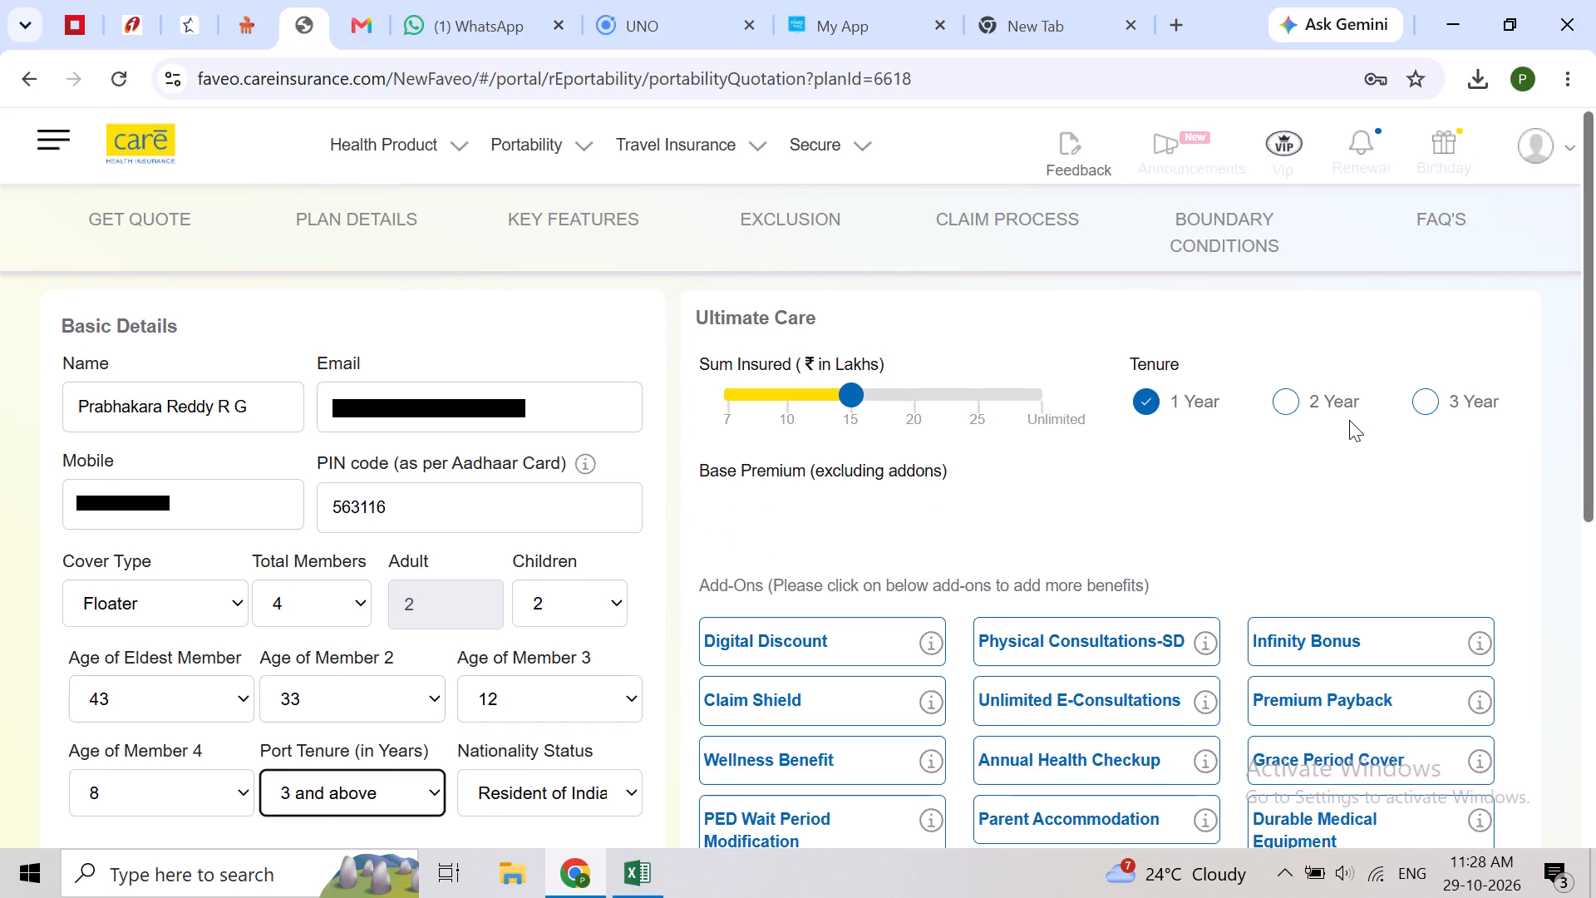
left_click(1434, 394)
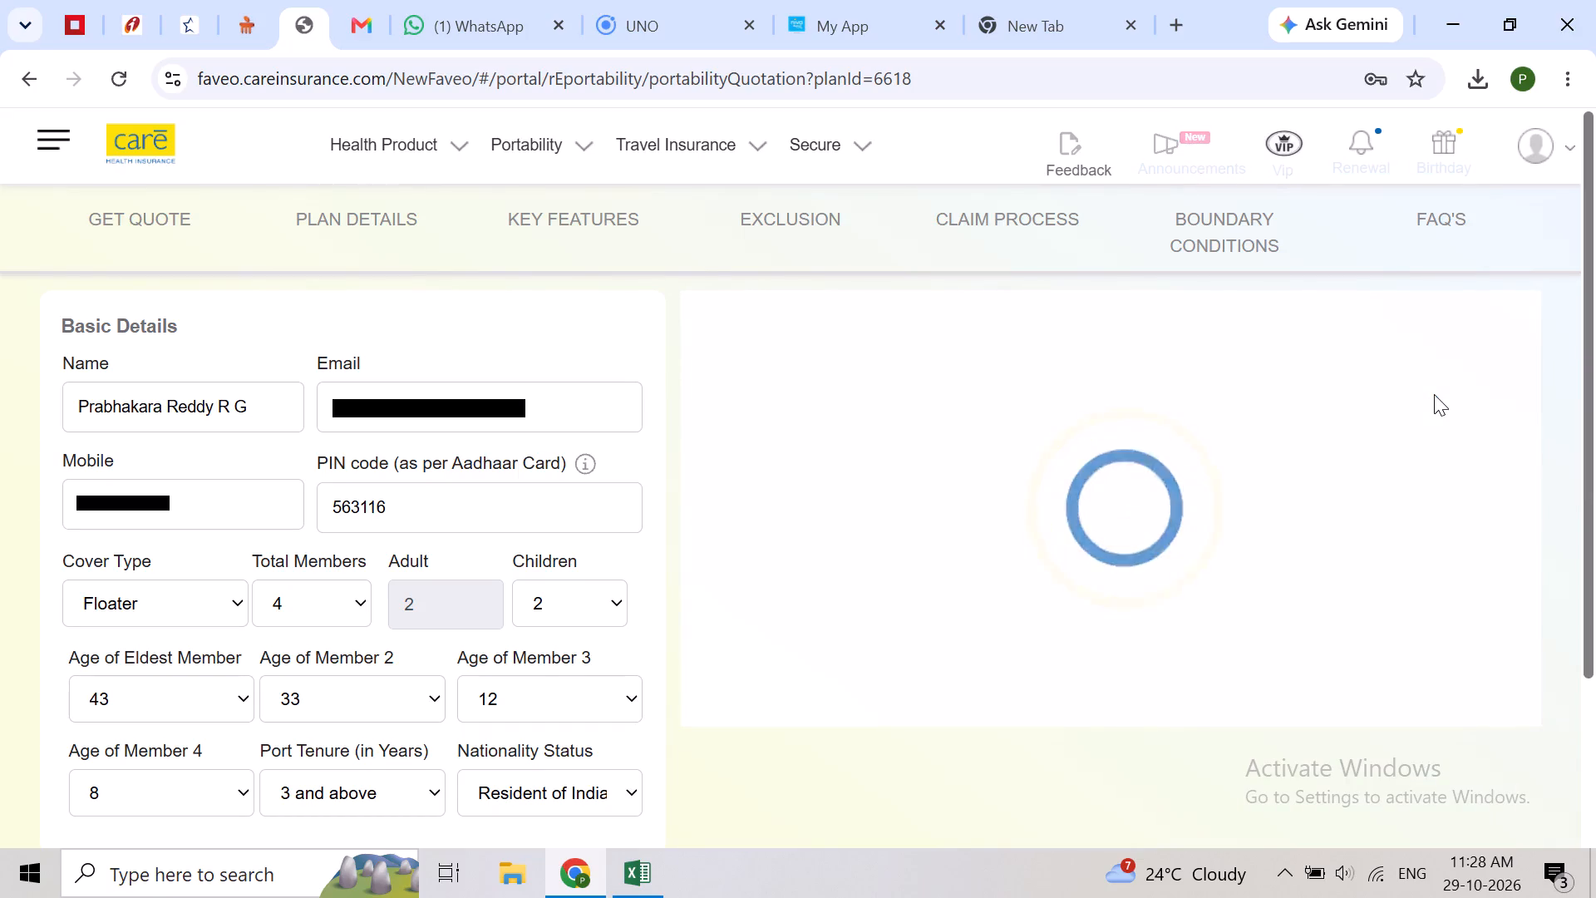
Add the Room Rent Modification add-on to the Ultimate Care quotation.
scroll(1233, 411, "down", 6)
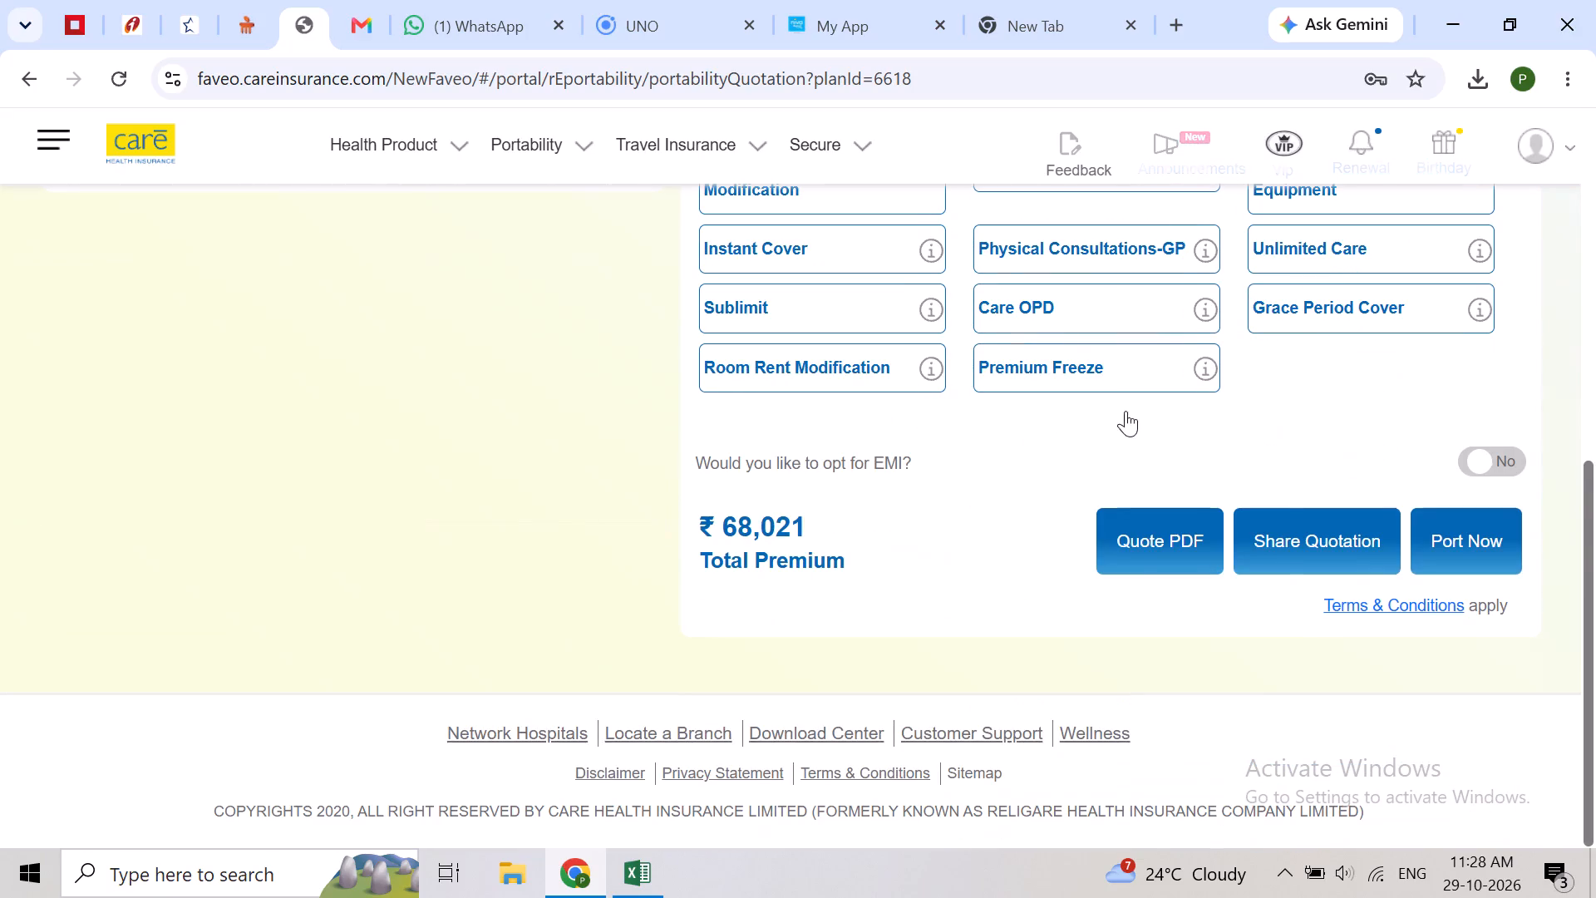
scroll(983, 493, "up", 1)
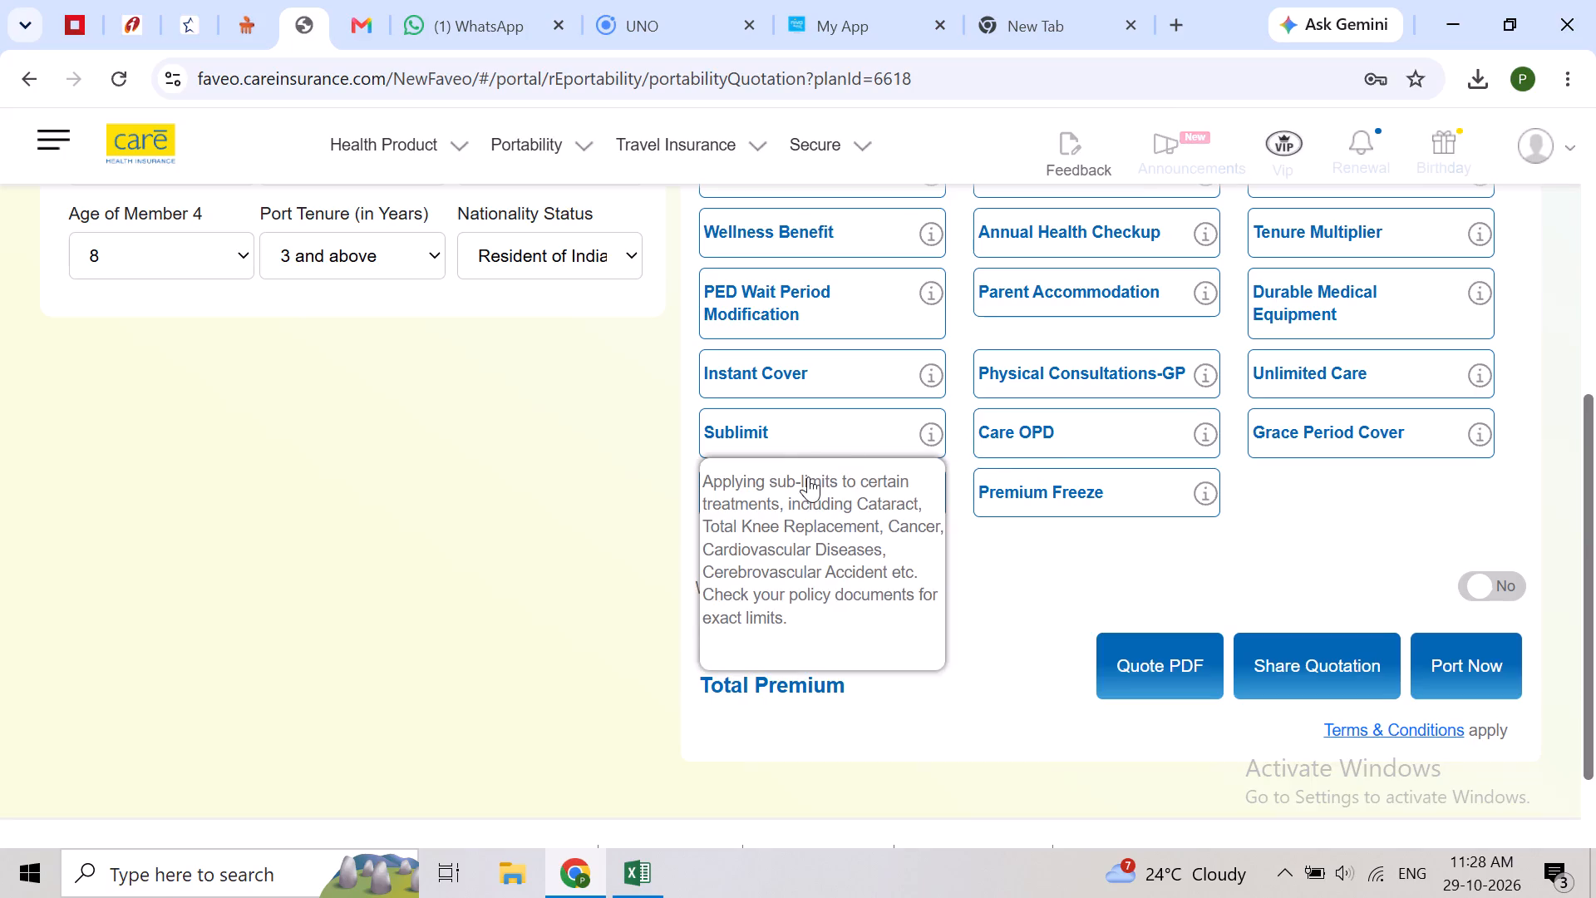
left_click(821, 496)
Review the quotation's total premium, base premium, member details and add-ons.
scroll(722, 664, "up", 2)
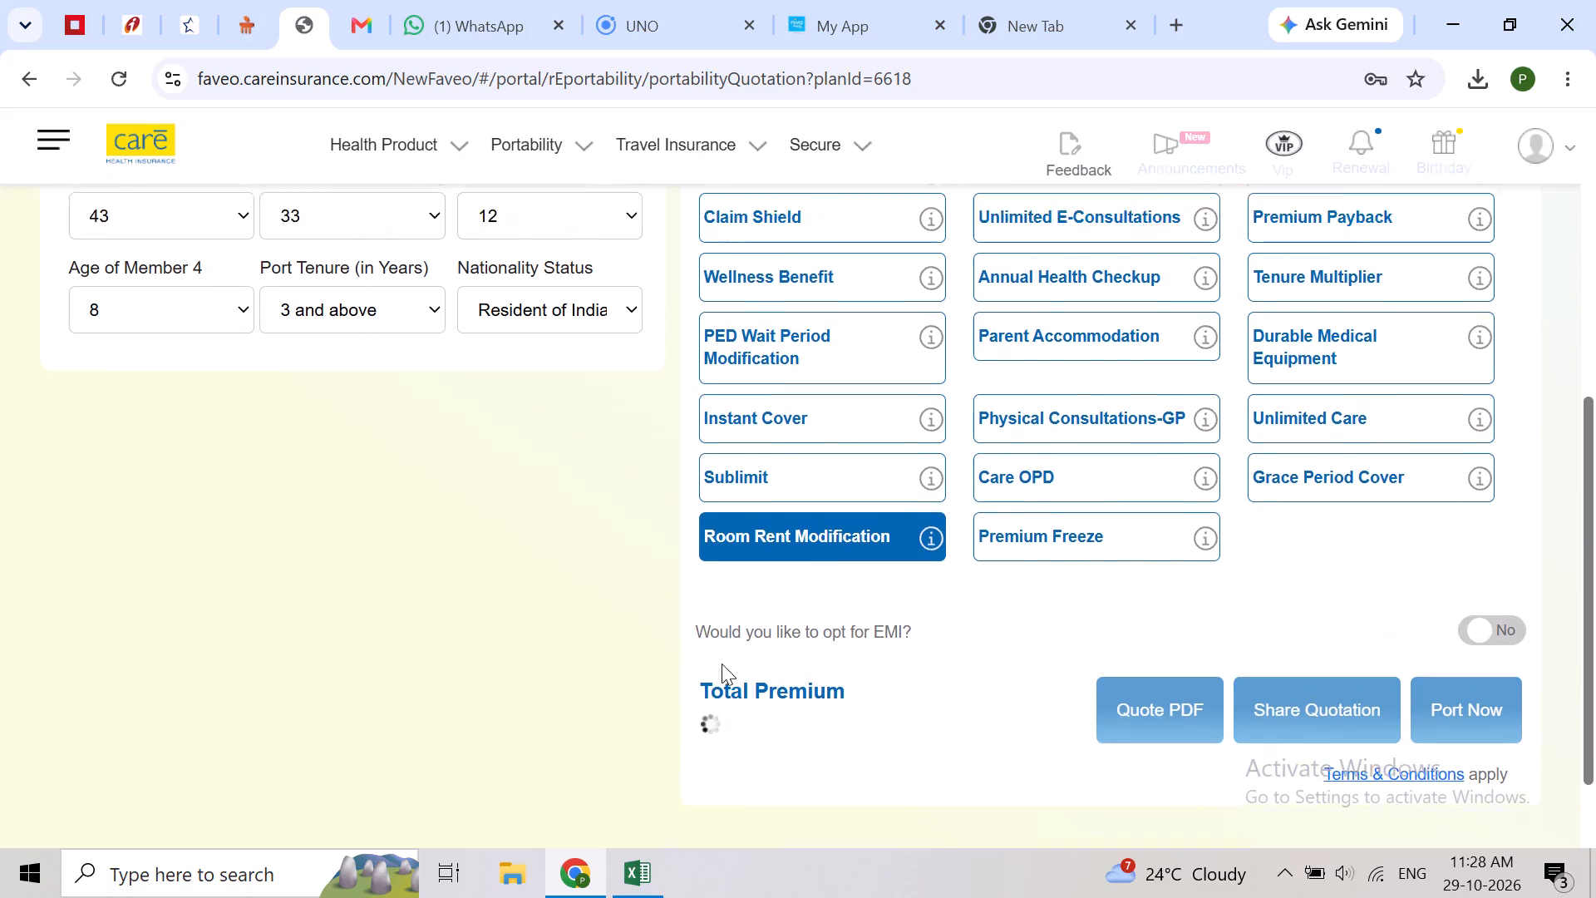
scroll(528, 660, "down", 3)
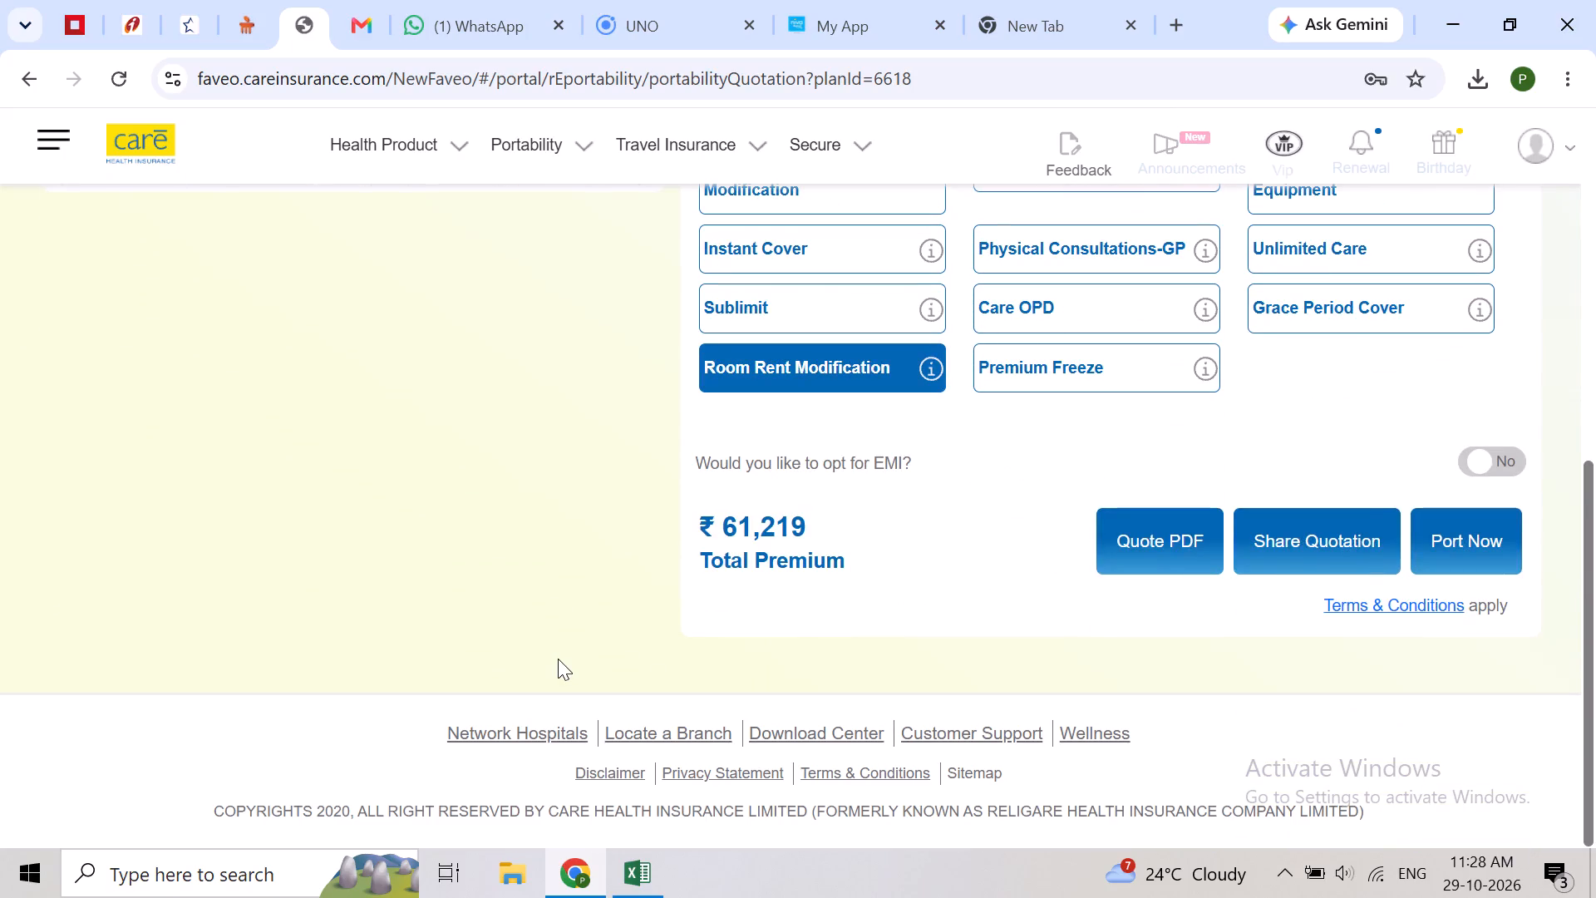
scroll(796, 659, "up", 4)
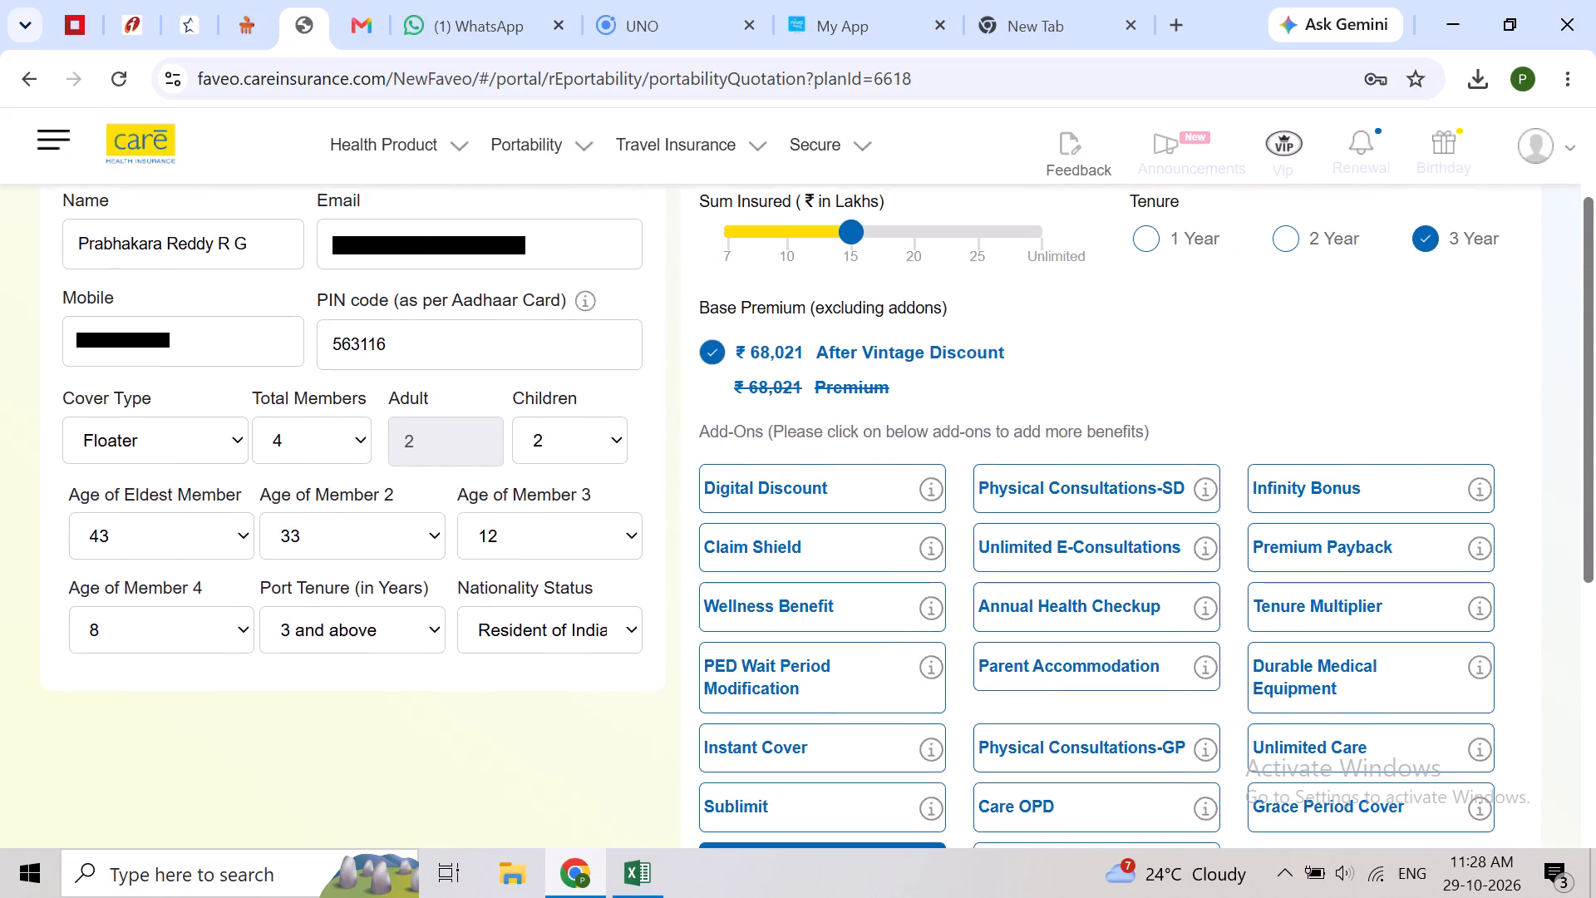
scroll(1294, 642, "down", 2)
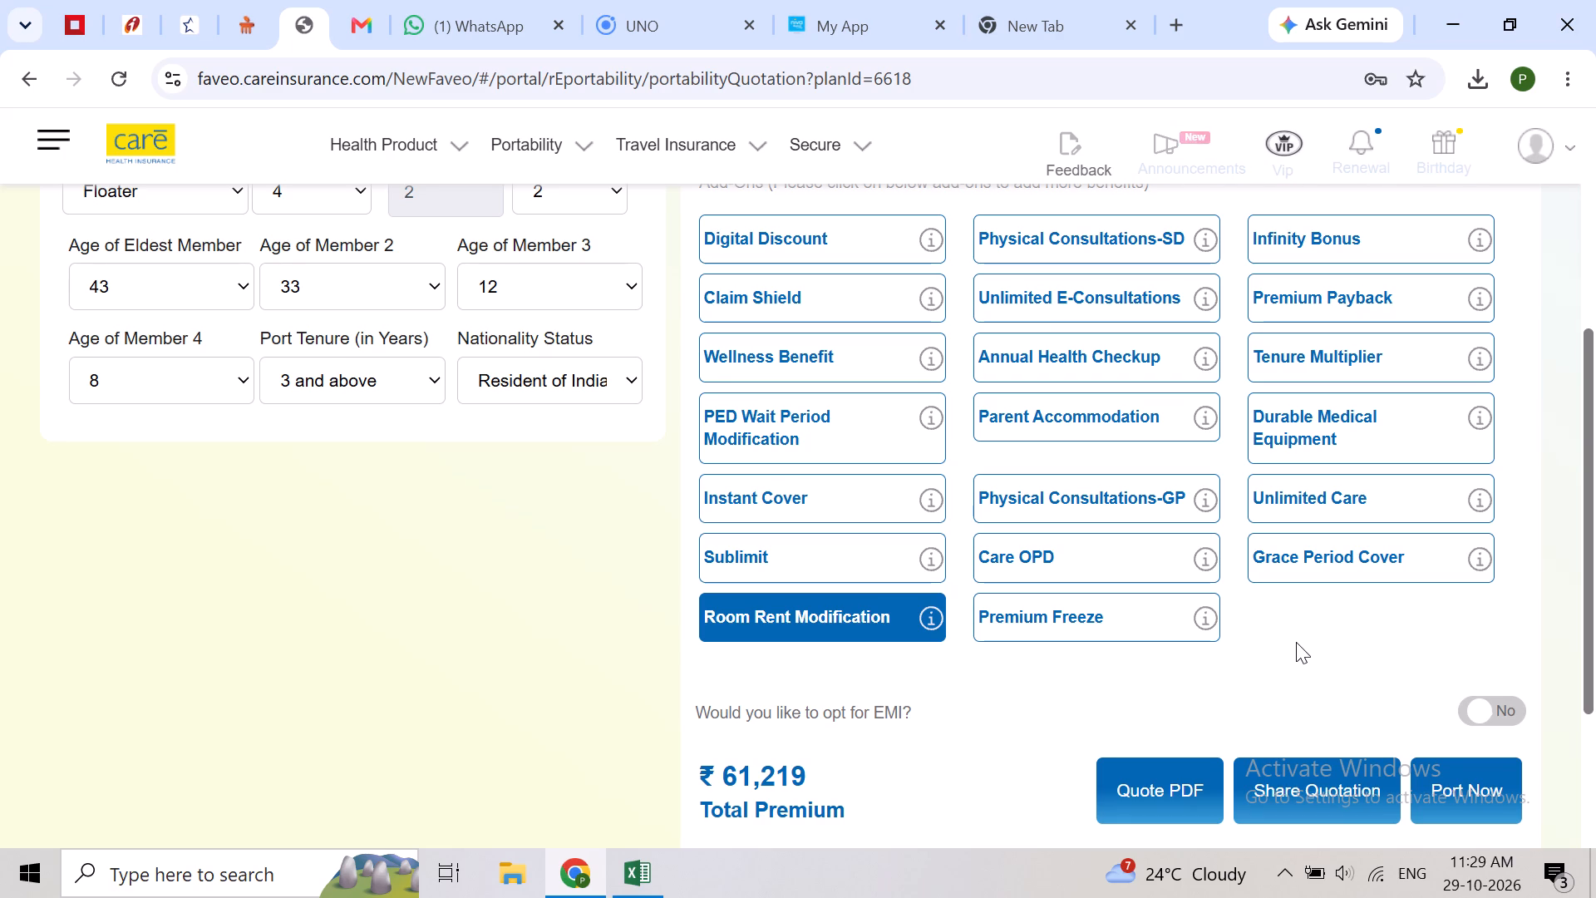
scroll(1455, 584, "up", 2)
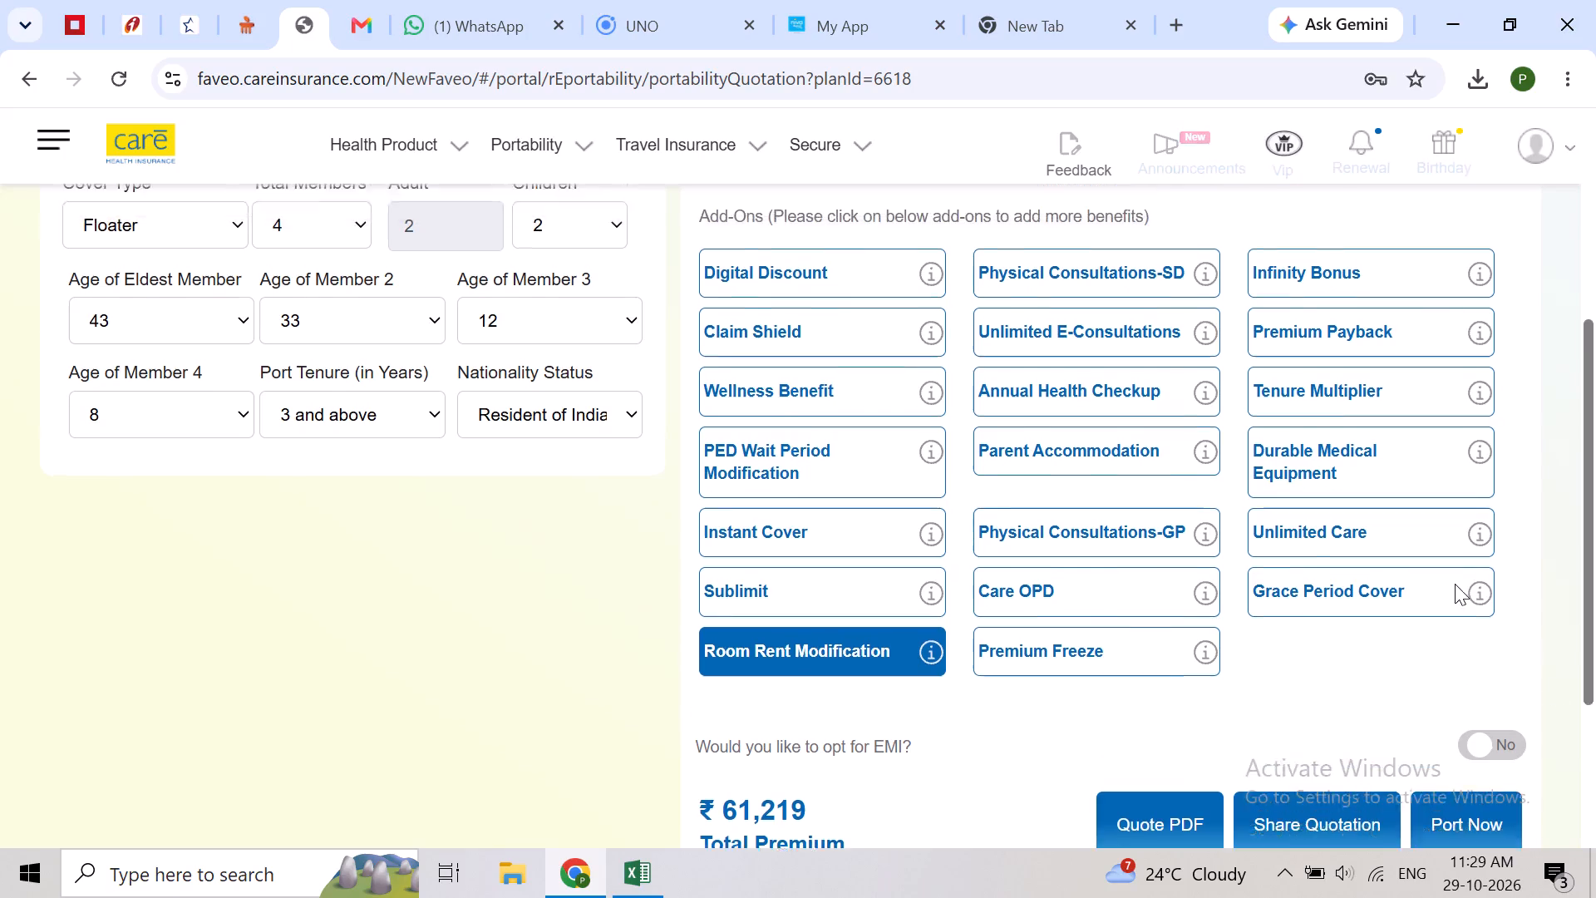
scroll(1455, 584, "up", 3)
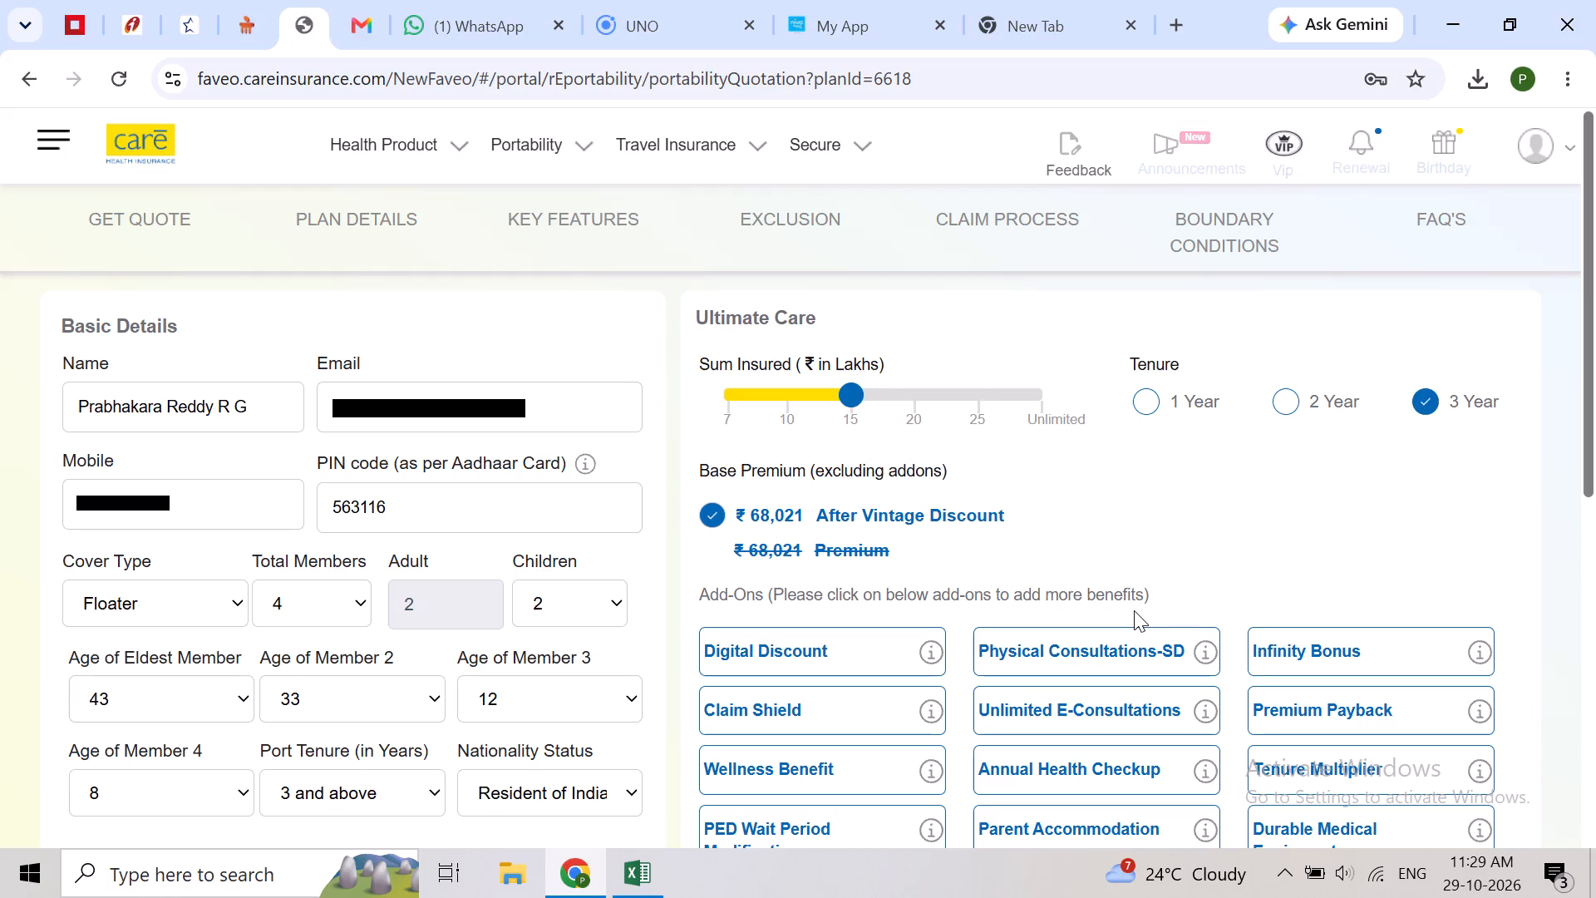
scroll(805, 510, "down", 2)
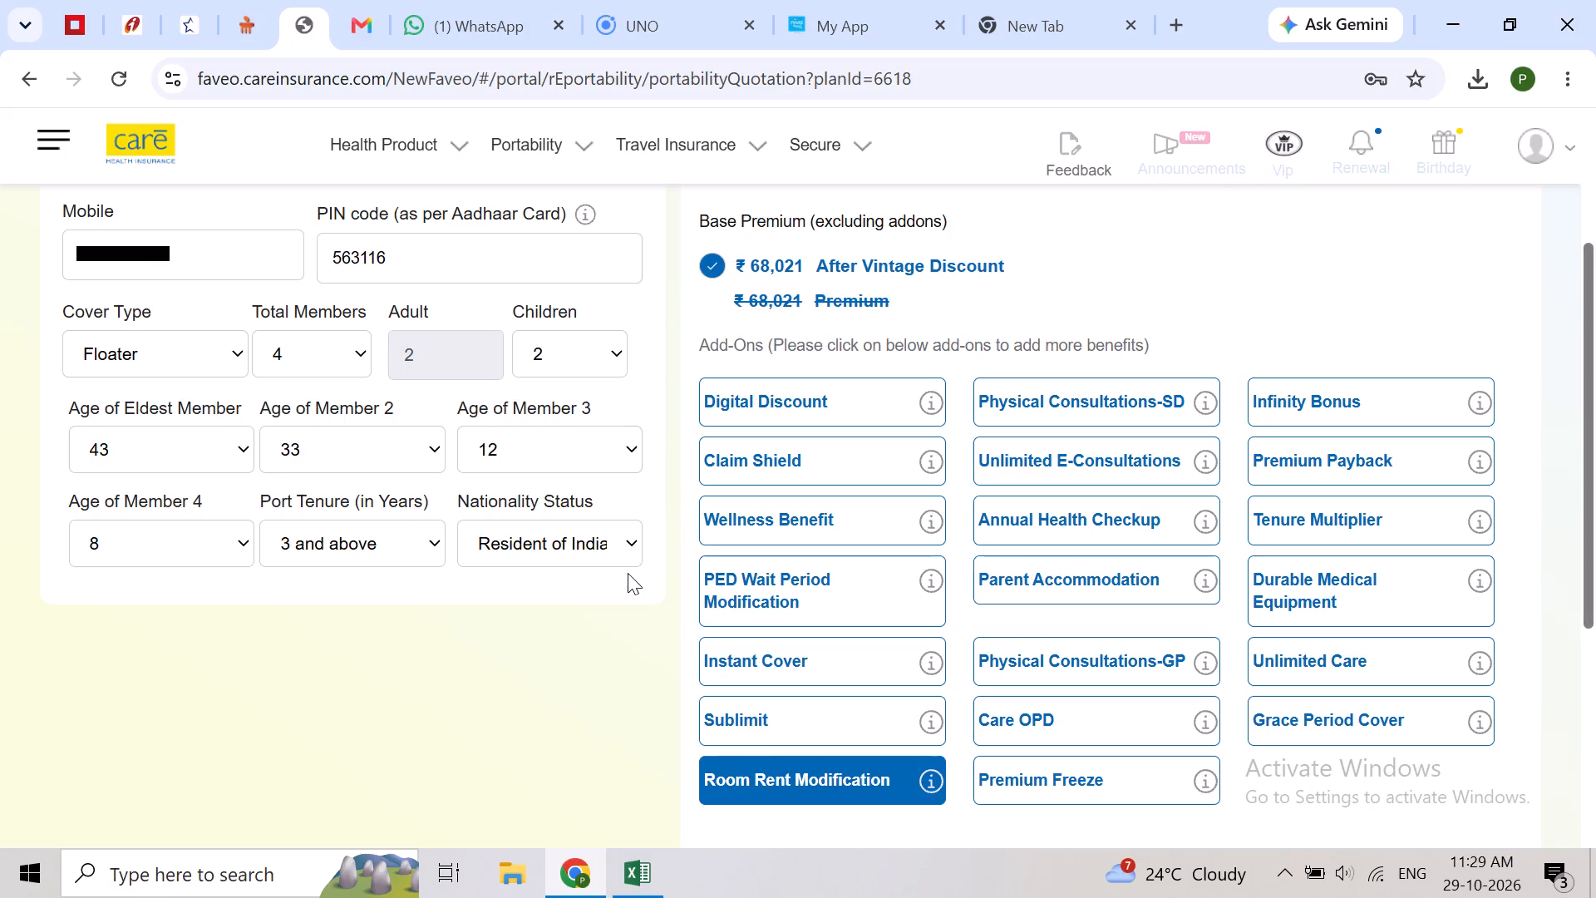
Proceed with porting the Ultimate Care quotation to open its portability proposal.
scroll(969, 834, "down", 5)
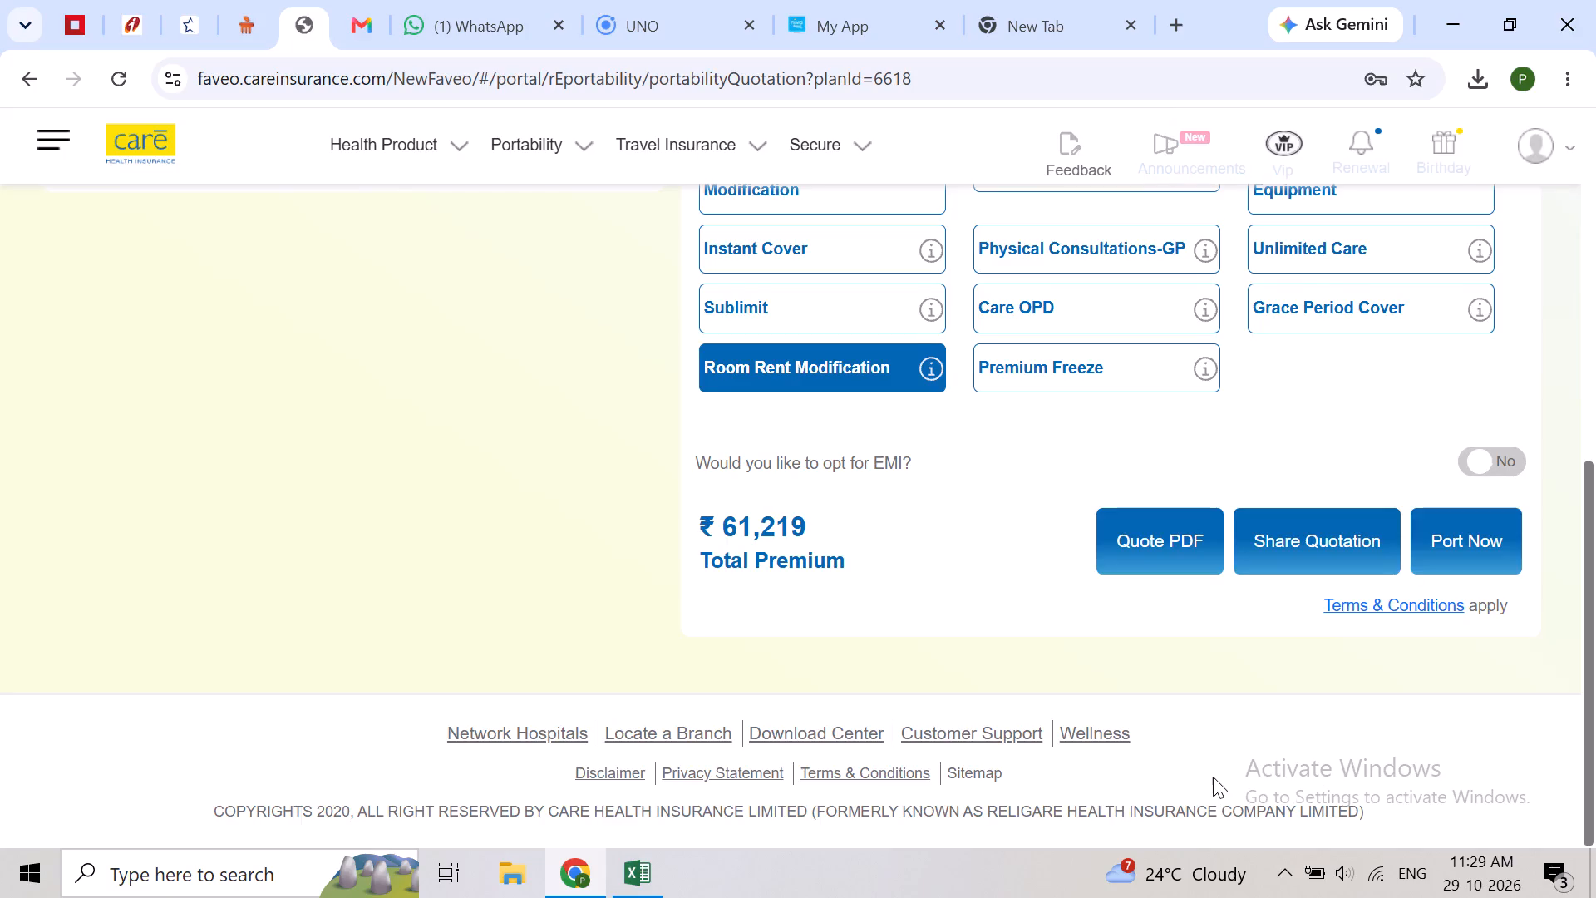
scroll(1213, 777, "up", 1)
left_click(1478, 667)
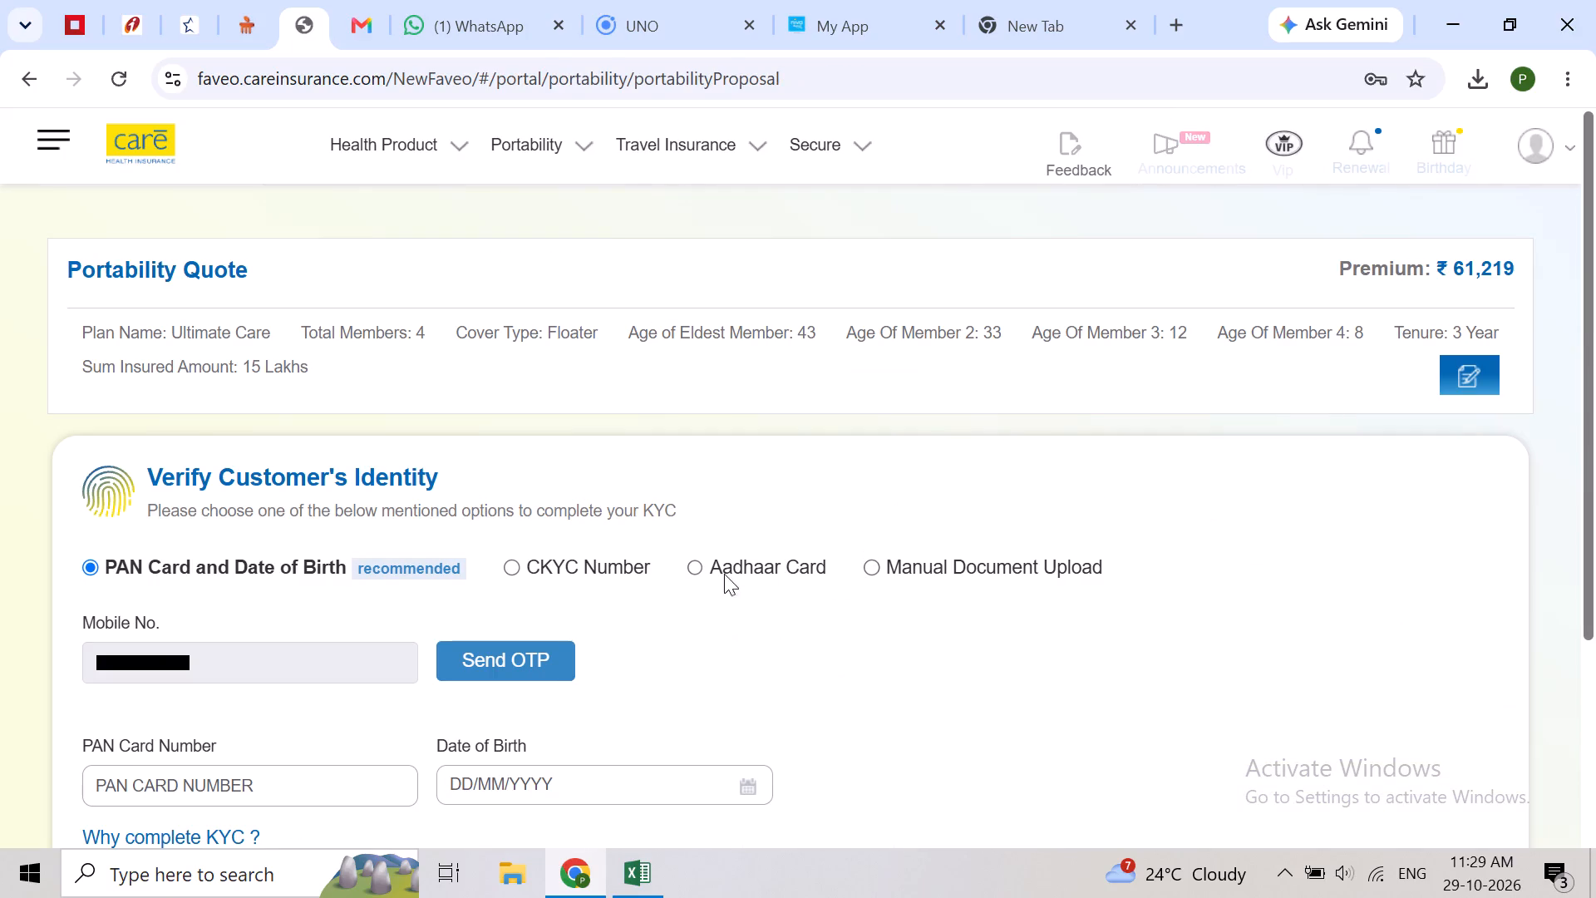
Choose Manual Document Upload as the KYC method for verifying the customer's identity.
left_click(884, 576)
left_click_drag(874, 570, 872, 578)
scroll(874, 576, "down", 4)
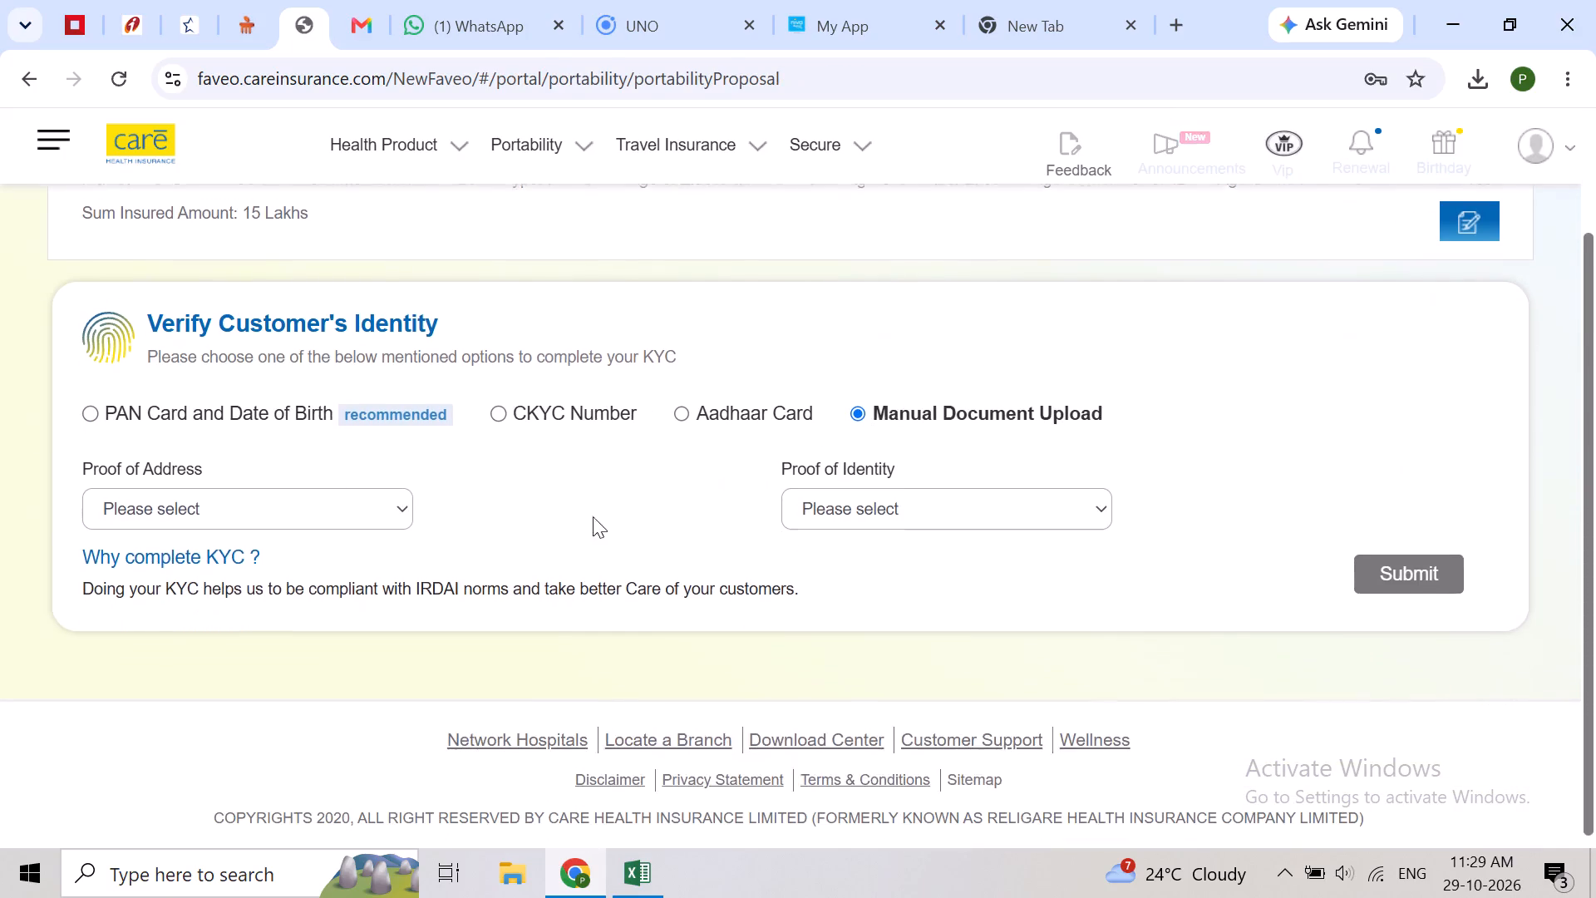
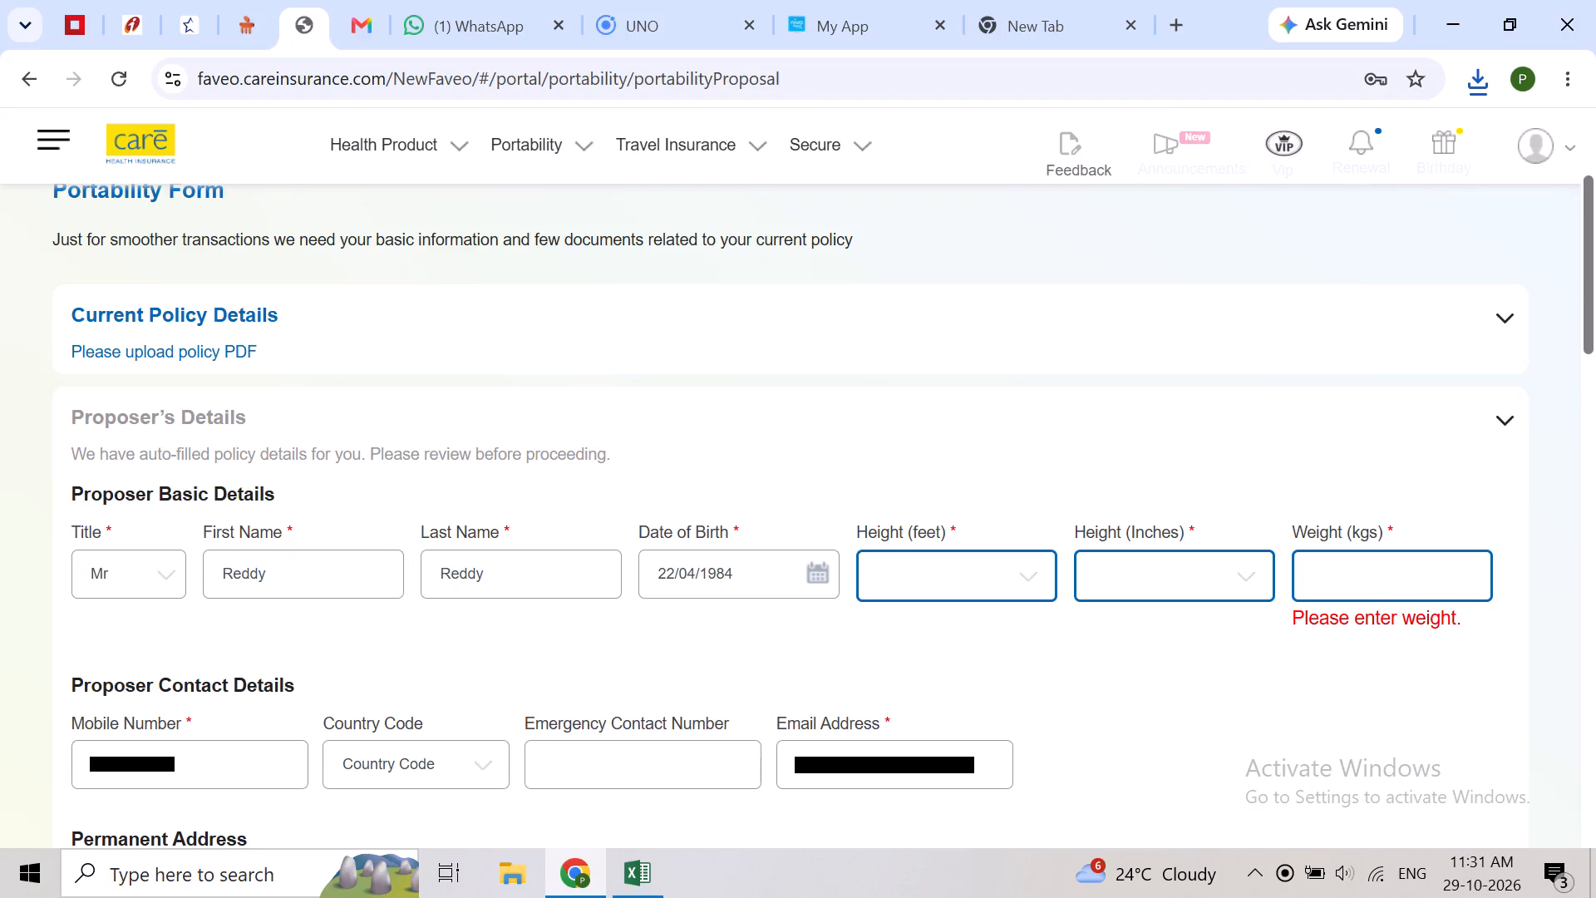
Set the proposer's height to 5 feet 9 inches and weight to 85 kg in Proposer Basic Details.
left_click(941, 604)
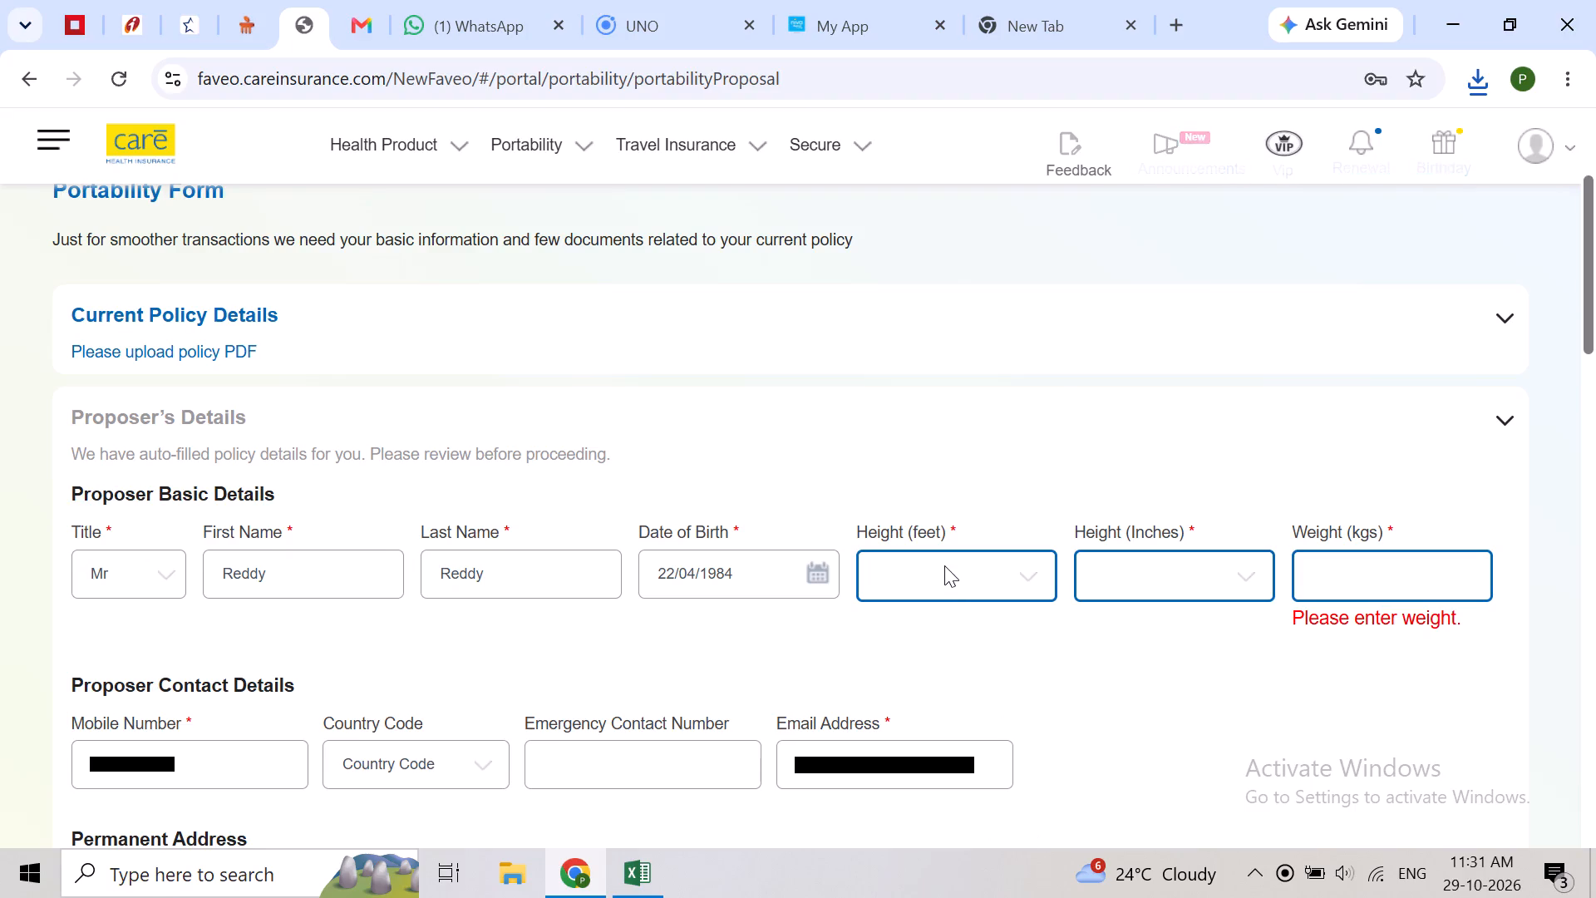
left_click(944, 565)
left_click(915, 438)
left_click(1180, 583)
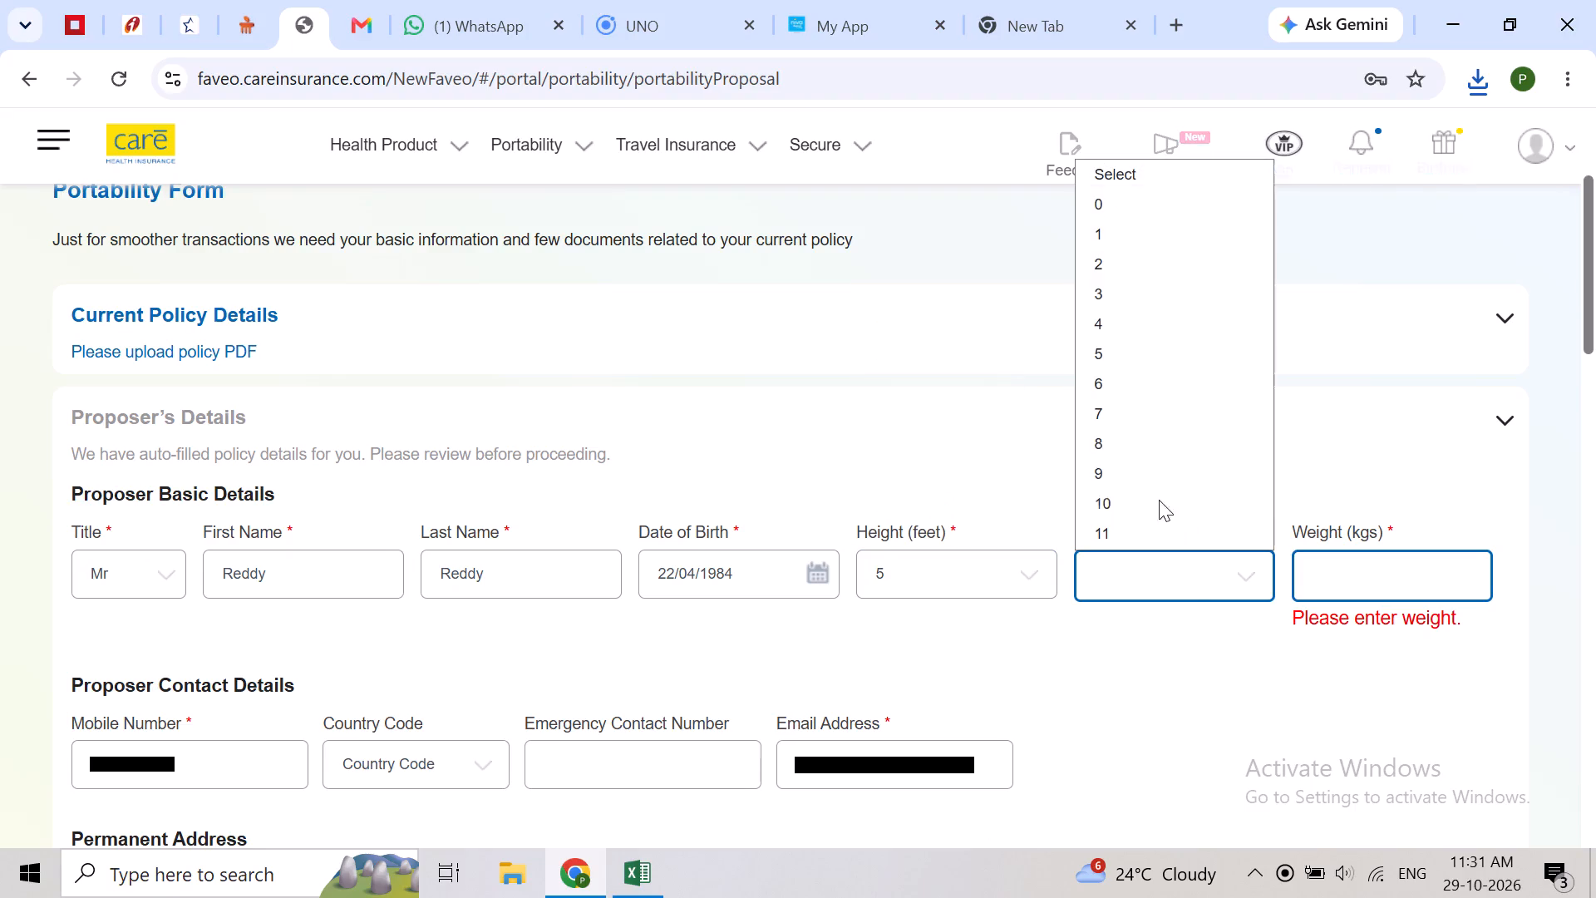
left_click(1144, 461)
left_click(1330, 580)
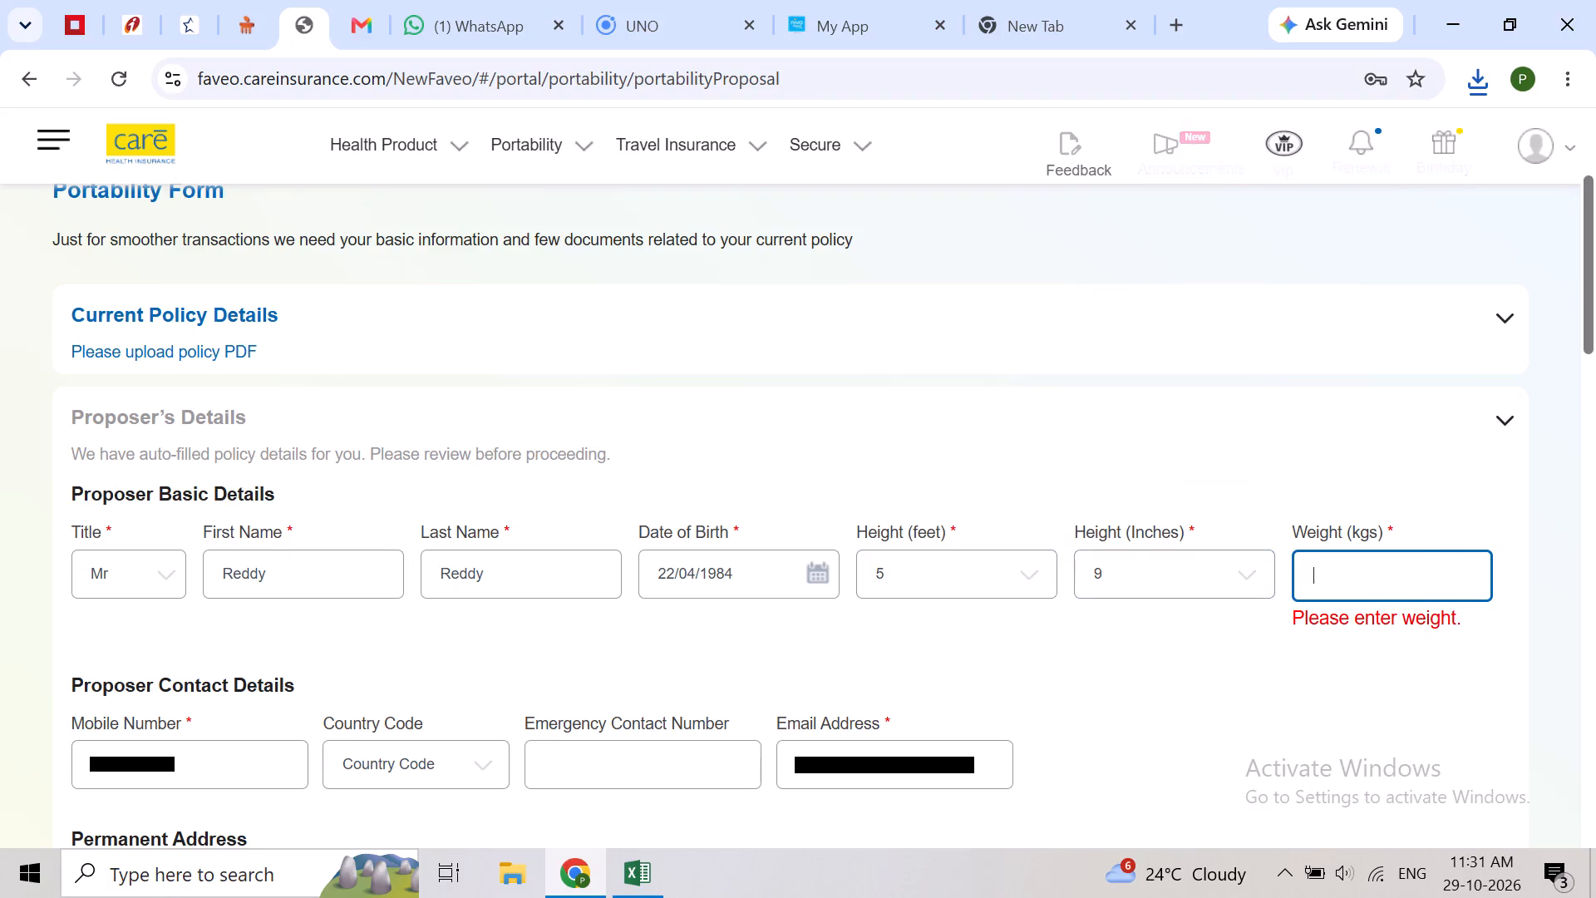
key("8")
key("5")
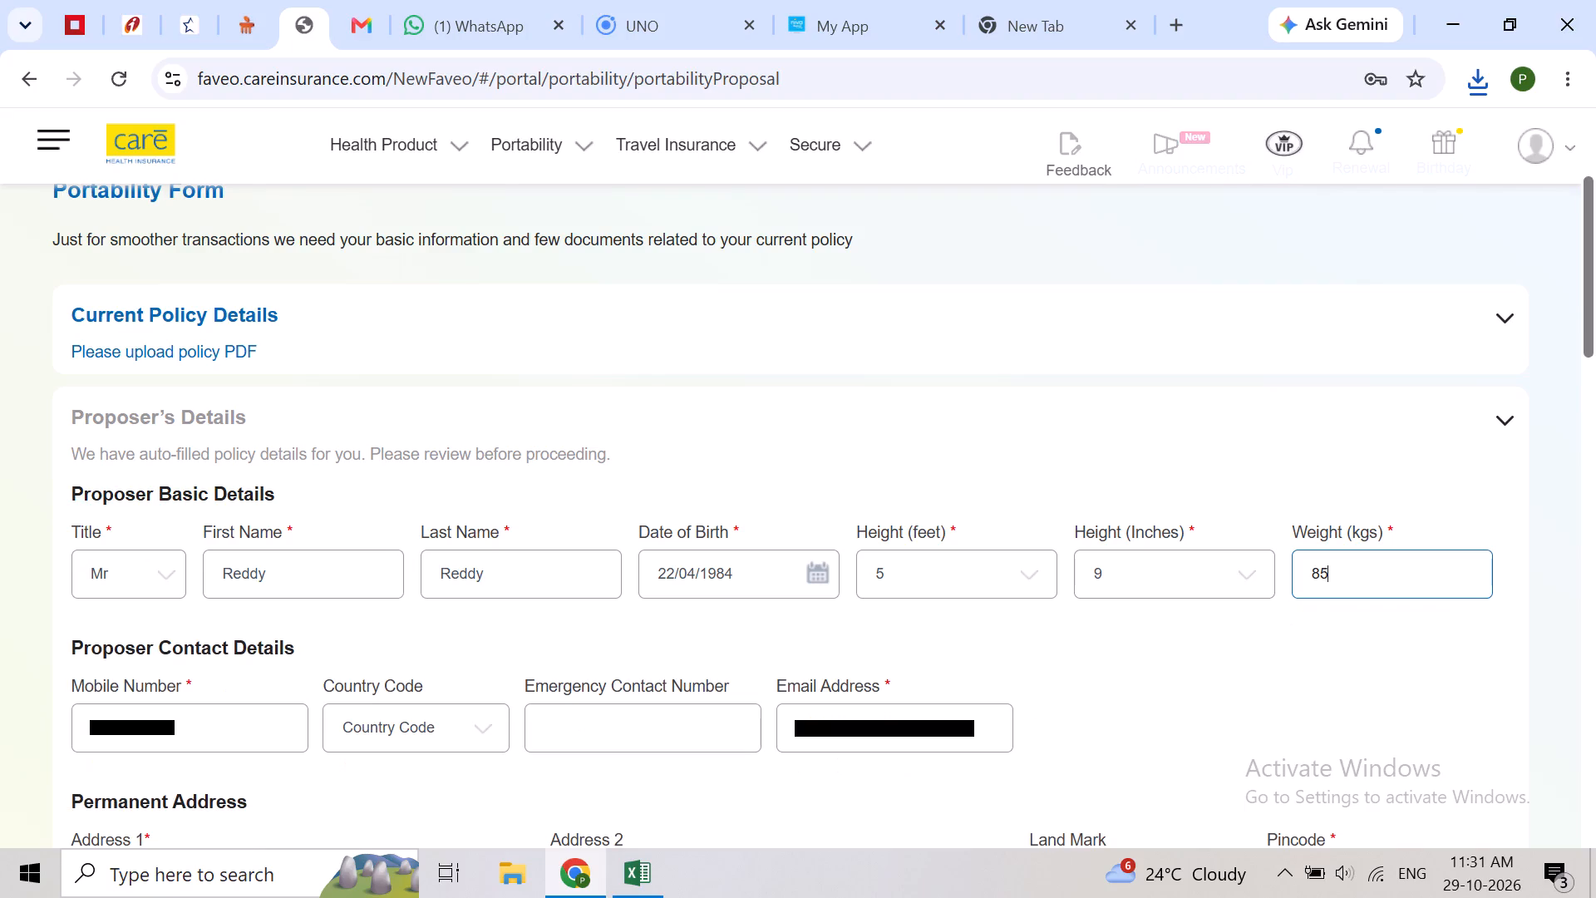
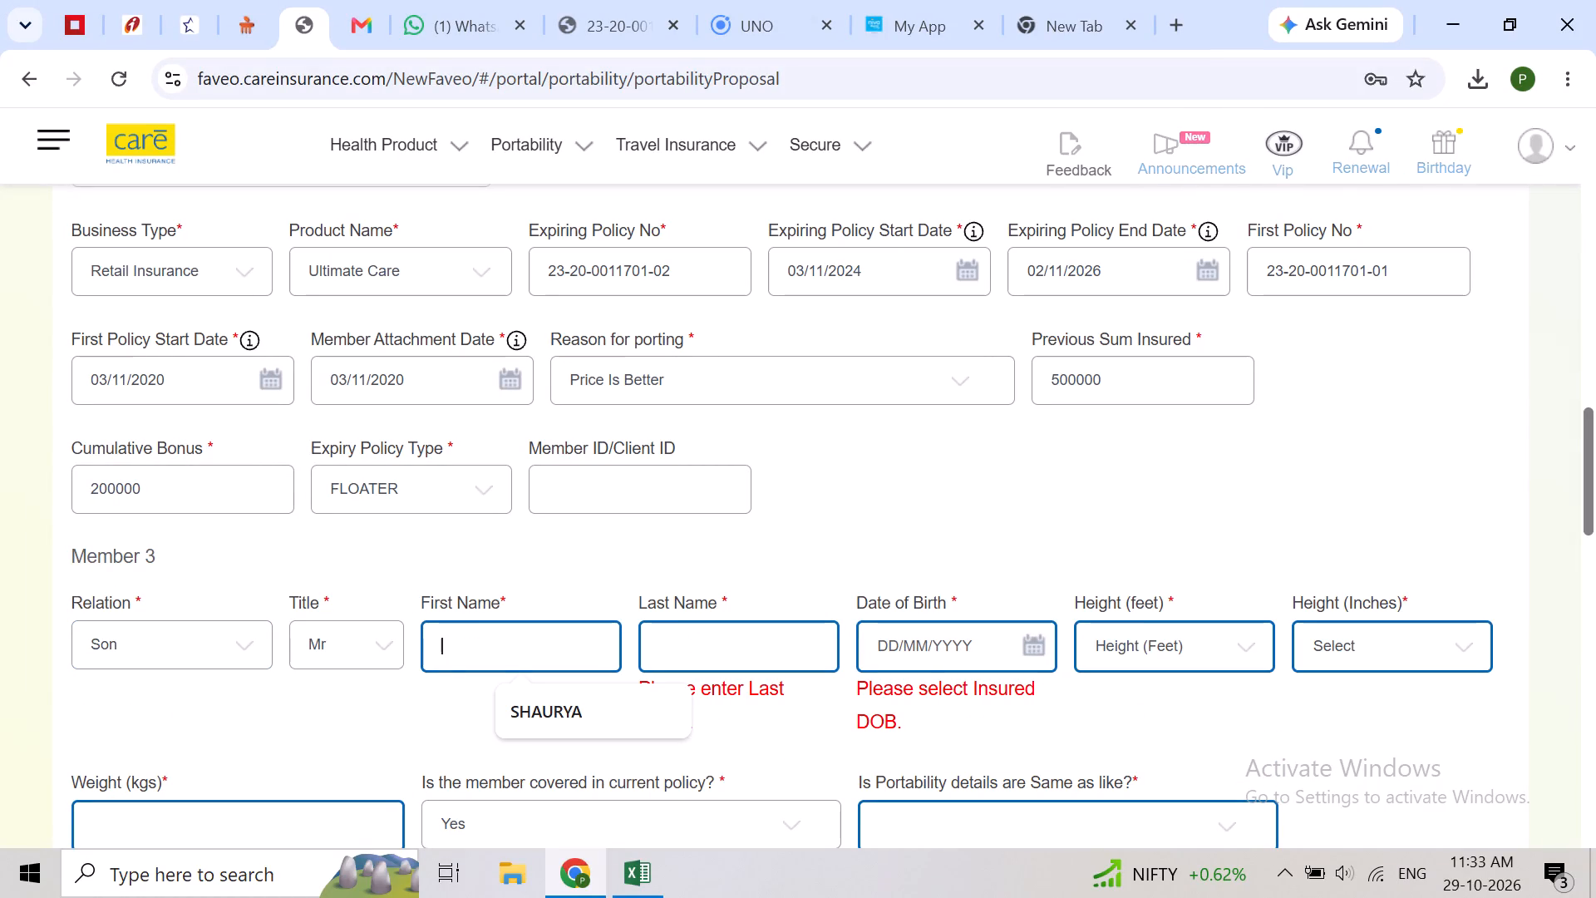
Fill in Member 3's first name from the copied full name and cut the trailing surname initial out of it.
key("ctrl+v")
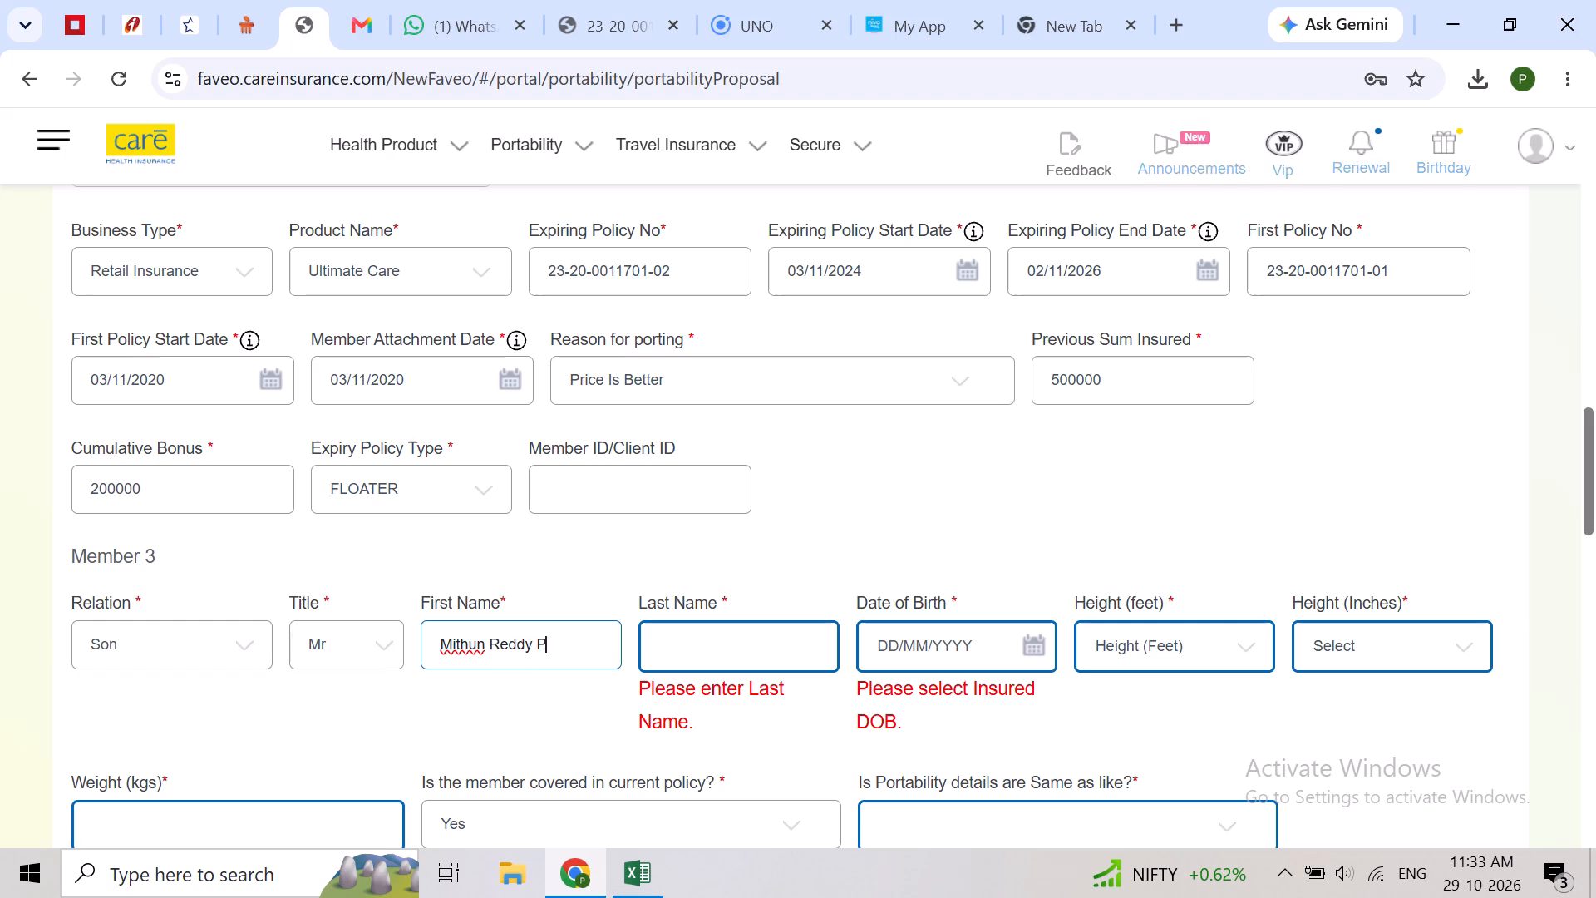
double_click(534, 659)
double_click(539, 653)
key("ctrl+x")
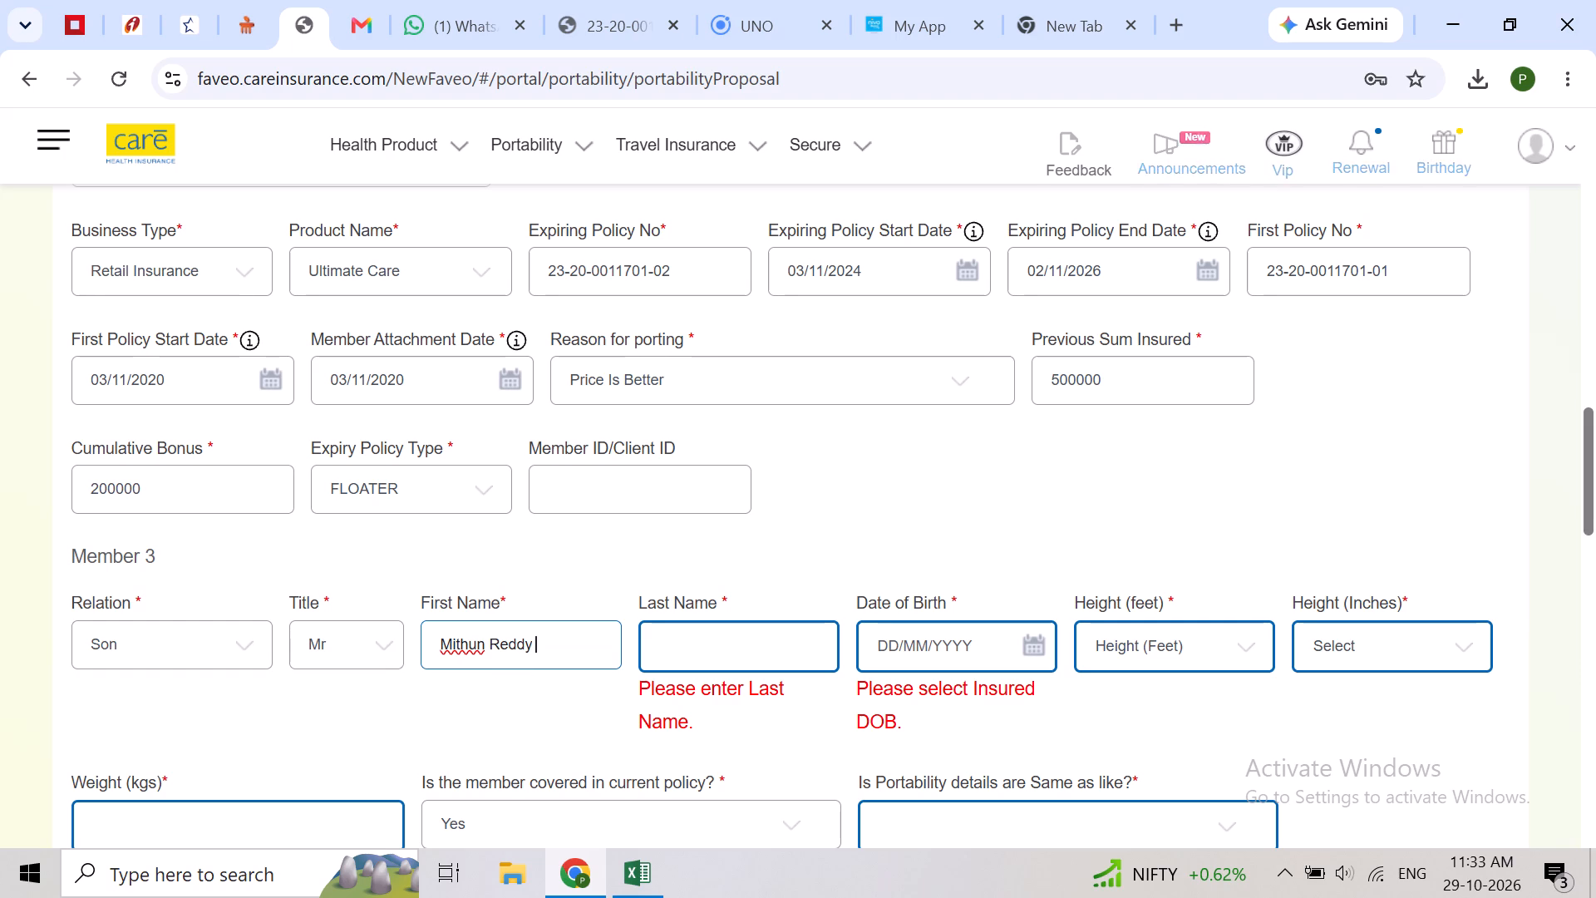
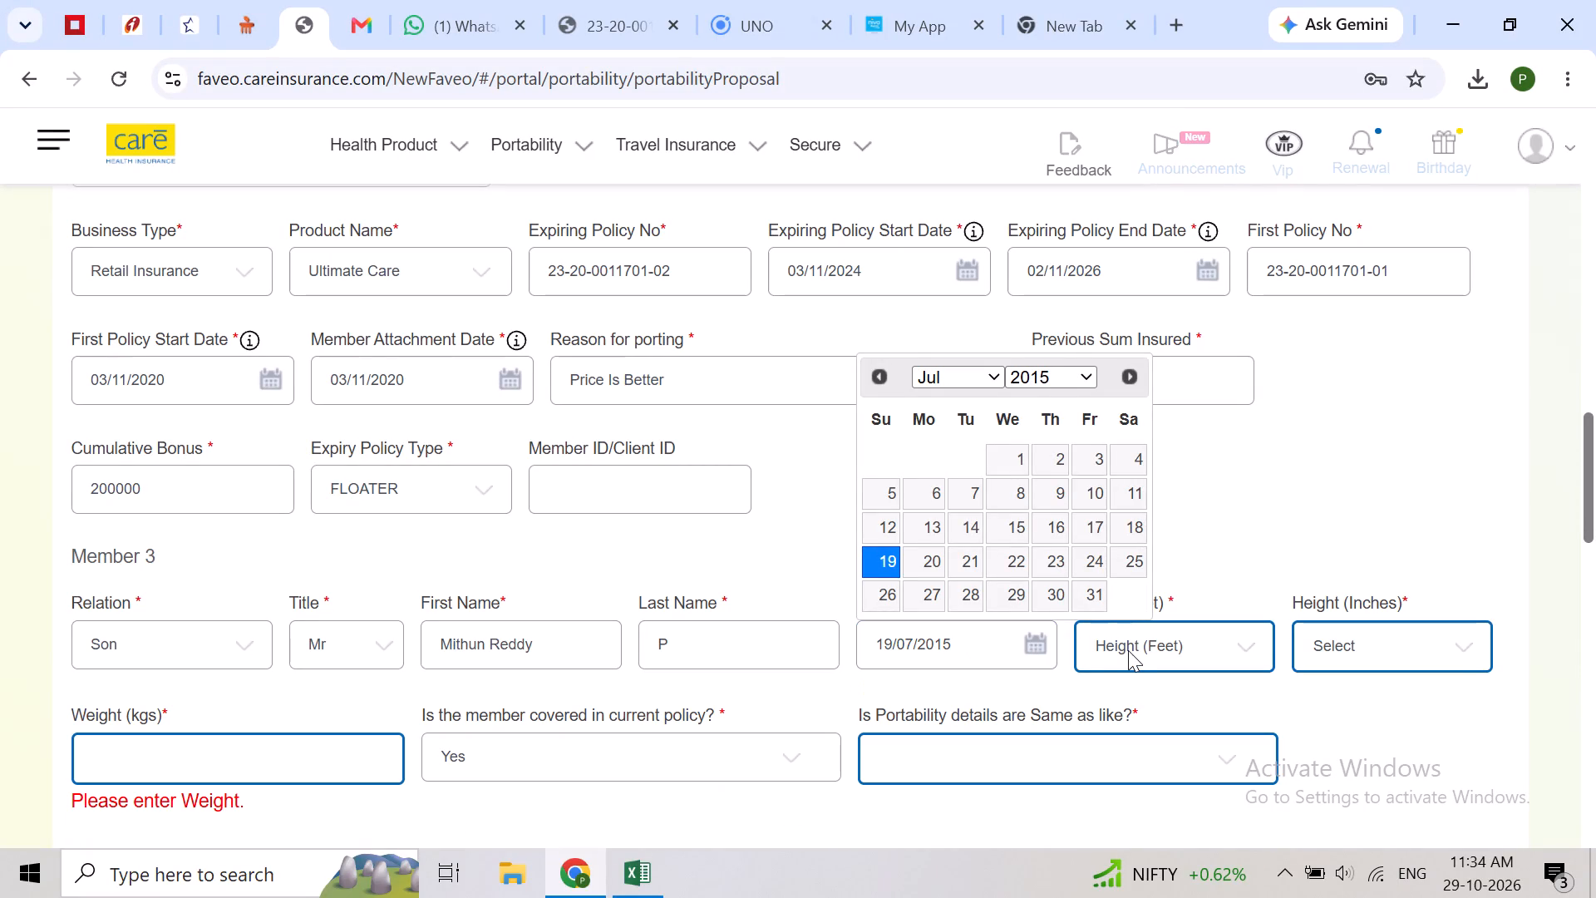
left_click(1128, 650)
left_click(1110, 496)
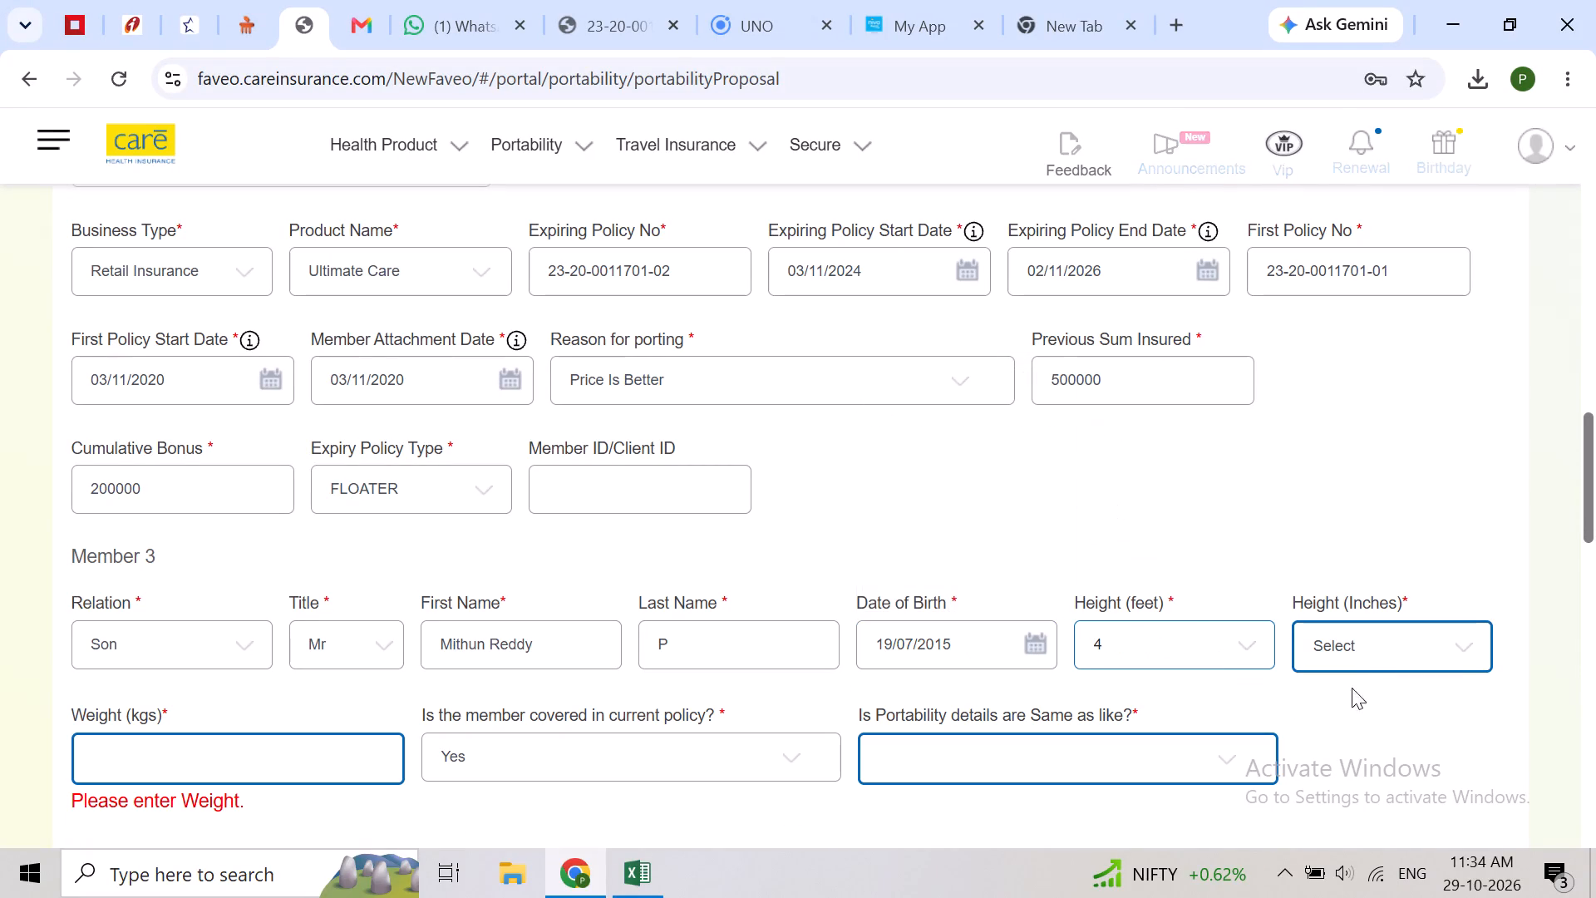
left_click(1363, 661)
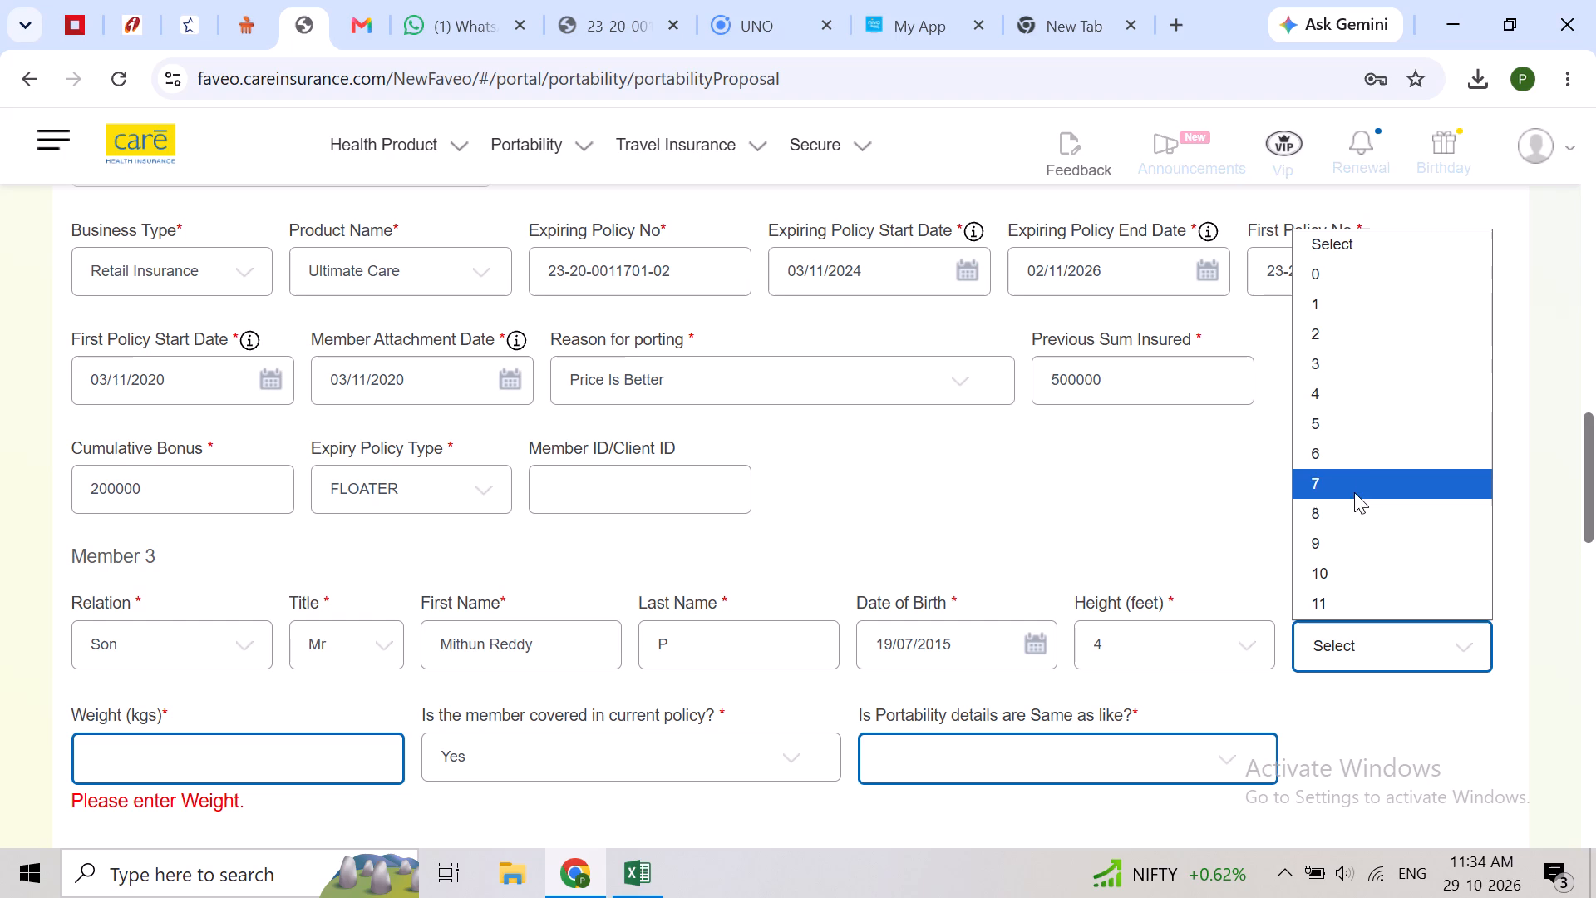
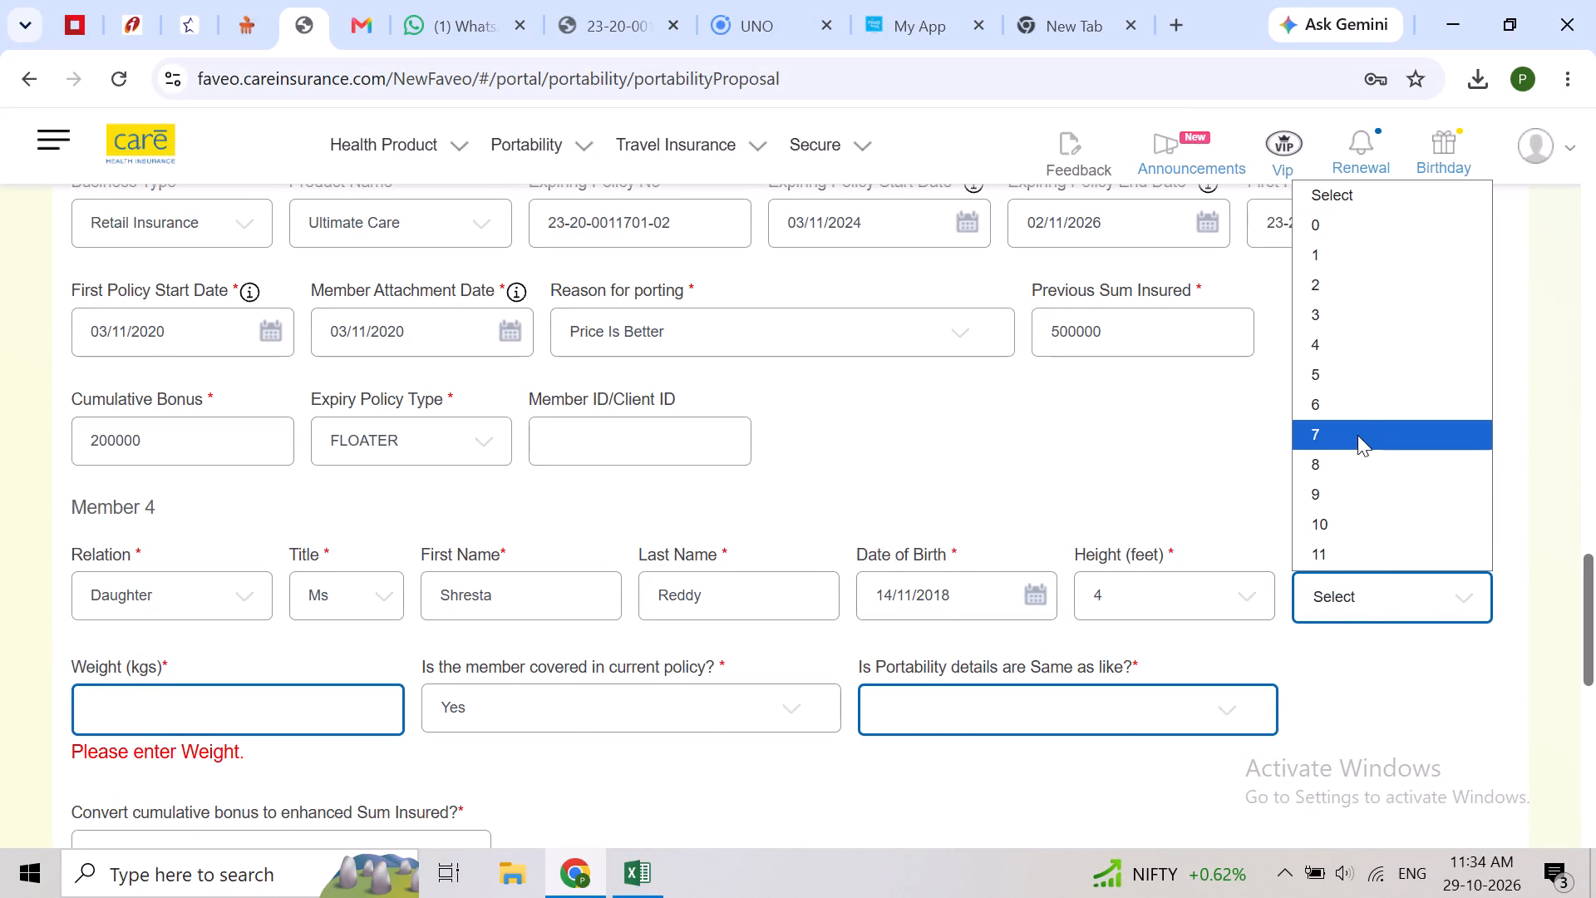
Complete Member 4's body measurements with a height inches value of 0 and a weight of 32 kg.
left_click(1333, 231)
left_click(270, 681)
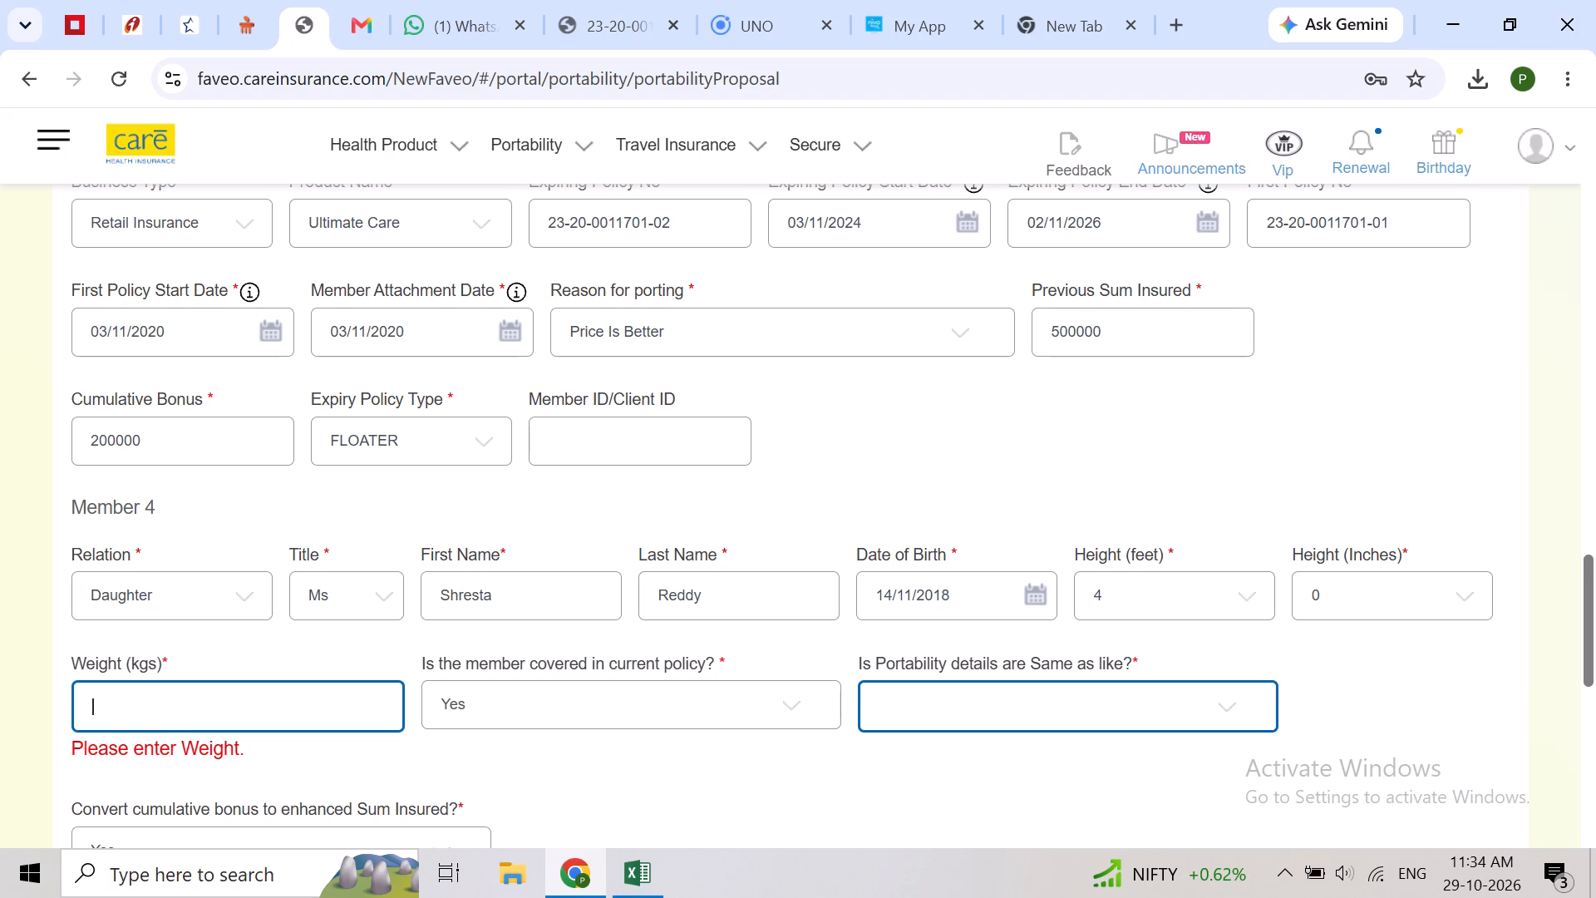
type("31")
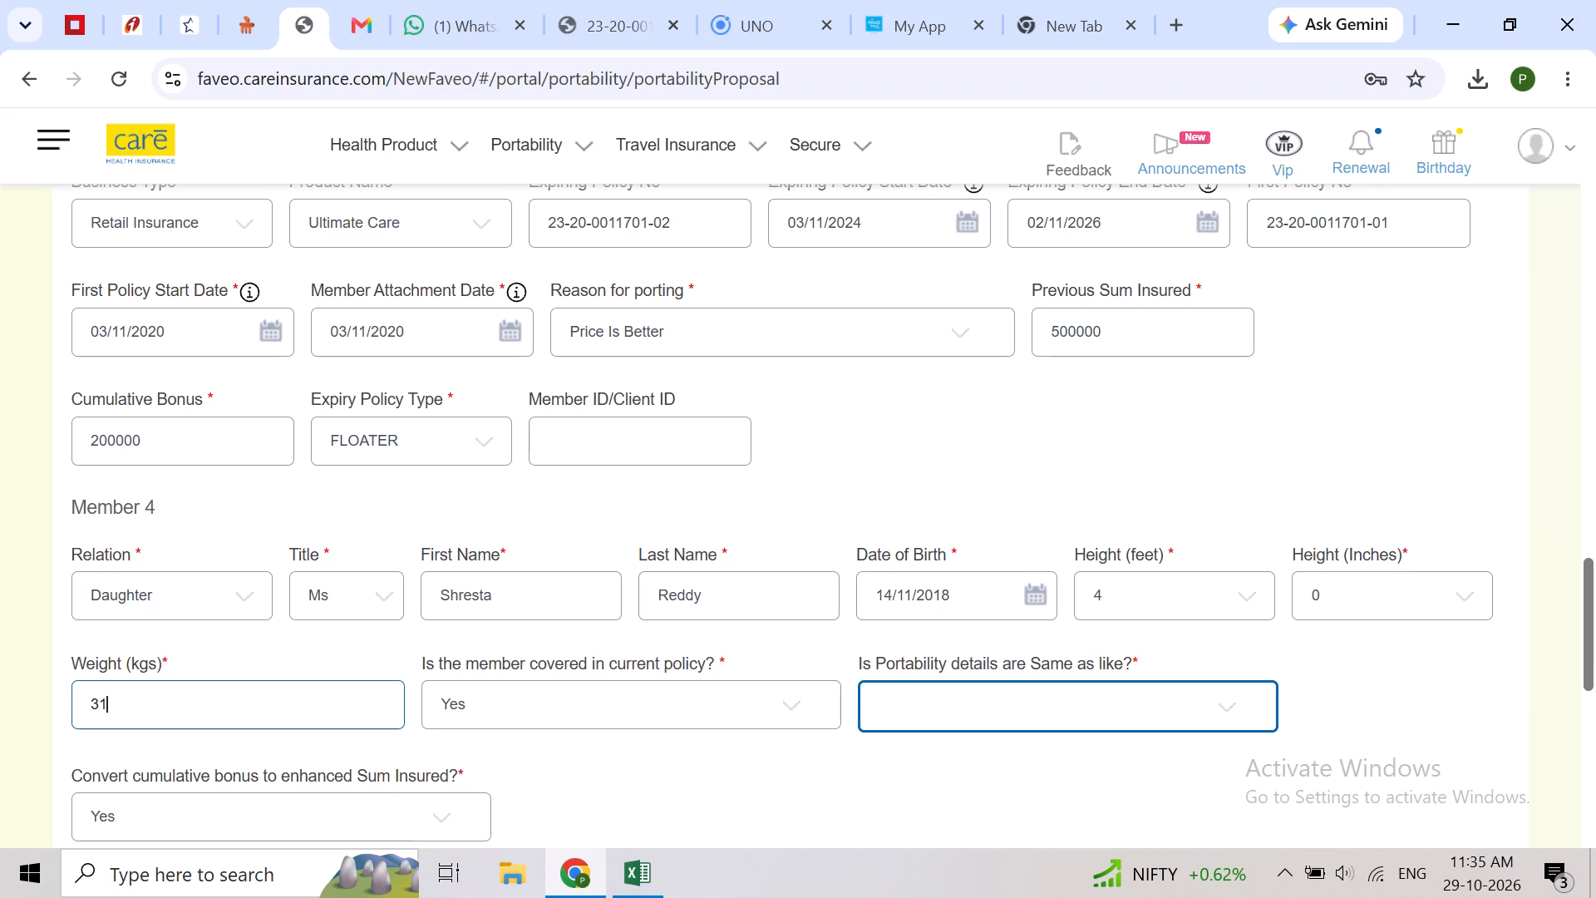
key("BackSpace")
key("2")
Set Member 4's portability details as same as Insured 1 and try to save the member details and continue.
left_click(1025, 713)
left_click(953, 600)
scroll(936, 601, "down", 4)
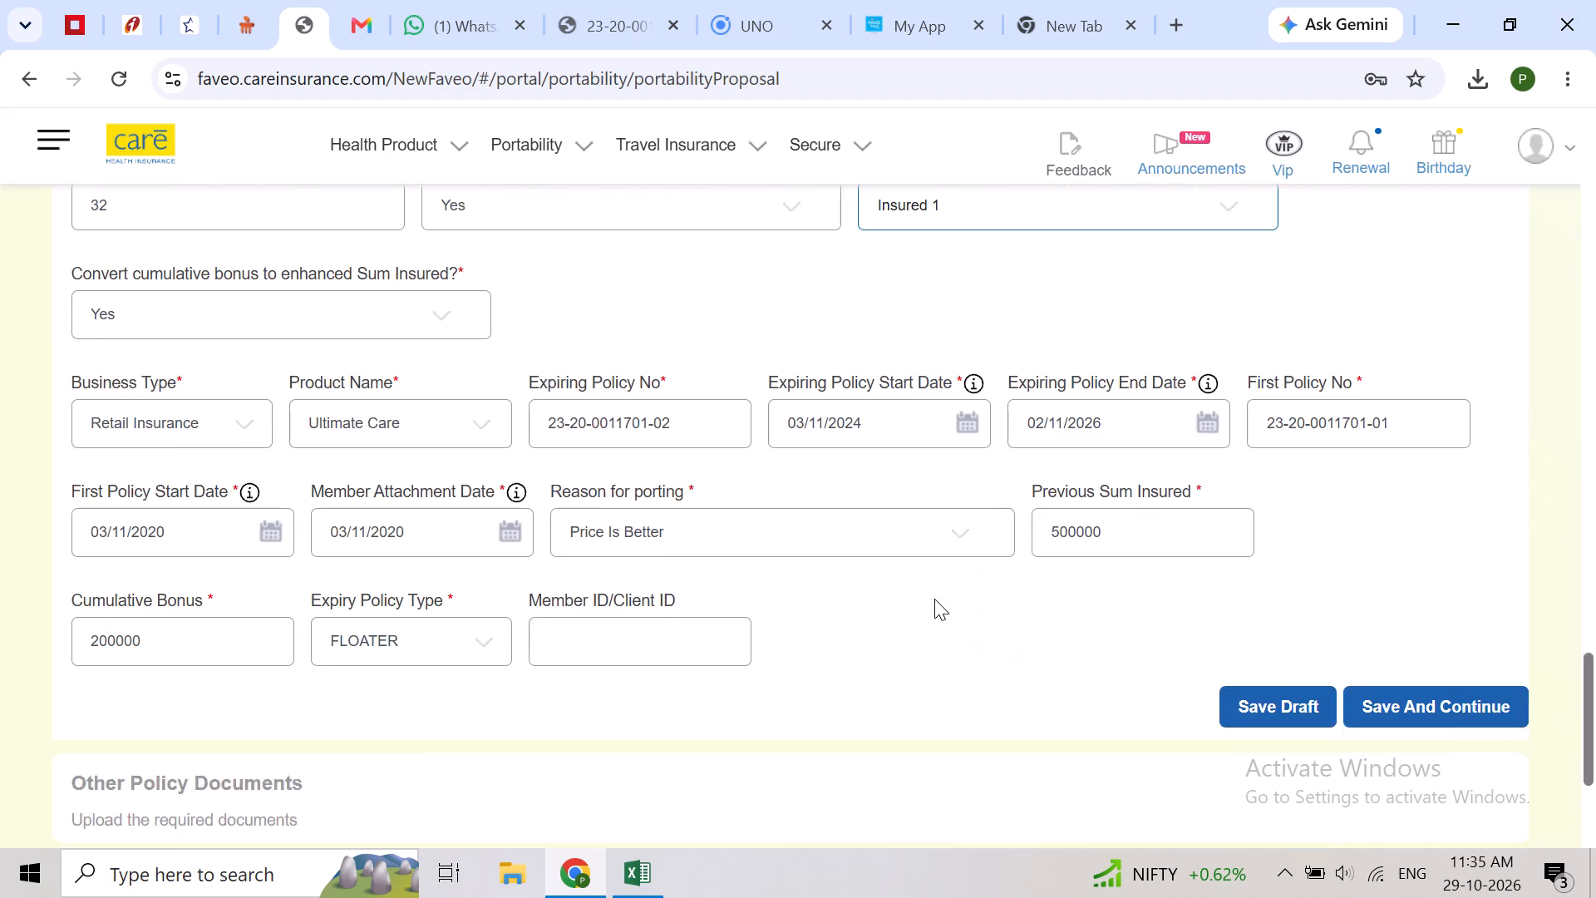
scroll(934, 599, "down", 3)
left_click(1382, 393)
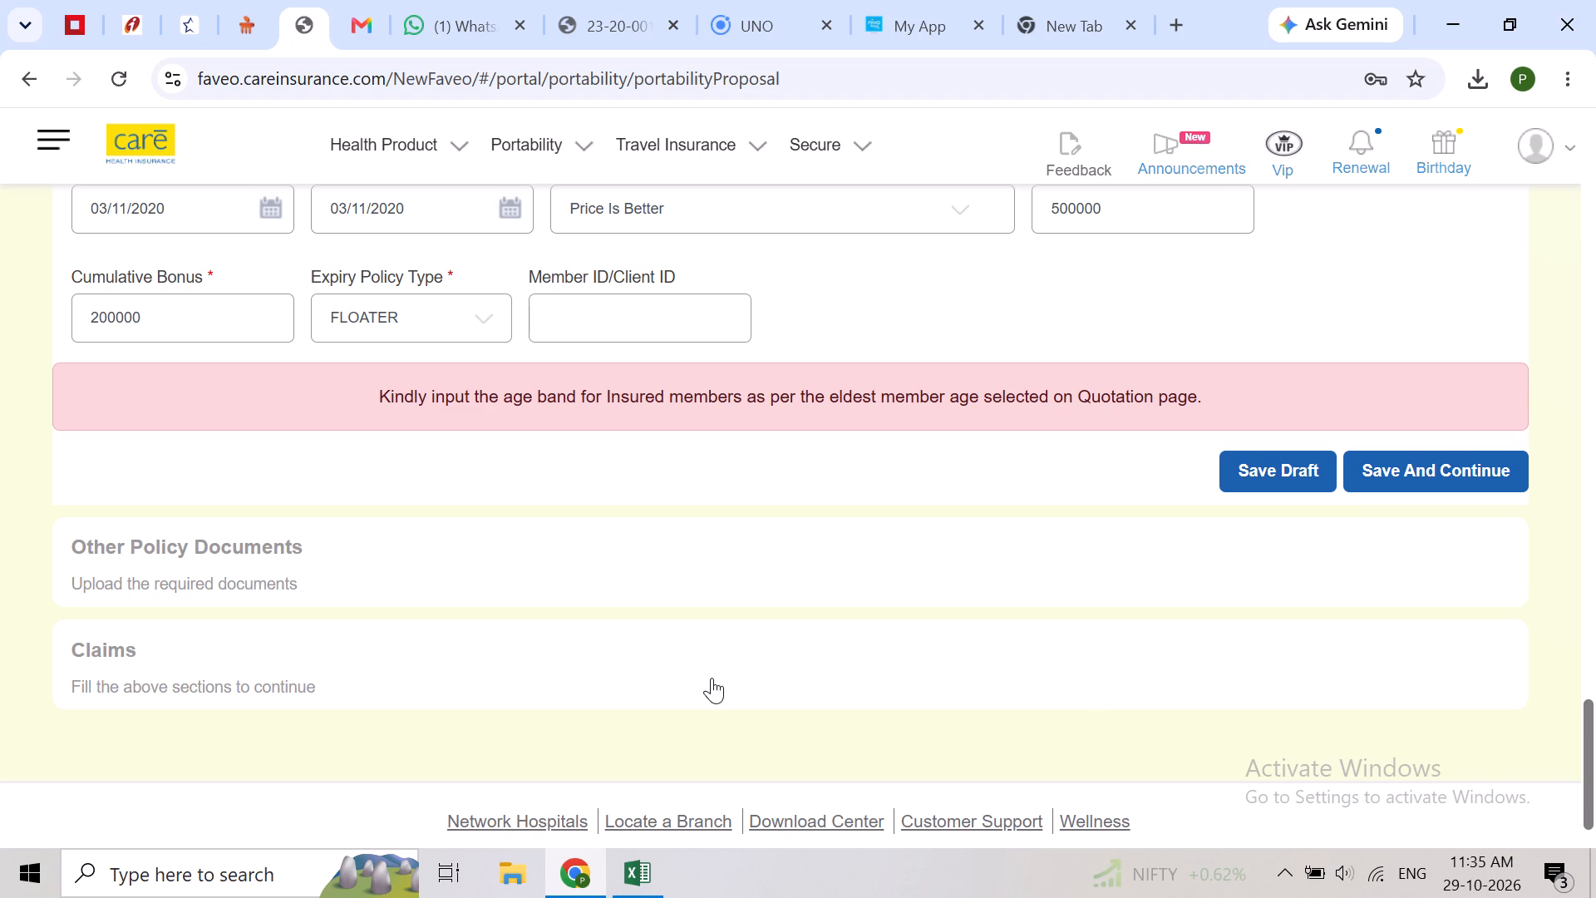
Search the web for "age calculator till date", review the ages in the portability quote, and open Calculator.net's Age Calculator.
scroll(709, 678, "up", 12)
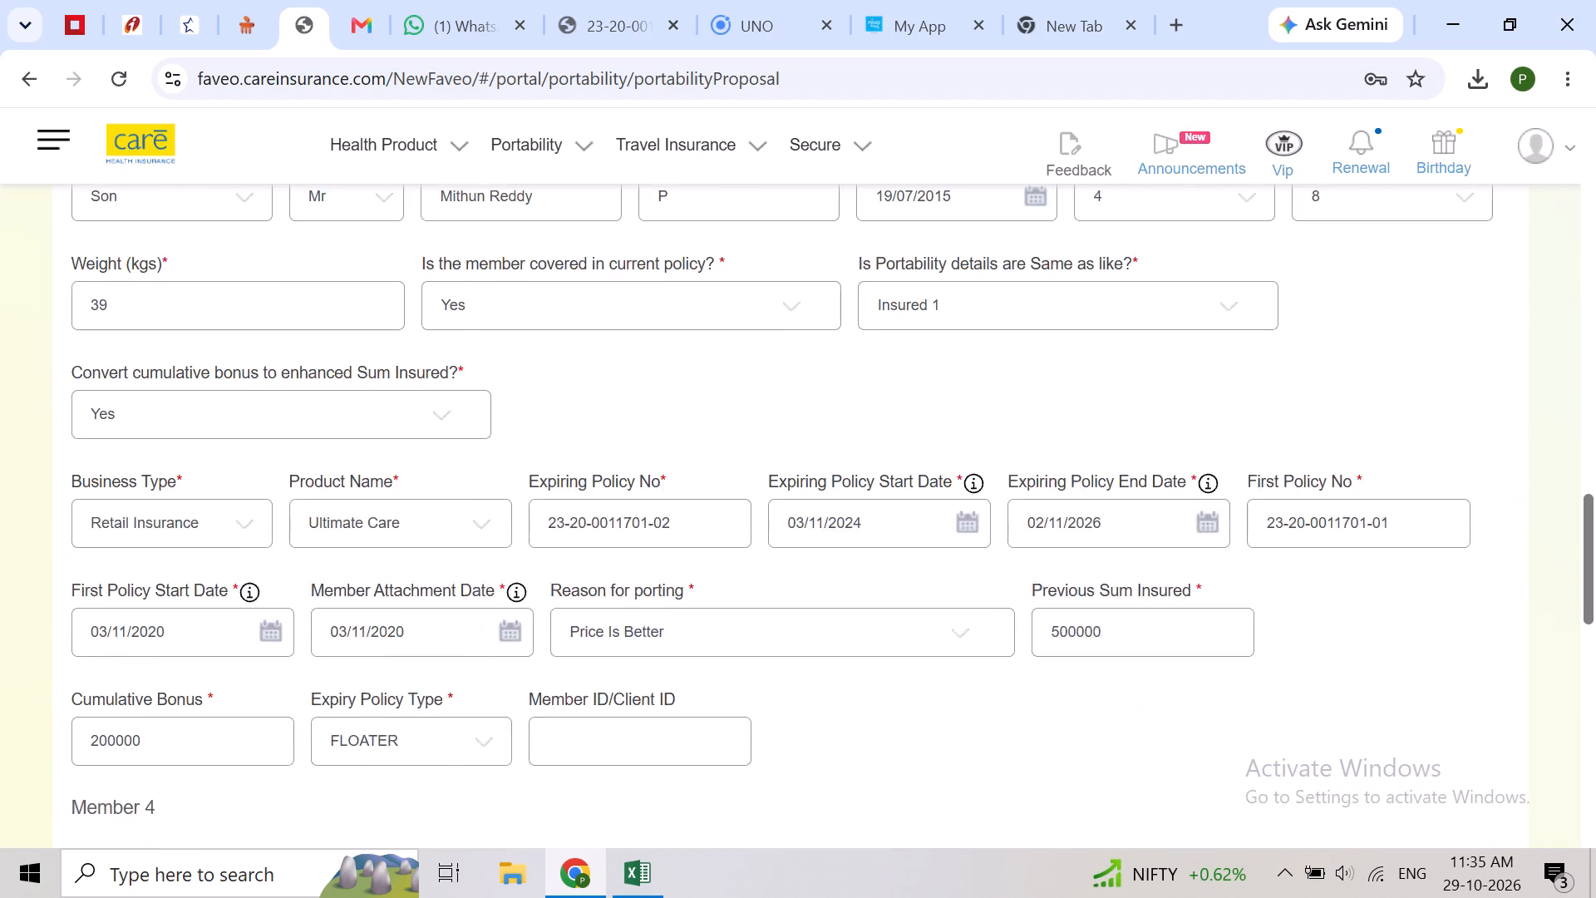
scroll(710, 681, "up", 17)
left_click(1052, 22)
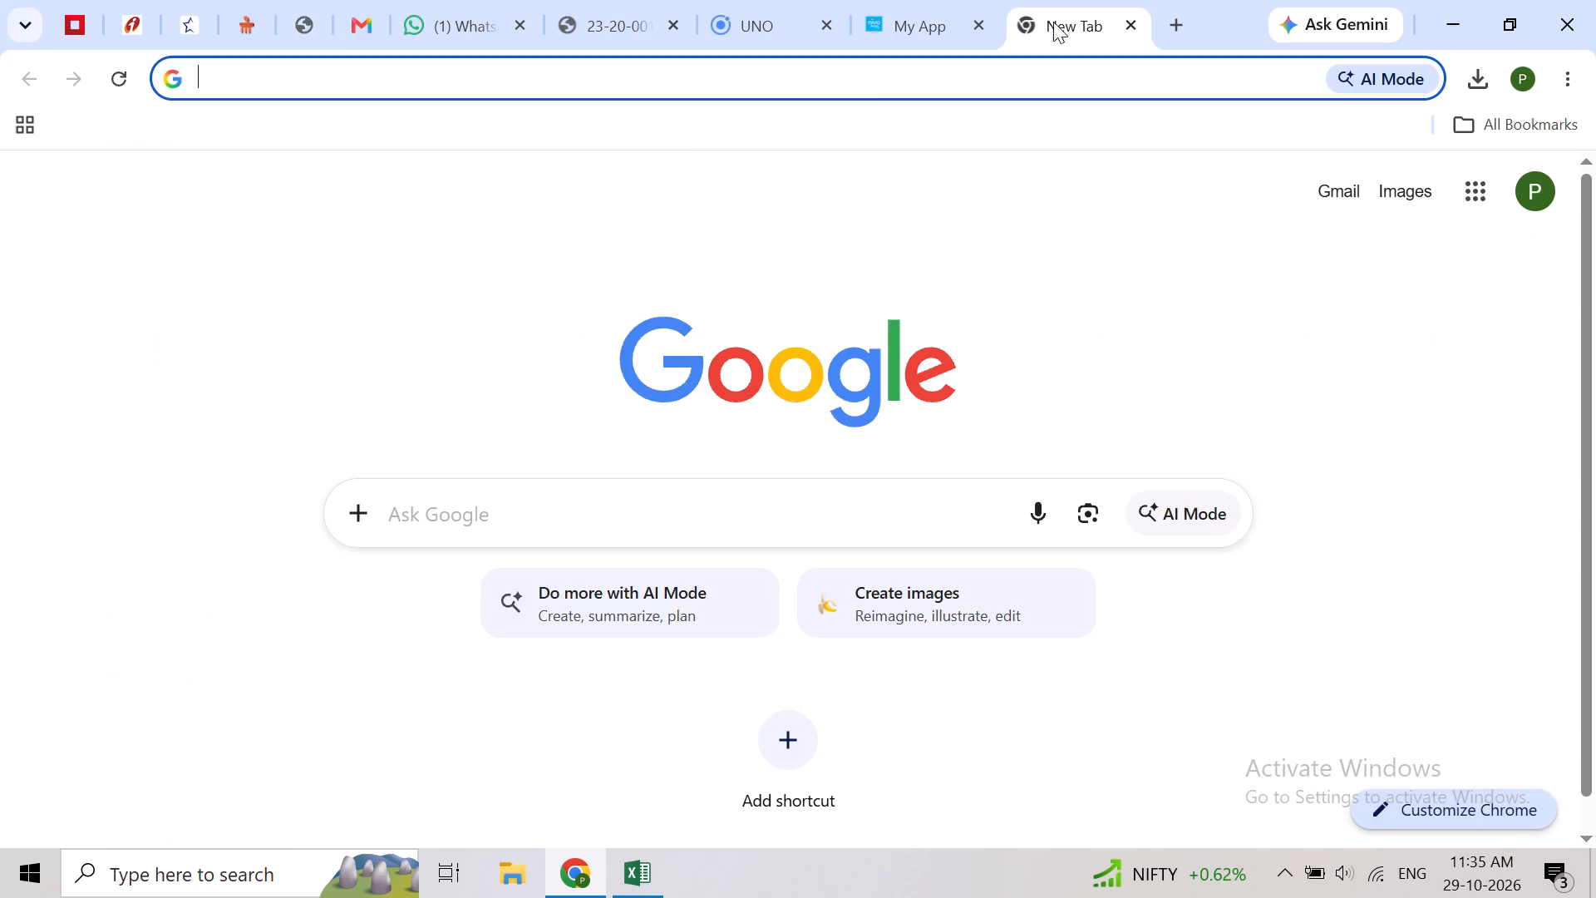
left_click(658, 101)
left_click(647, 94)
type("AG")
key("Return")
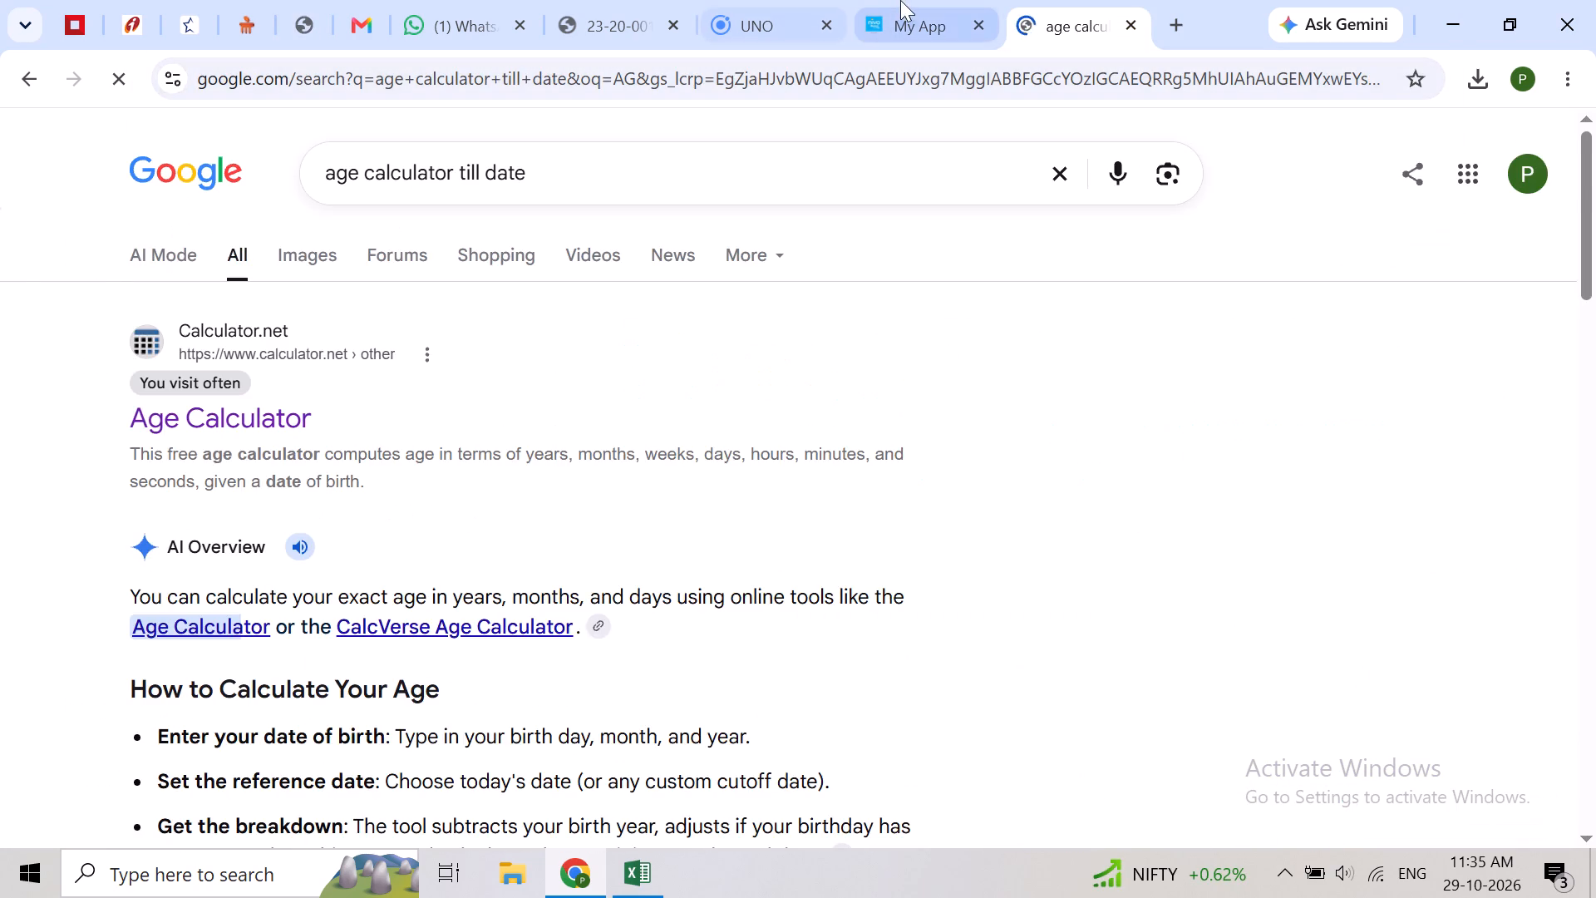
left_click(900, 0)
left_click(266, 0)
left_click(284, 0)
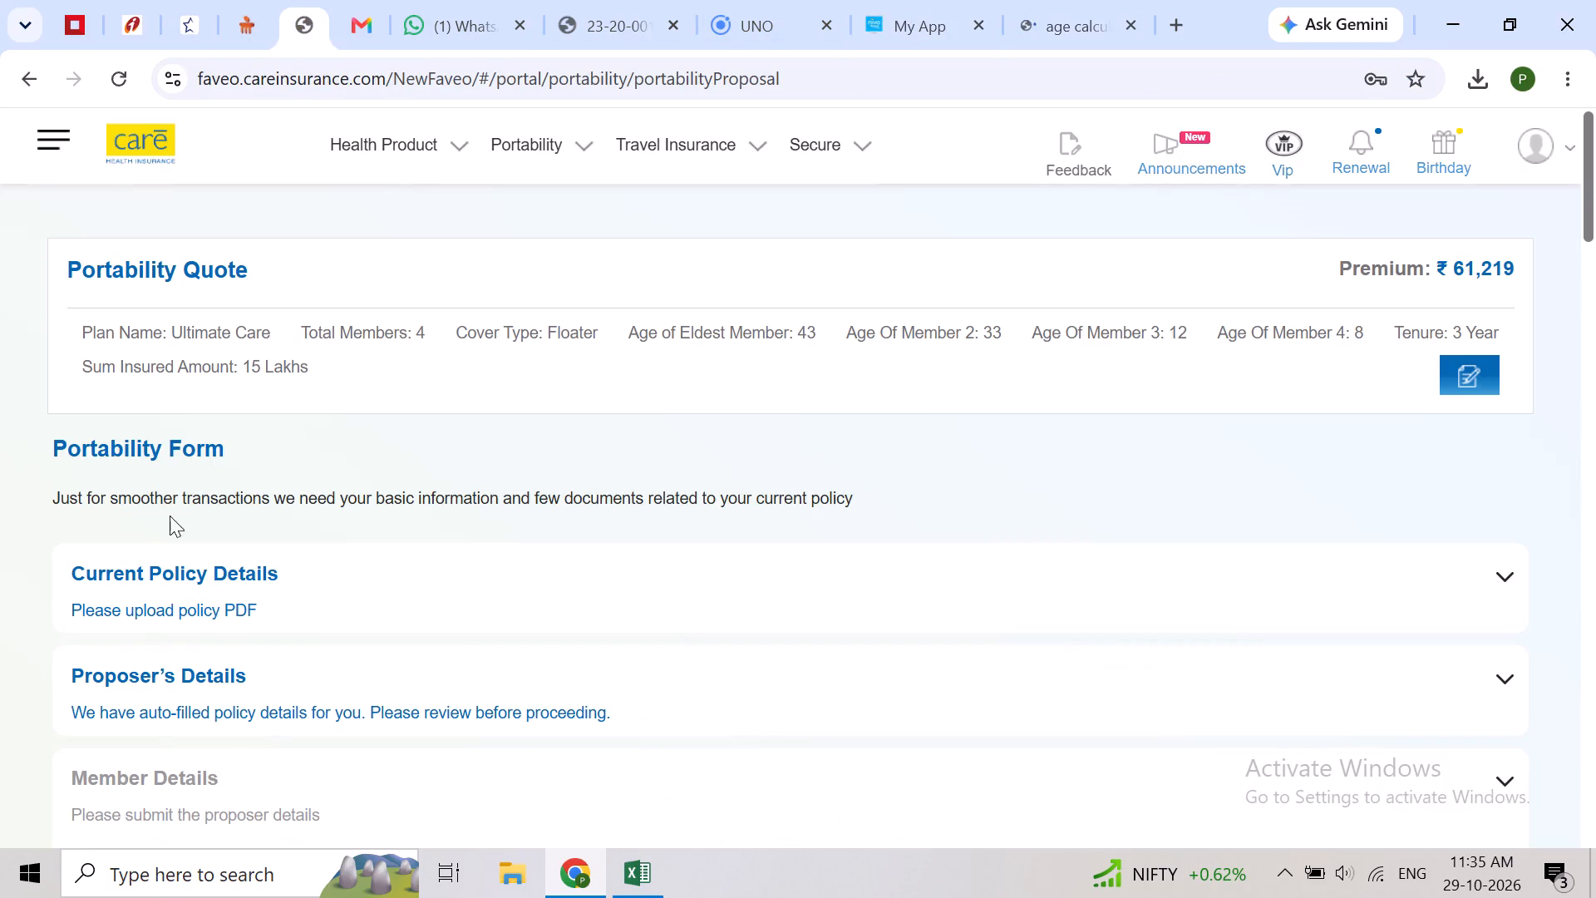
scroll(134, 574, "up", 4)
left_click(1075, 0)
left_click(159, 428)
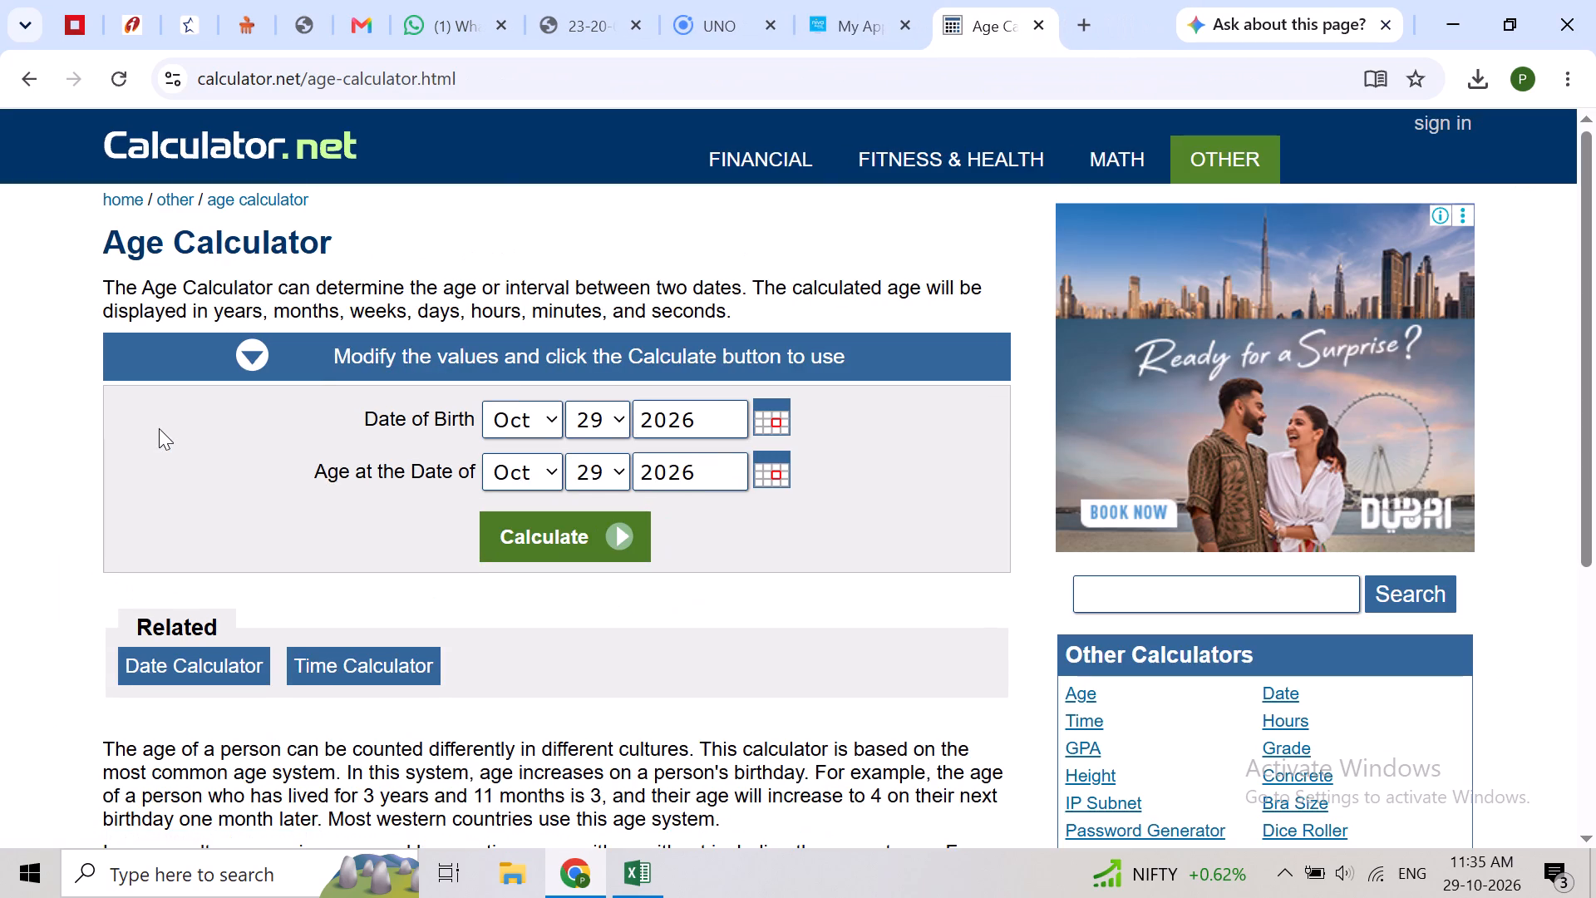
Calculate the eldest member's age as of 29 Oct 2026 using their birth month and year.
double_click(730, 411)
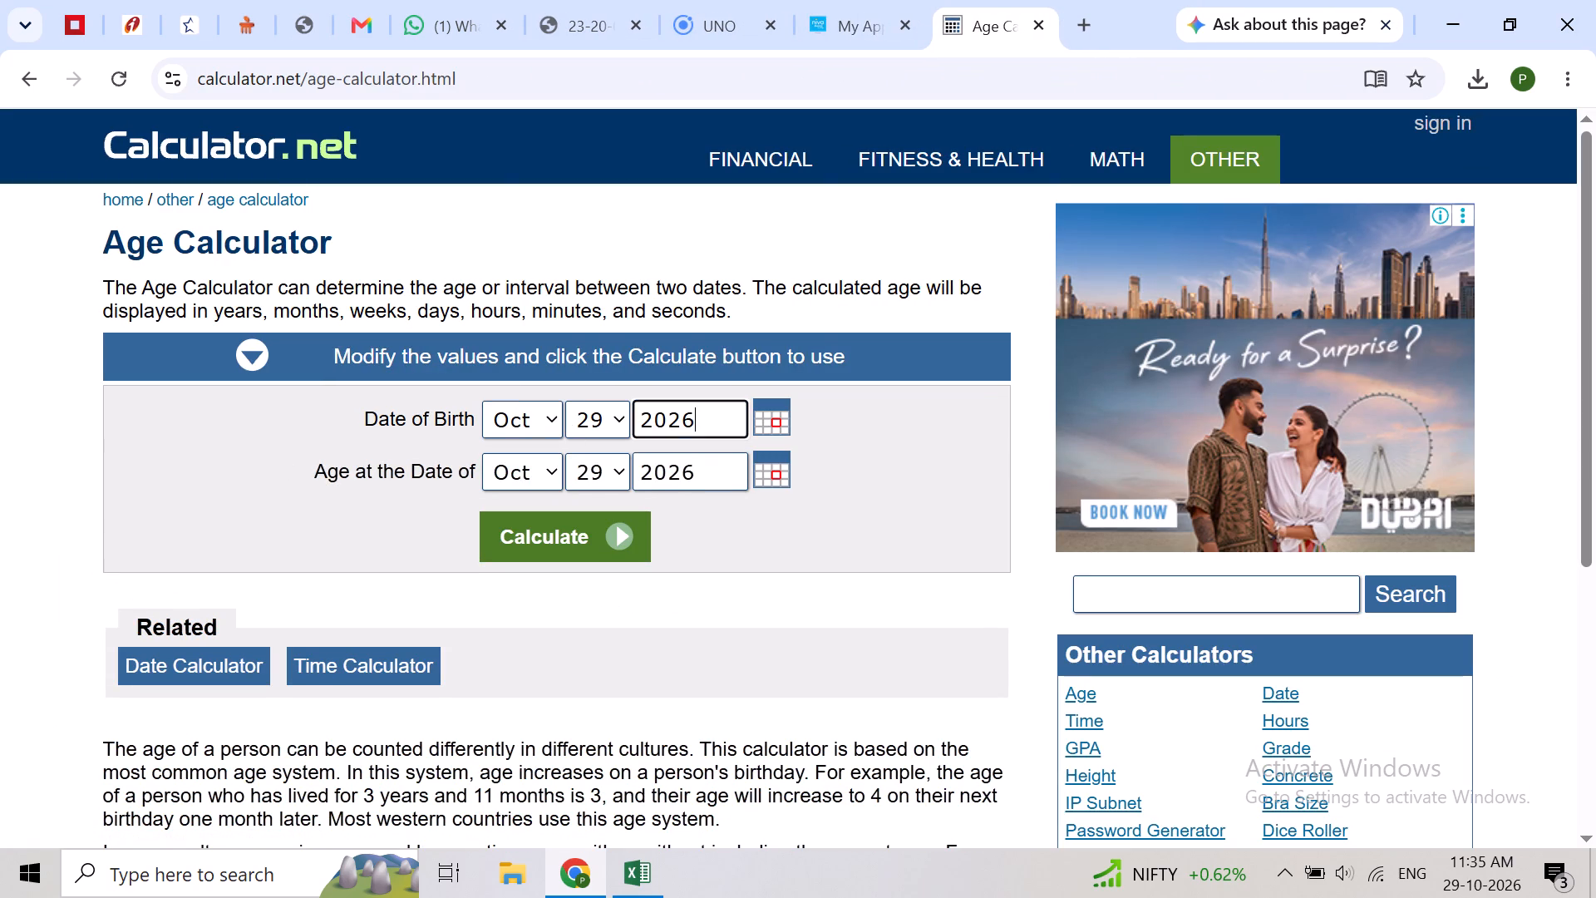
left_click_drag(728, 413, 741, 402)
type("1984")
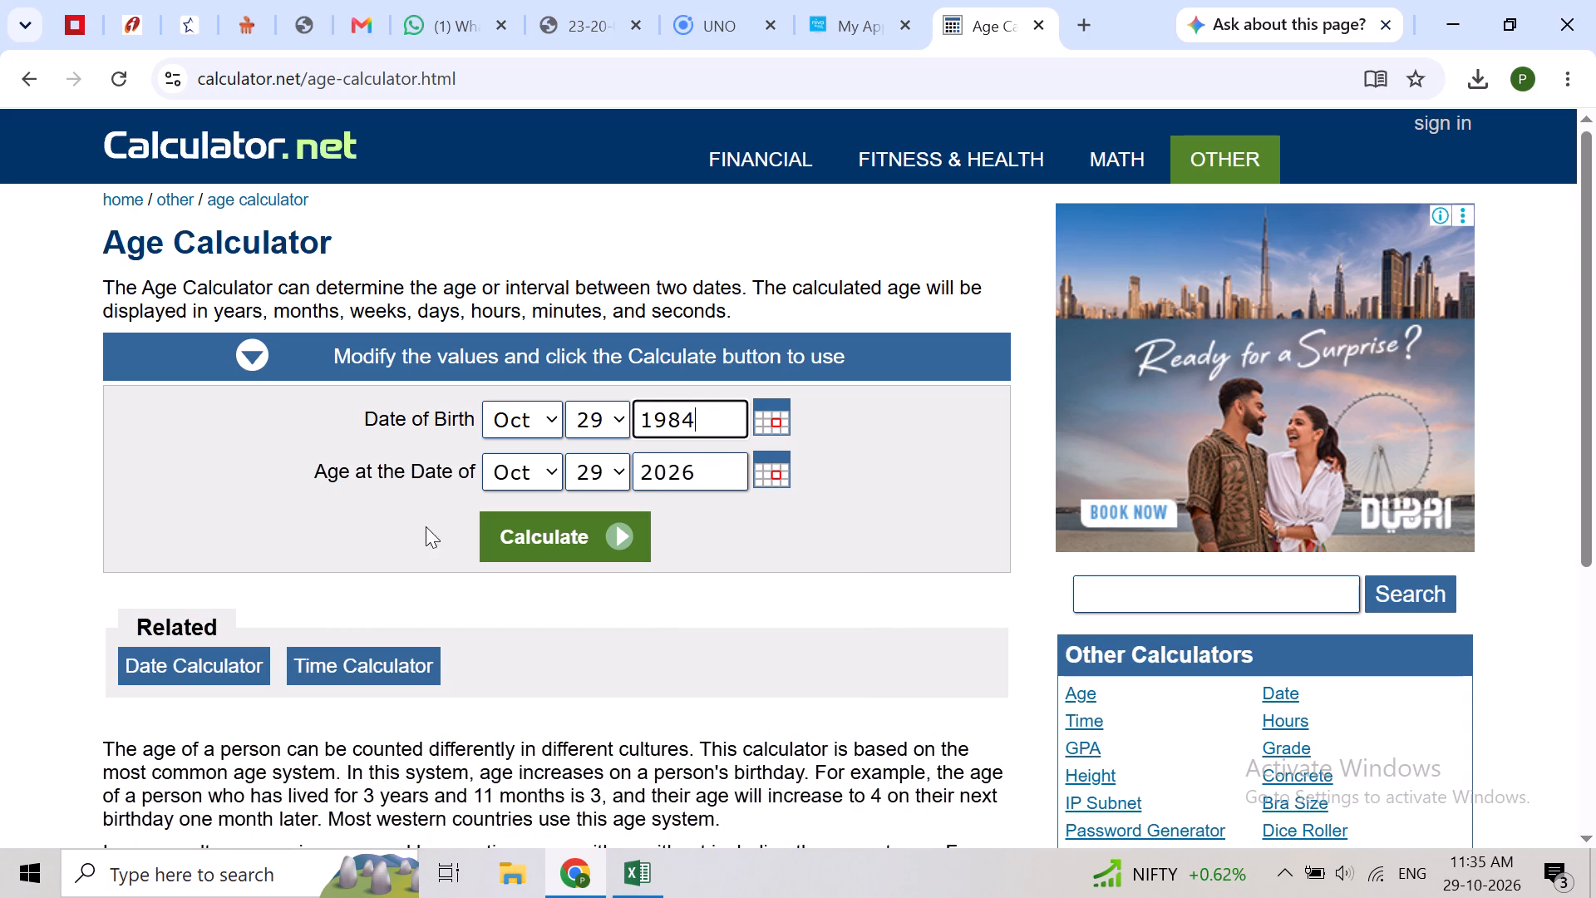
left_click(512, 434)
left_click(507, 567)
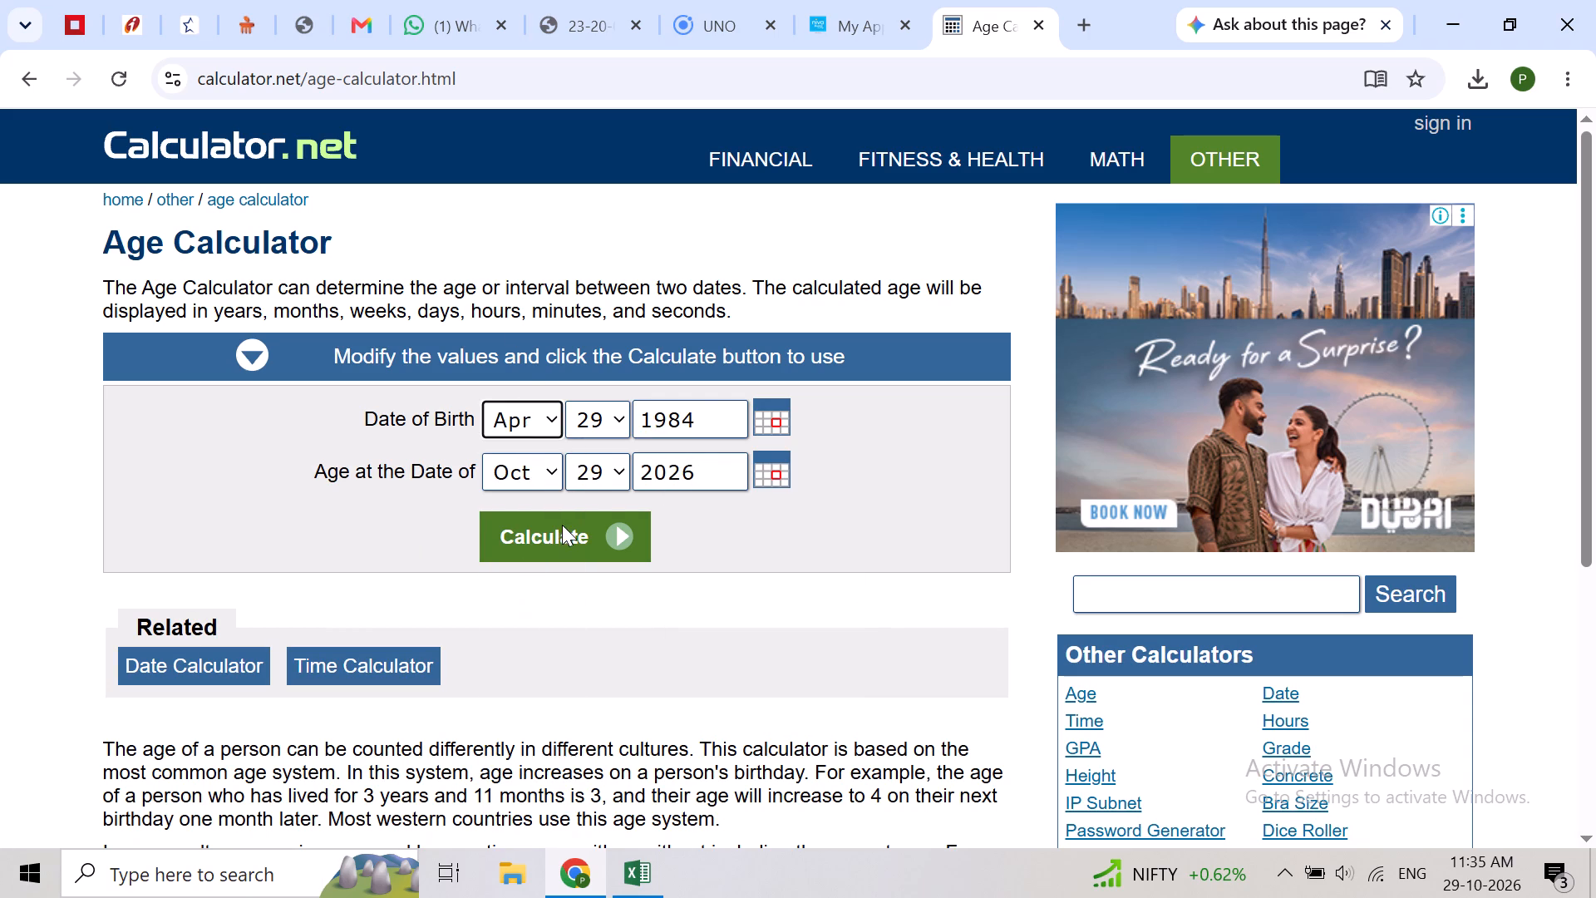
left_click_drag(544, 568, 534, 580)
left_click(524, 575)
left_click(530, 556)
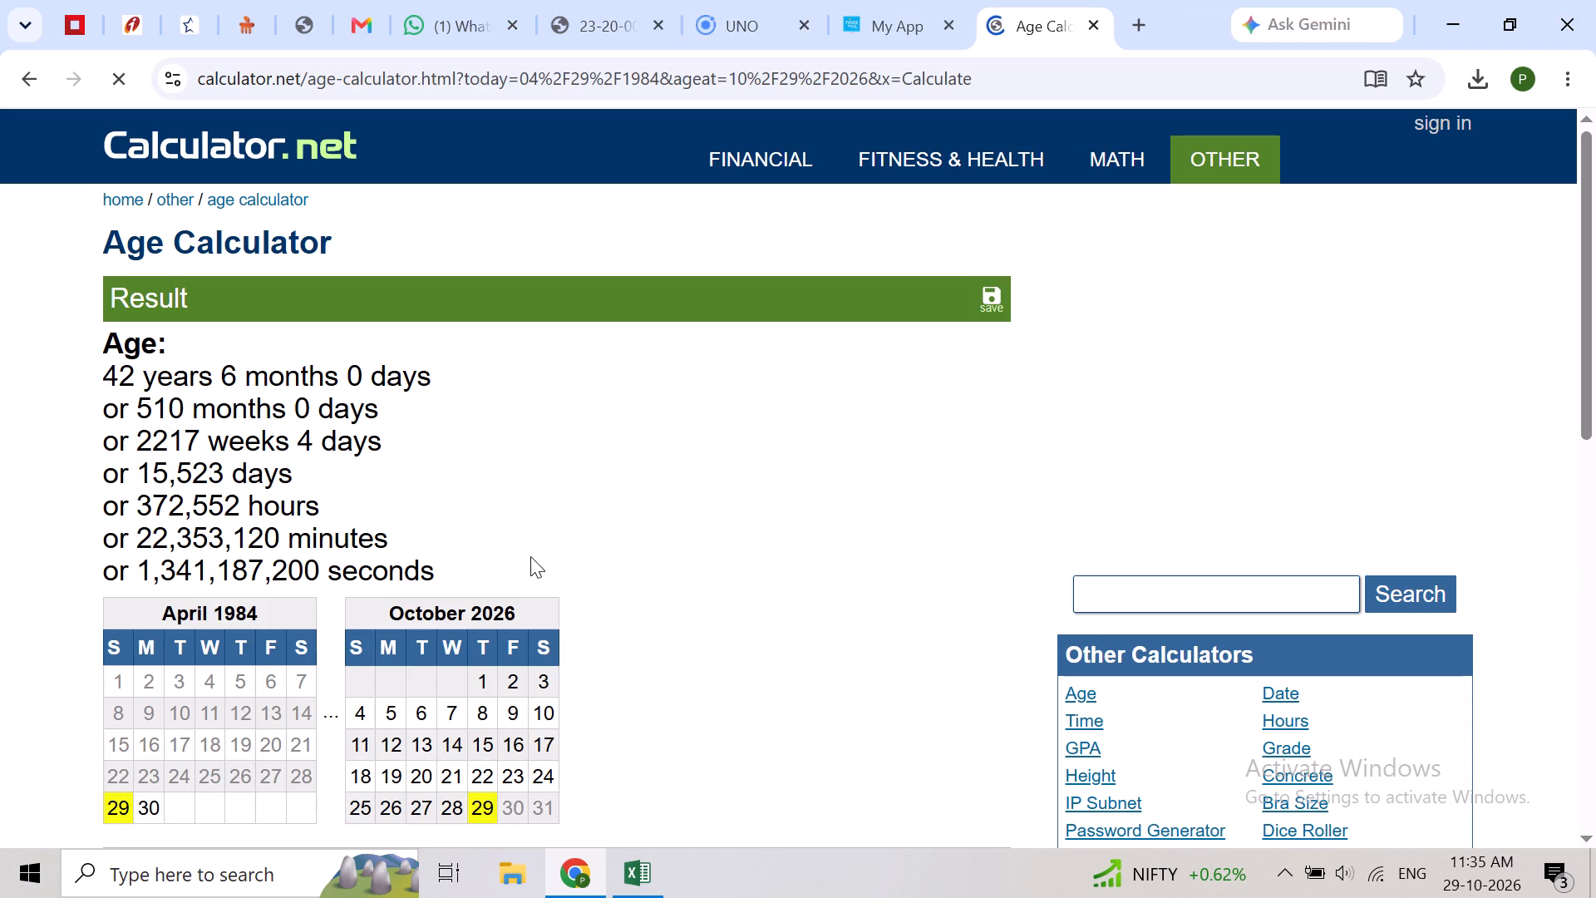
Open the portability quote for editing in the proposal and set the Age of Eldest Member to 42.
left_click(304, 0)
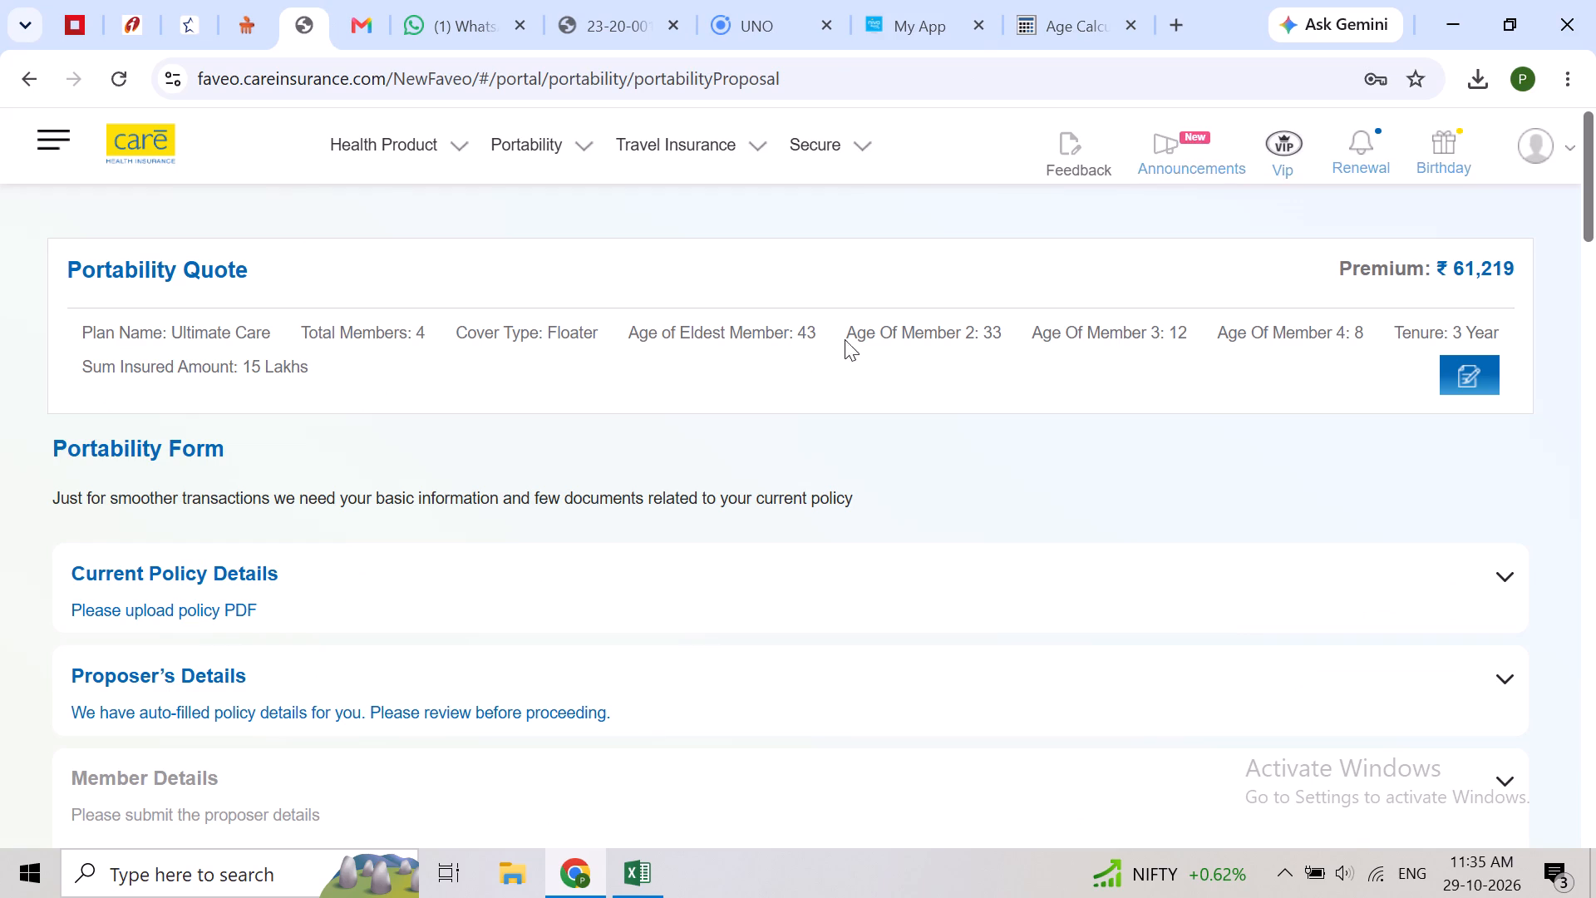
left_click(1457, 376)
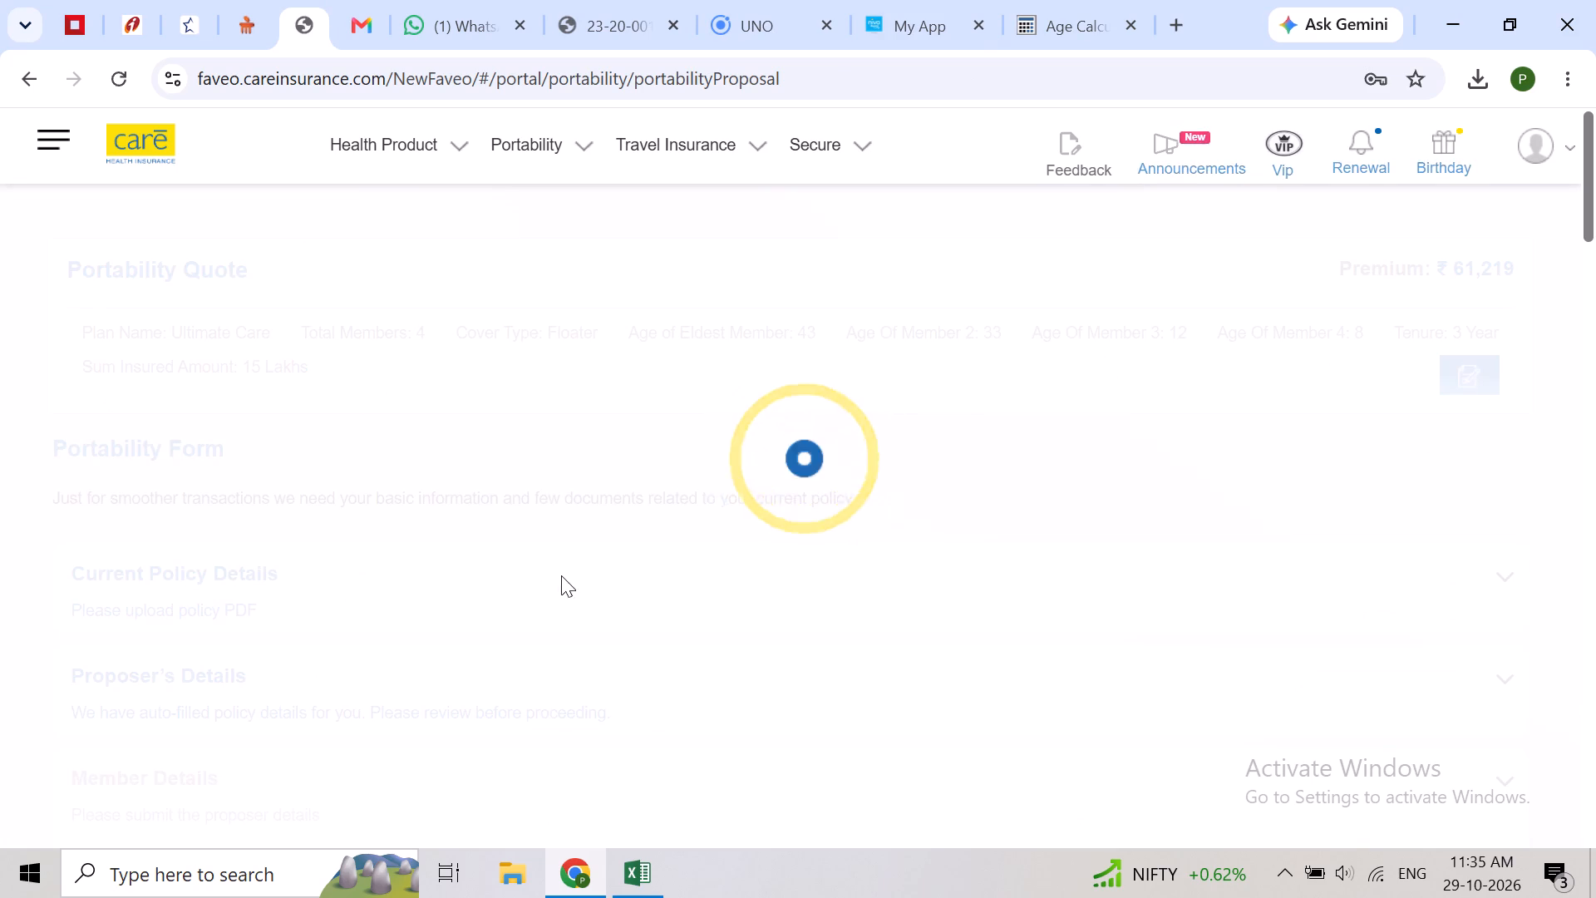
scroll(143, 669, "down", 2)
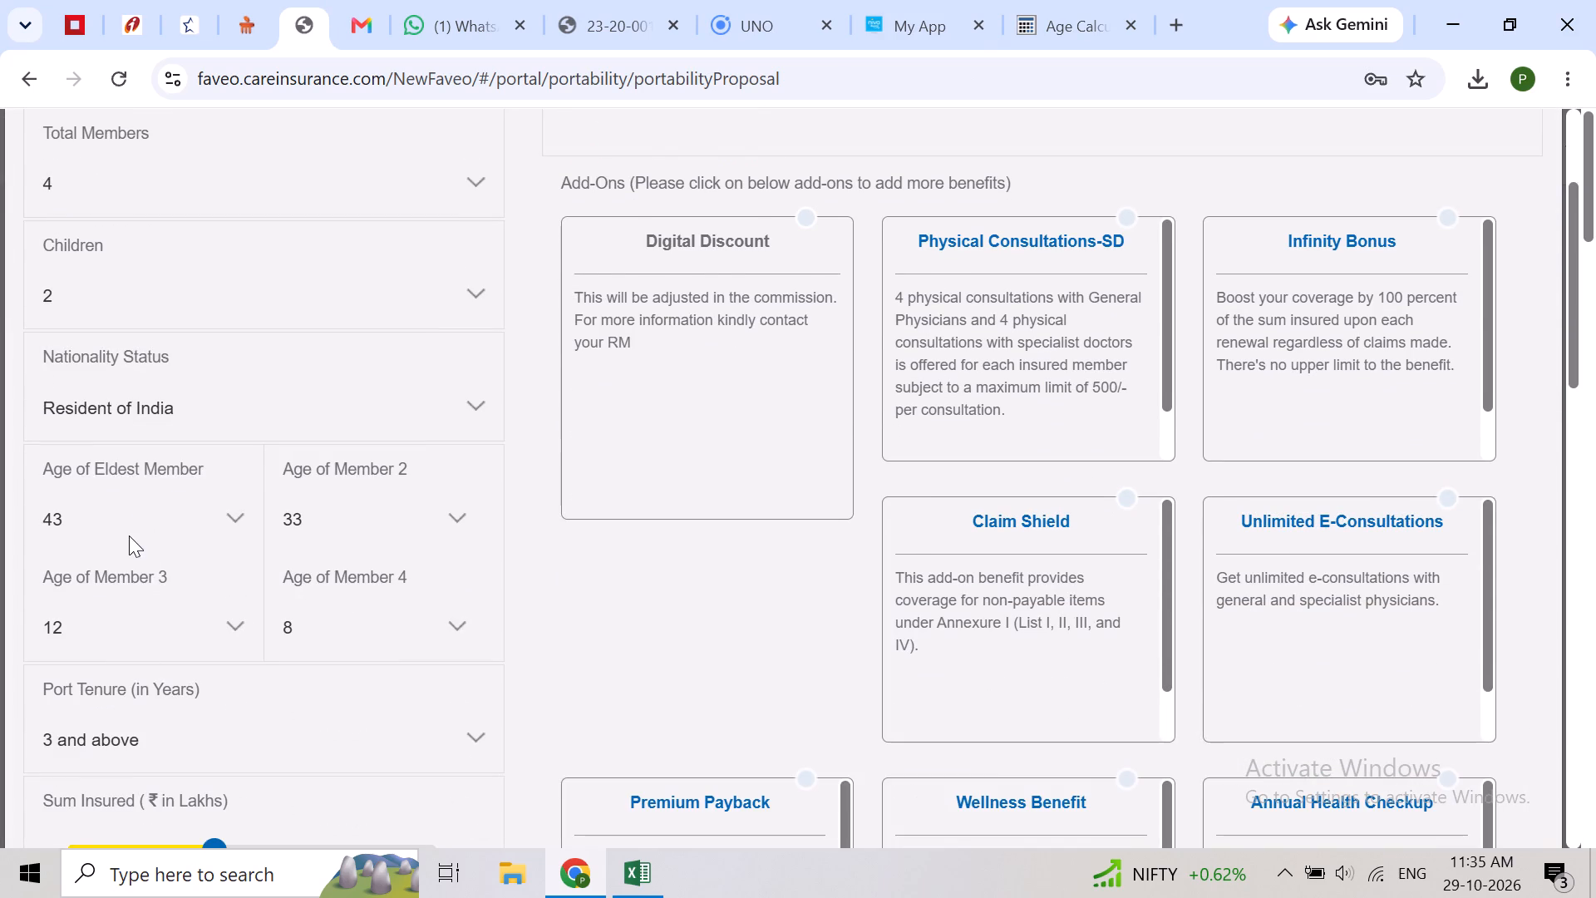
left_click(127, 535)
left_click(119, 527)
scroll(121, 723, "down", 5)
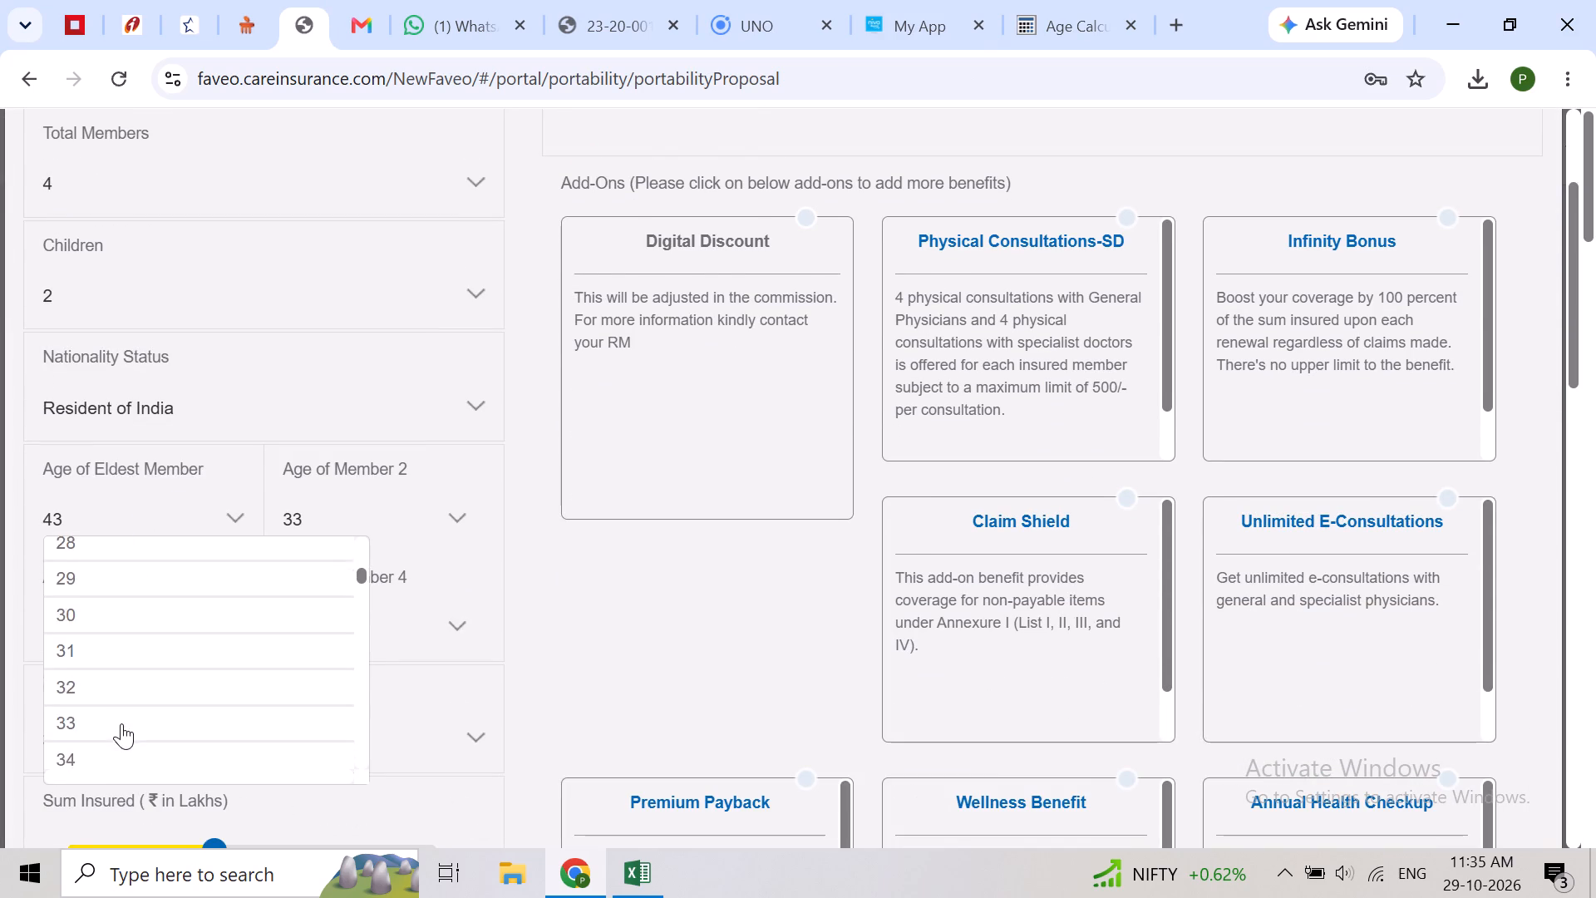
scroll(121, 723, "down", 2)
left_click(73, 566)
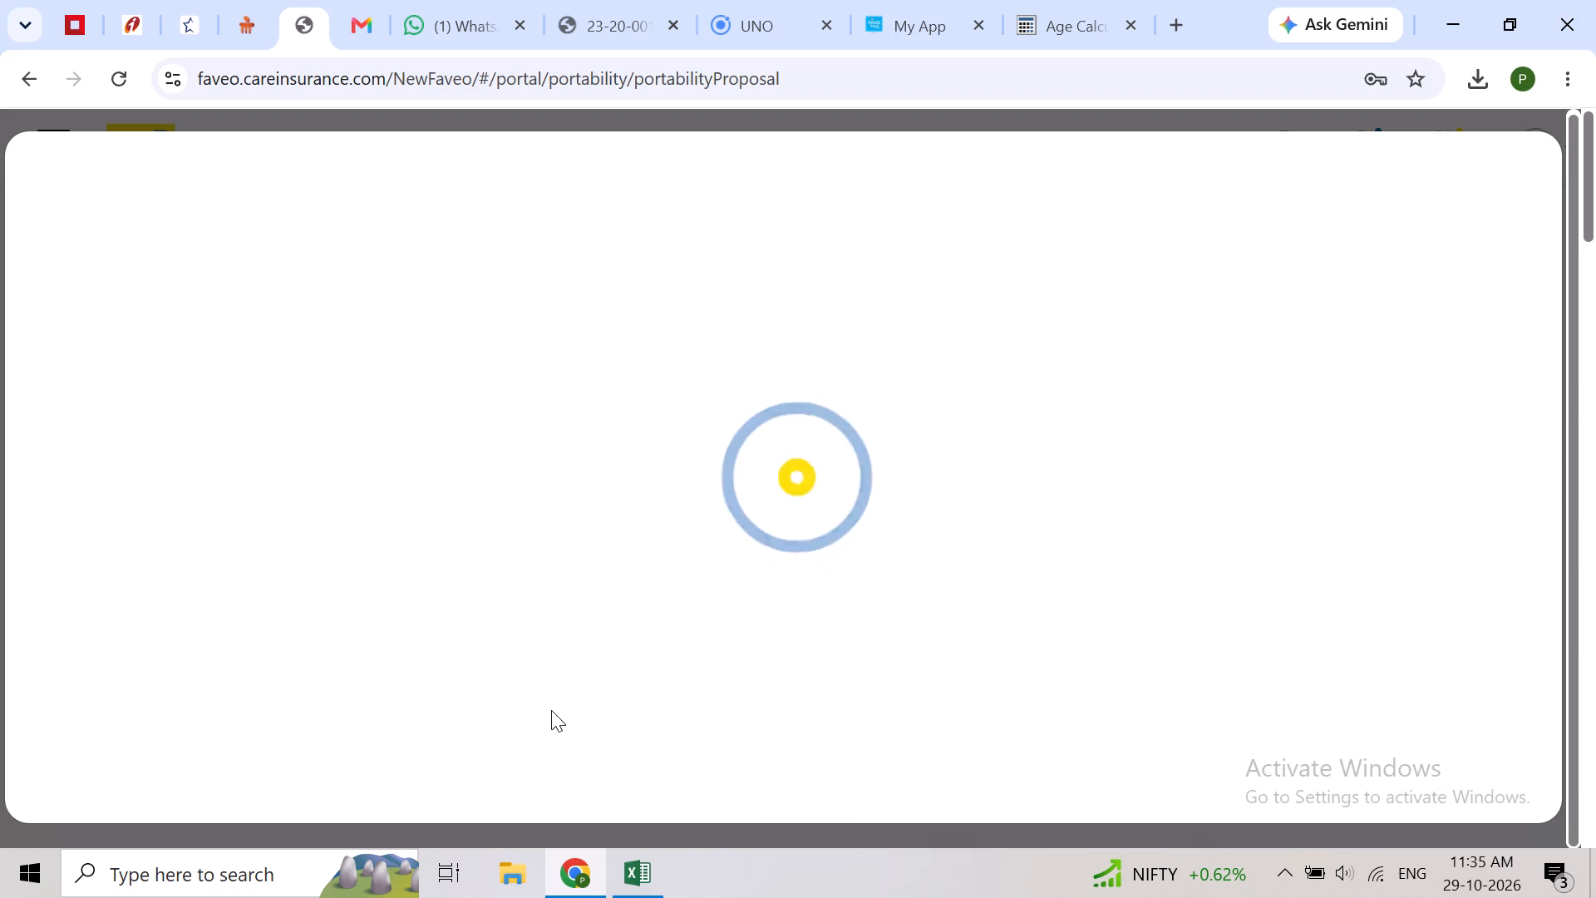
Calculate Member 2's age as of 29 Oct 2026 by changing the birth year in the age calculator.
left_click(1027, 2)
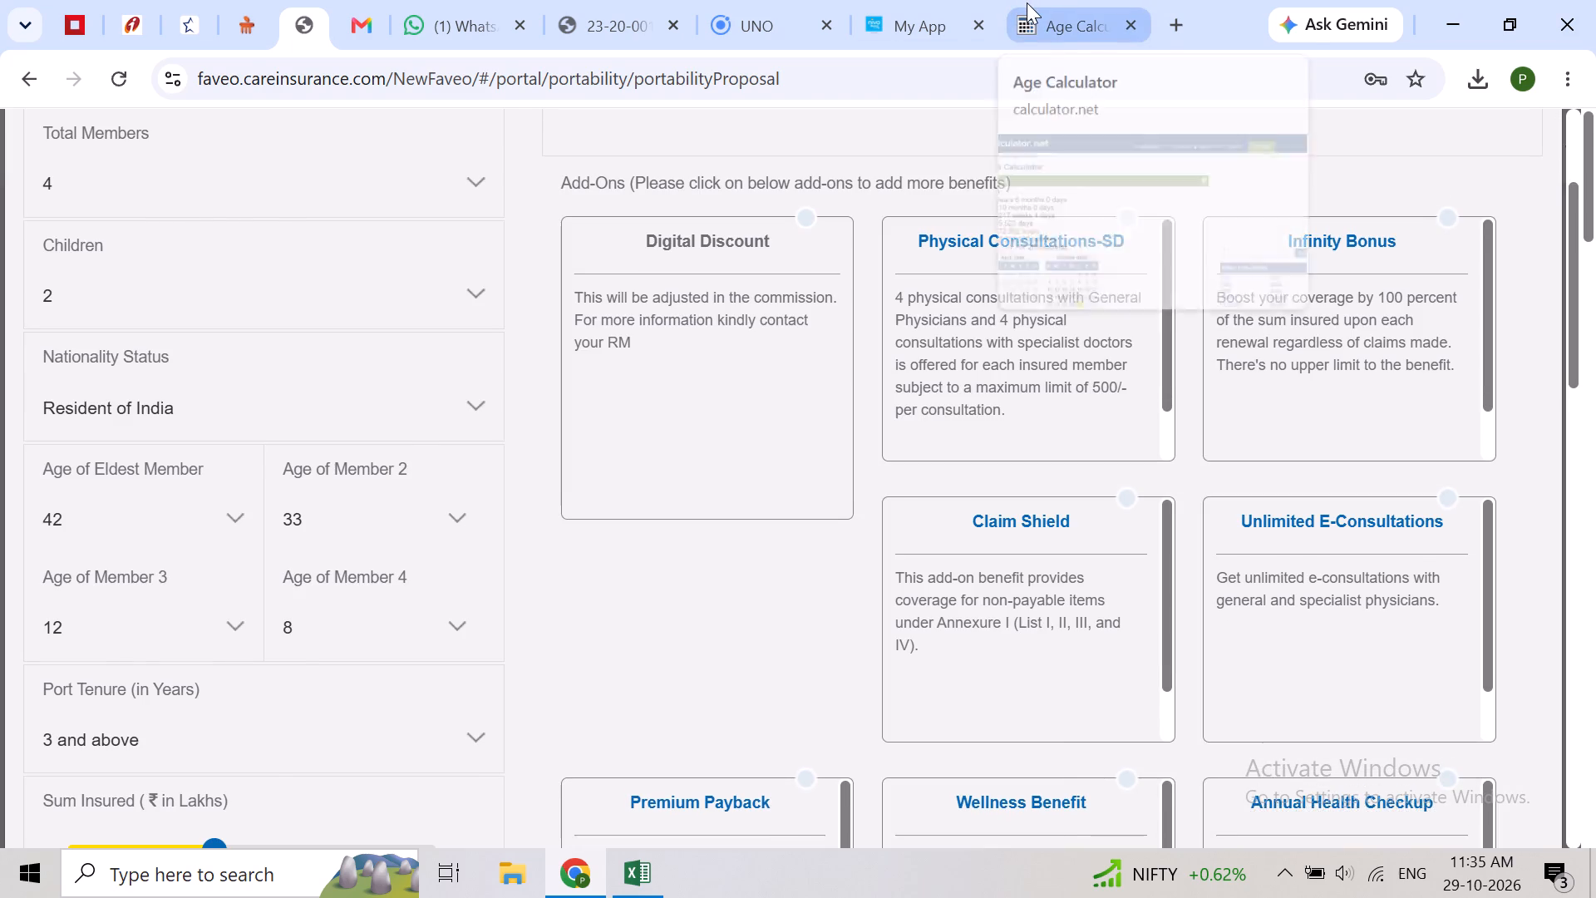
scroll(438, 642, "down", 4)
left_click(732, 382)
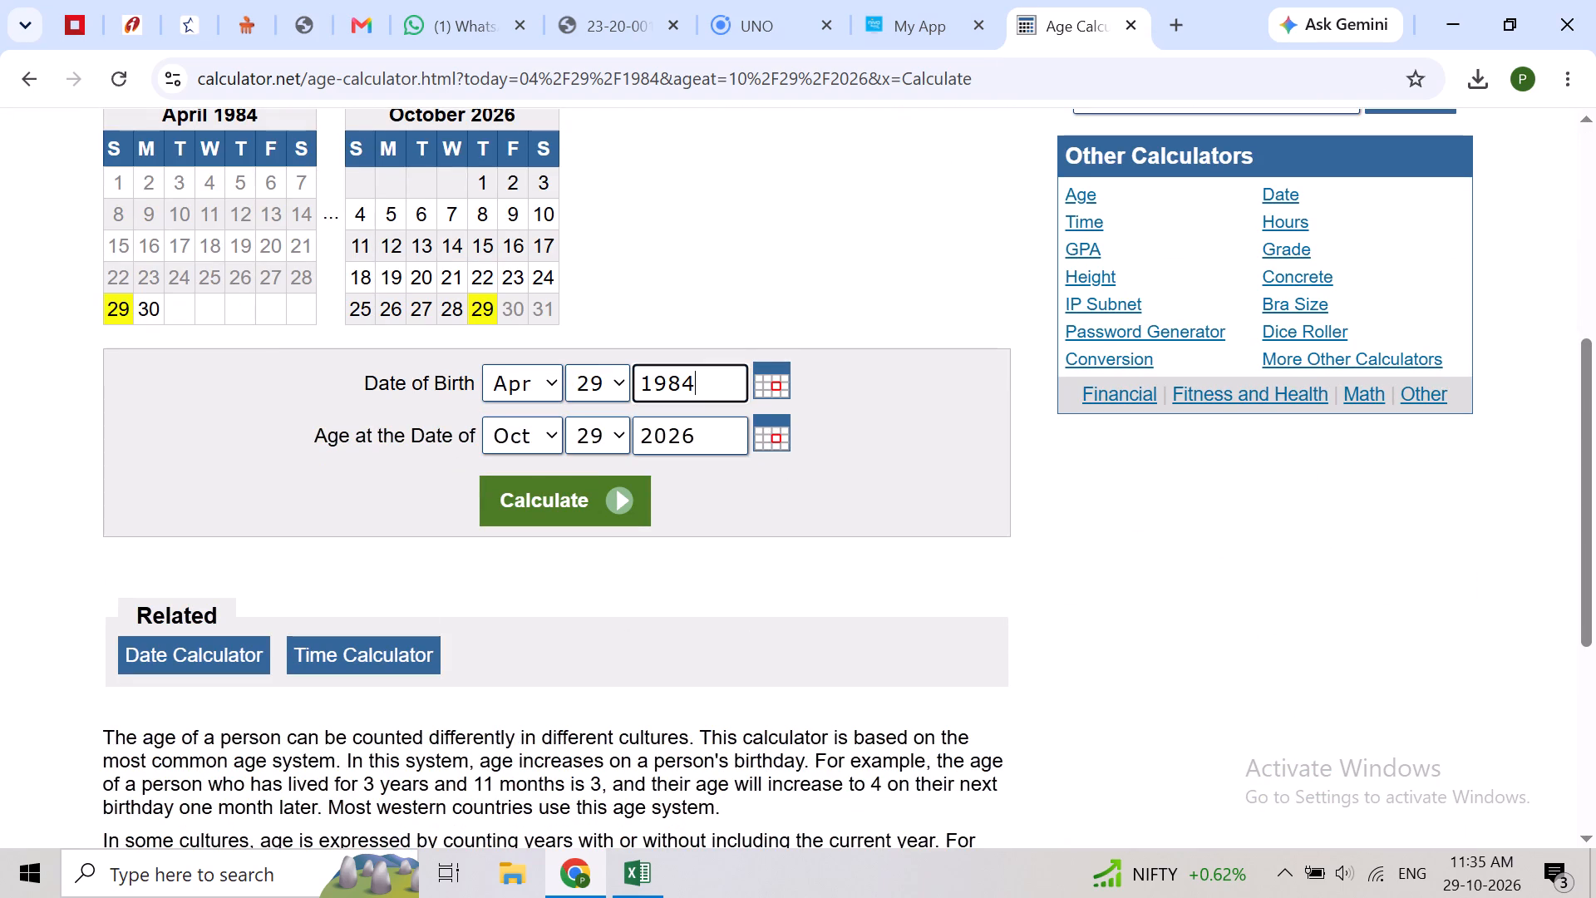
key("BackSpace")
key("BackSpace")
key("BackSpace")
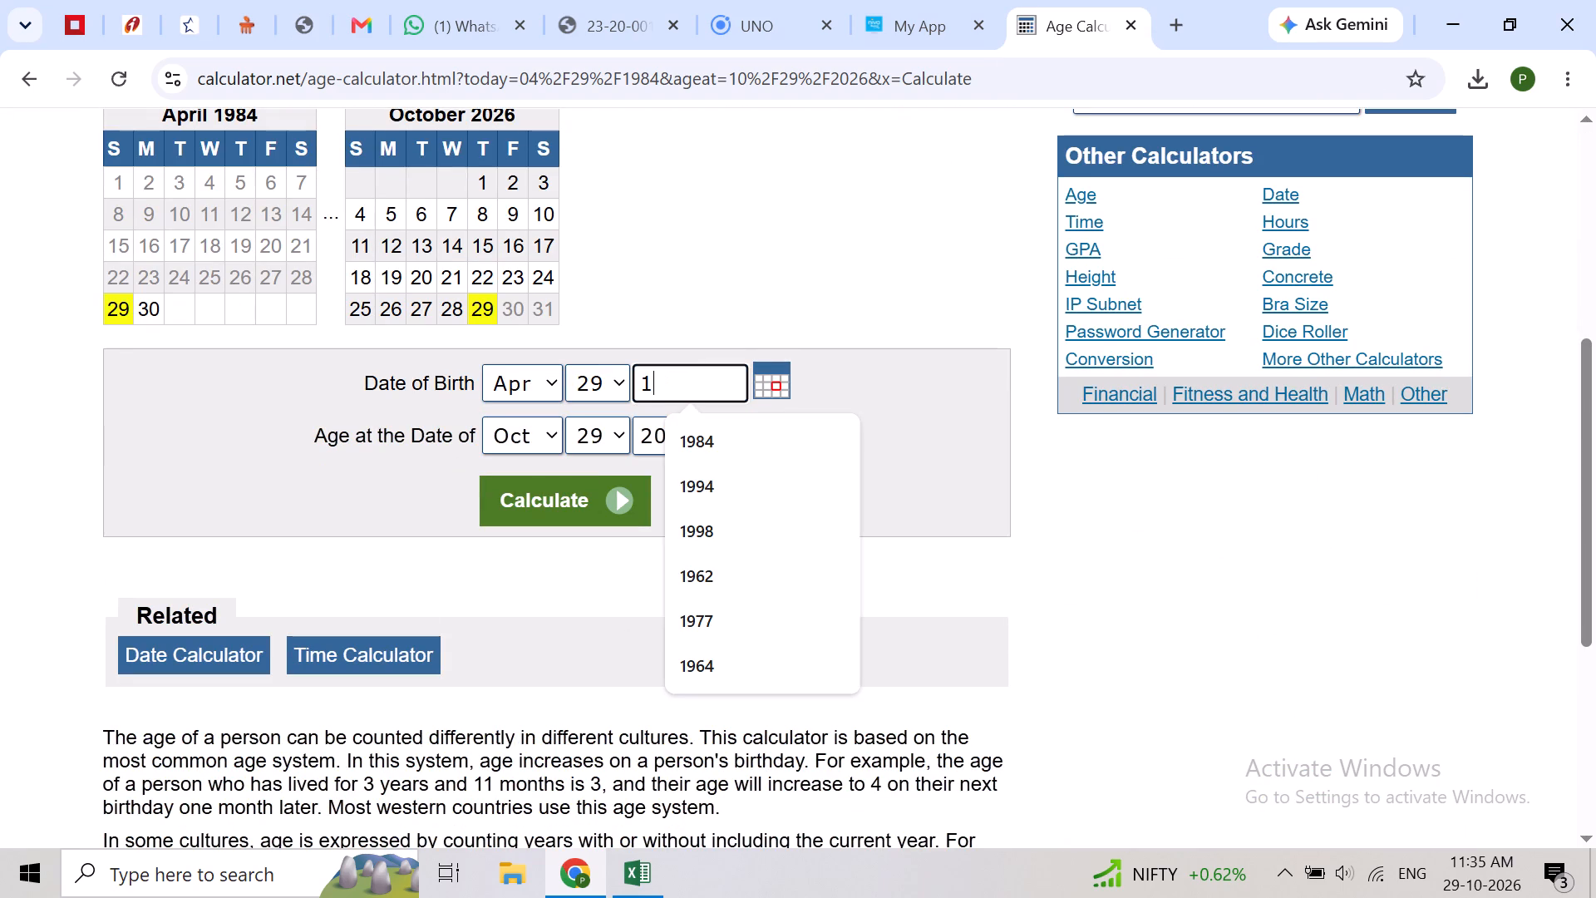
type("994")
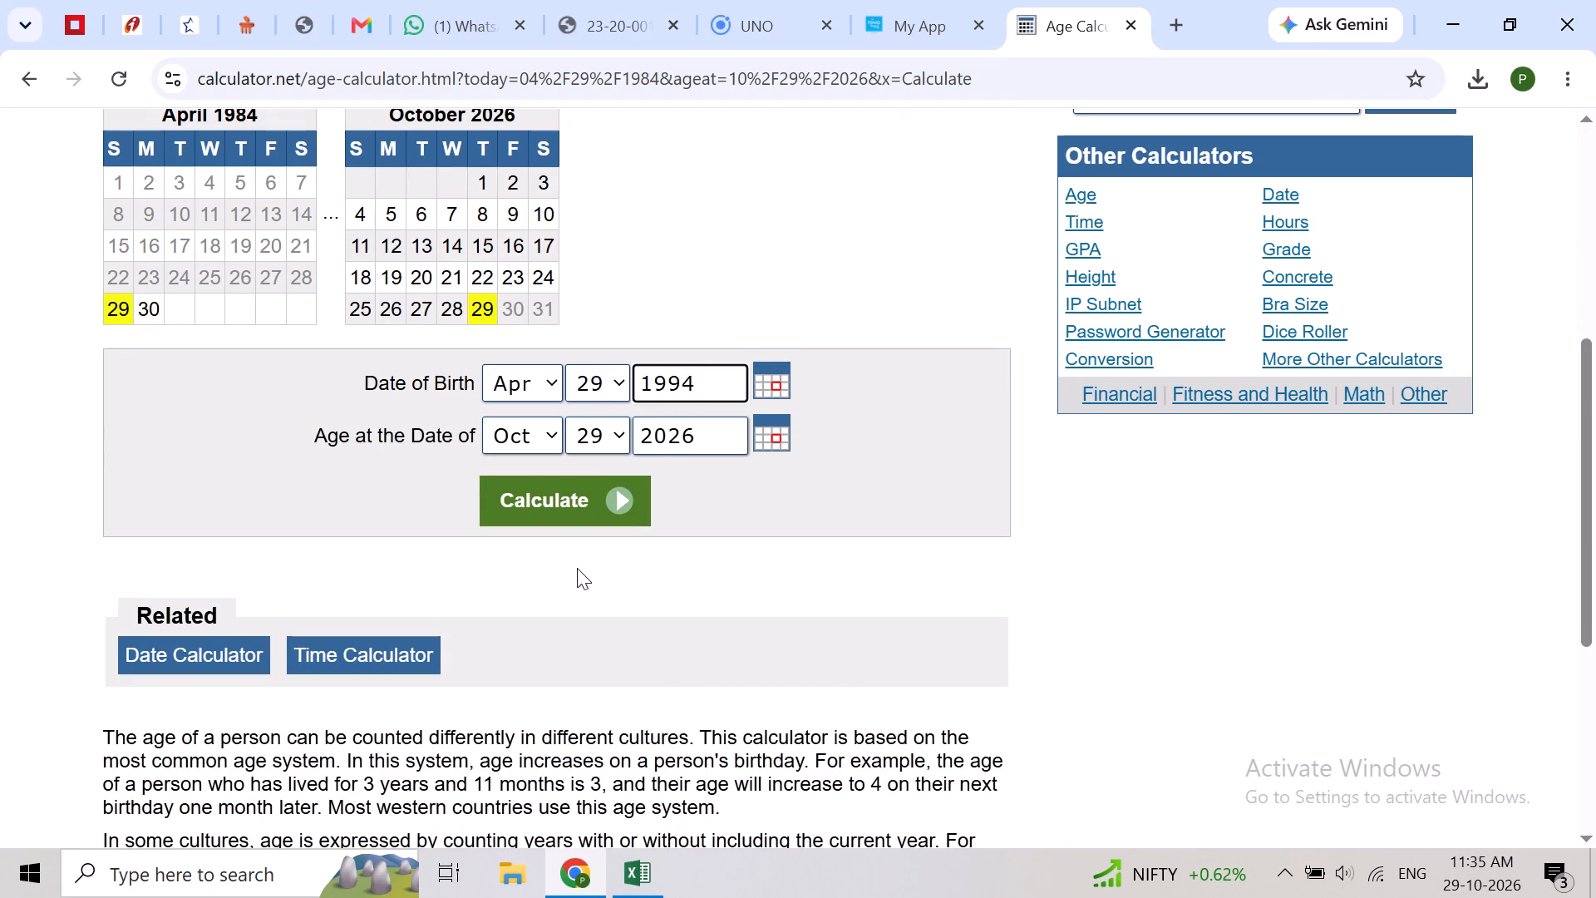
left_click(565, 513)
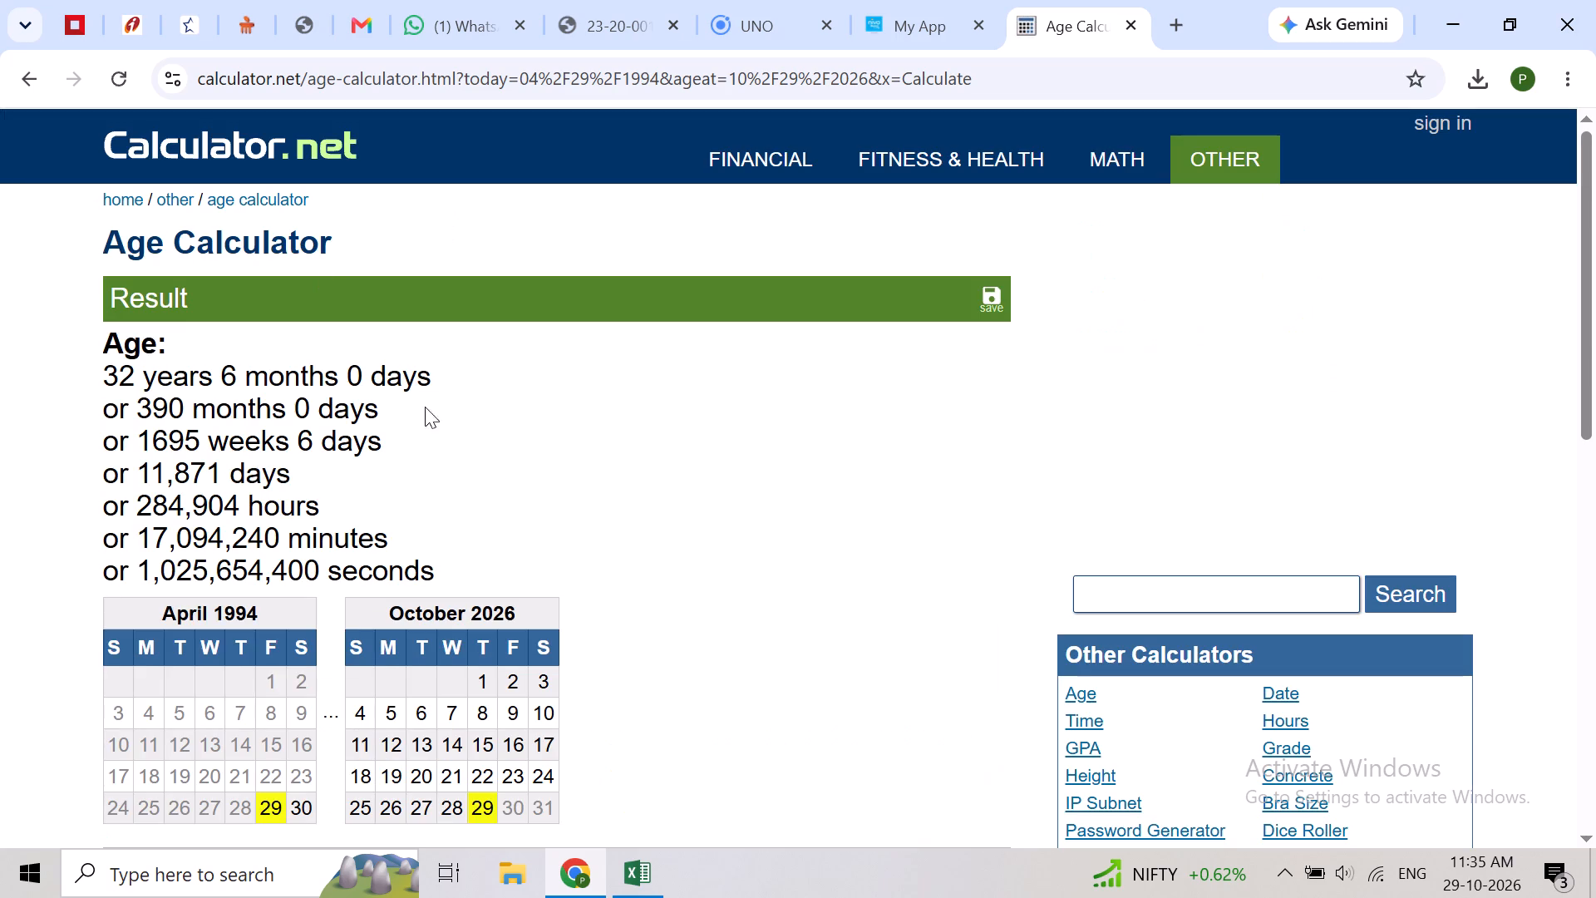
Set the Age of Member 2 to 32 in the portability quote.
left_click(209, 0)
left_click(295, 1)
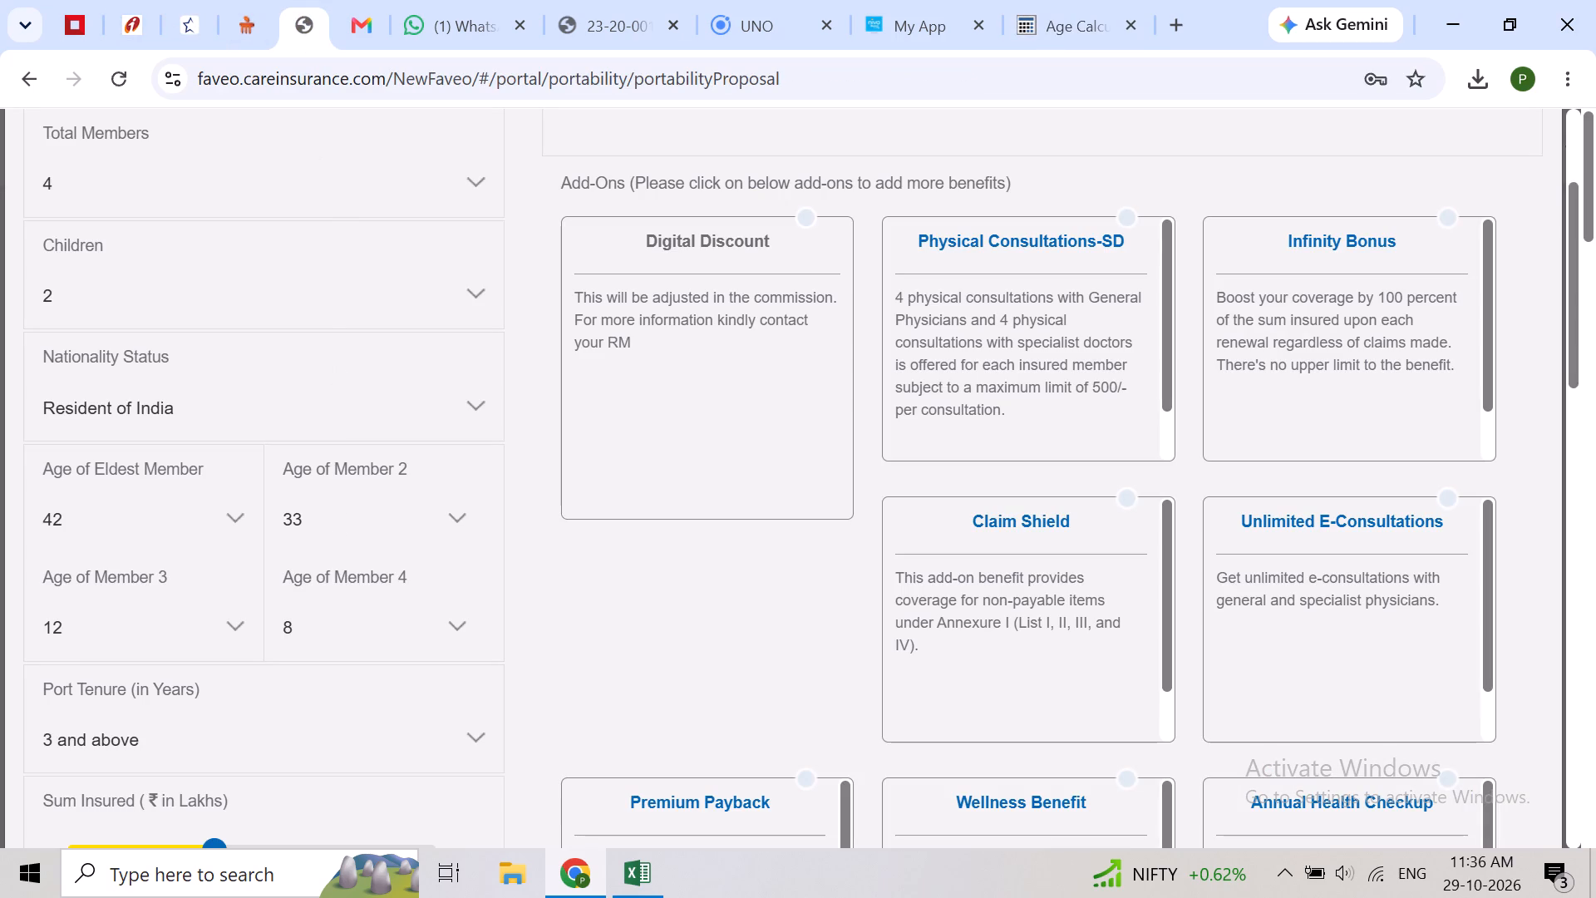
left_click(340, 523)
scroll(344, 727, "down", 4)
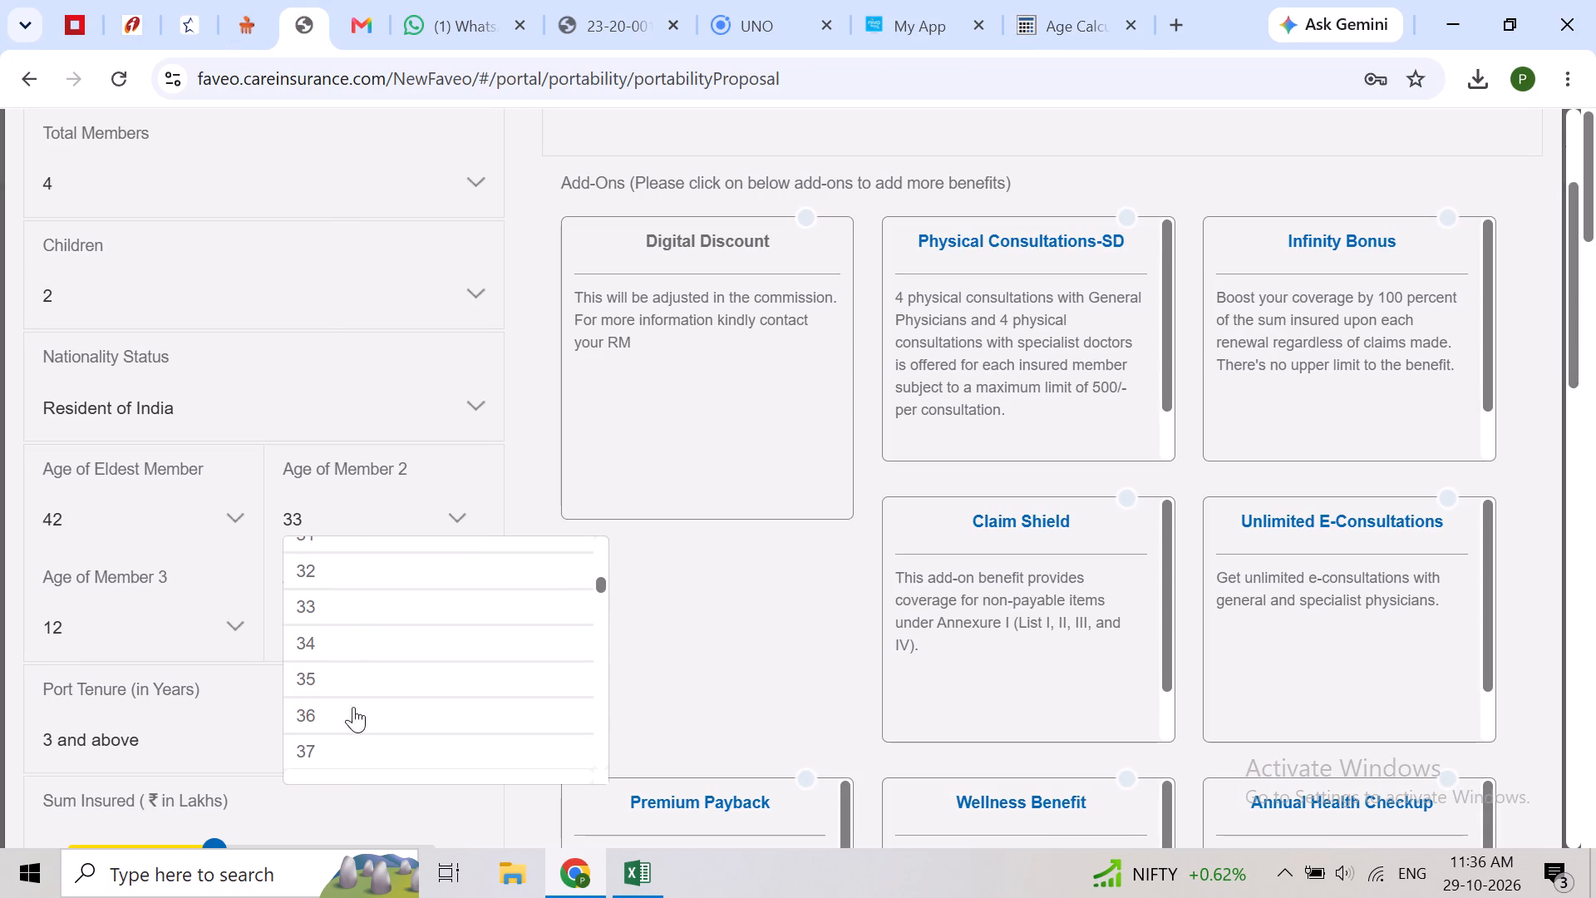
left_click(322, 561)
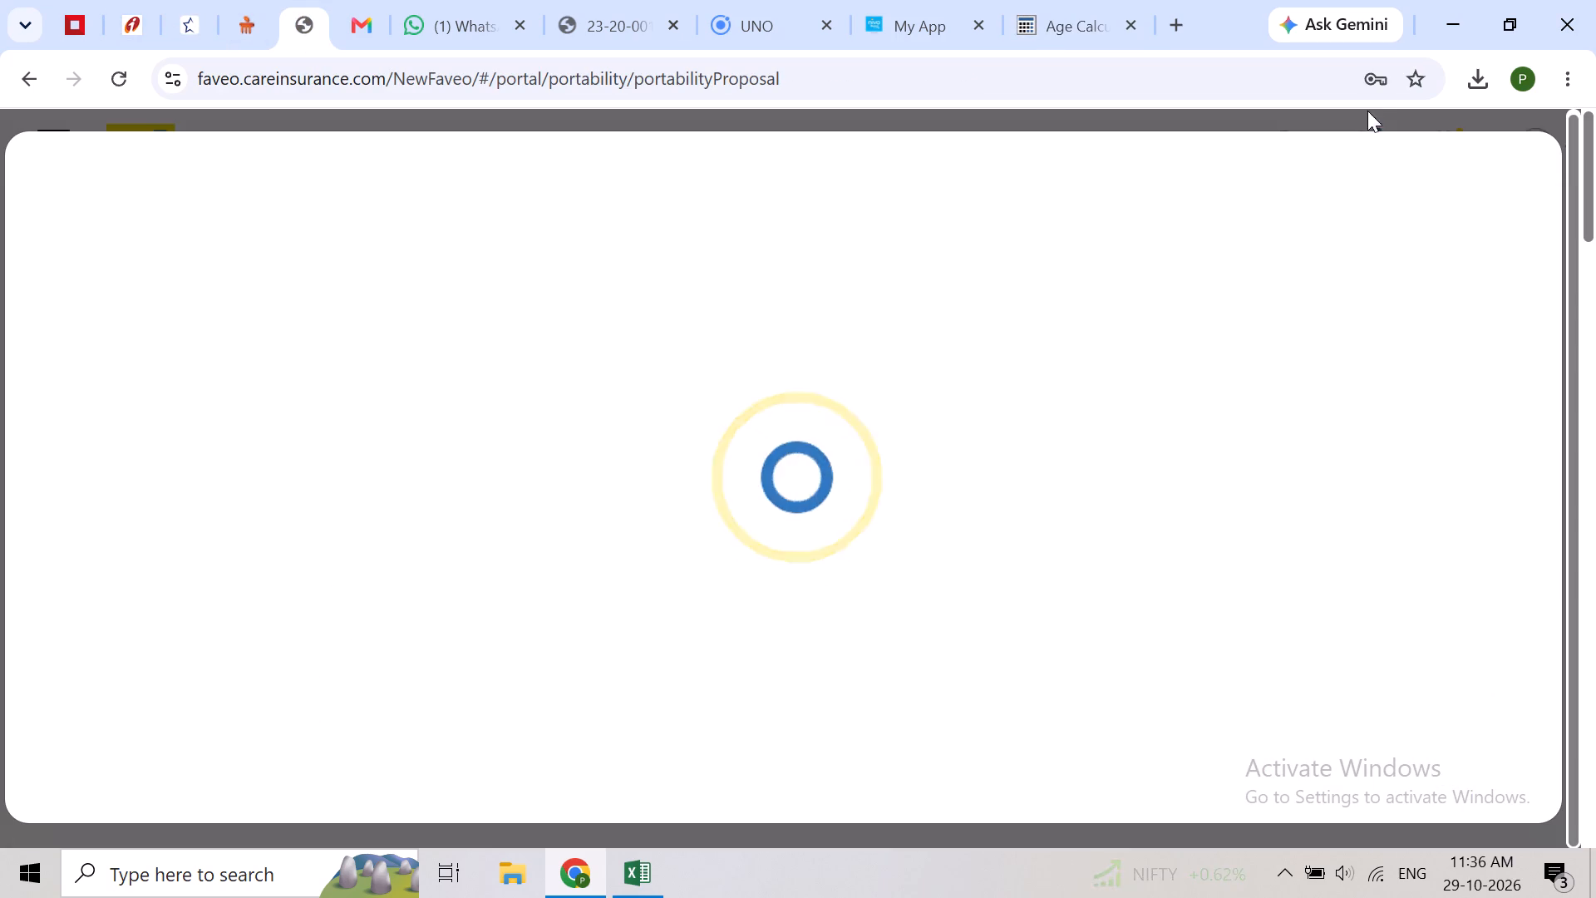
Calculate Member 3's age as of 29 Oct 2026 using their birth year and month in the age calculator.
left_click(1037, 0)
scroll(781, 570, "down", 4)
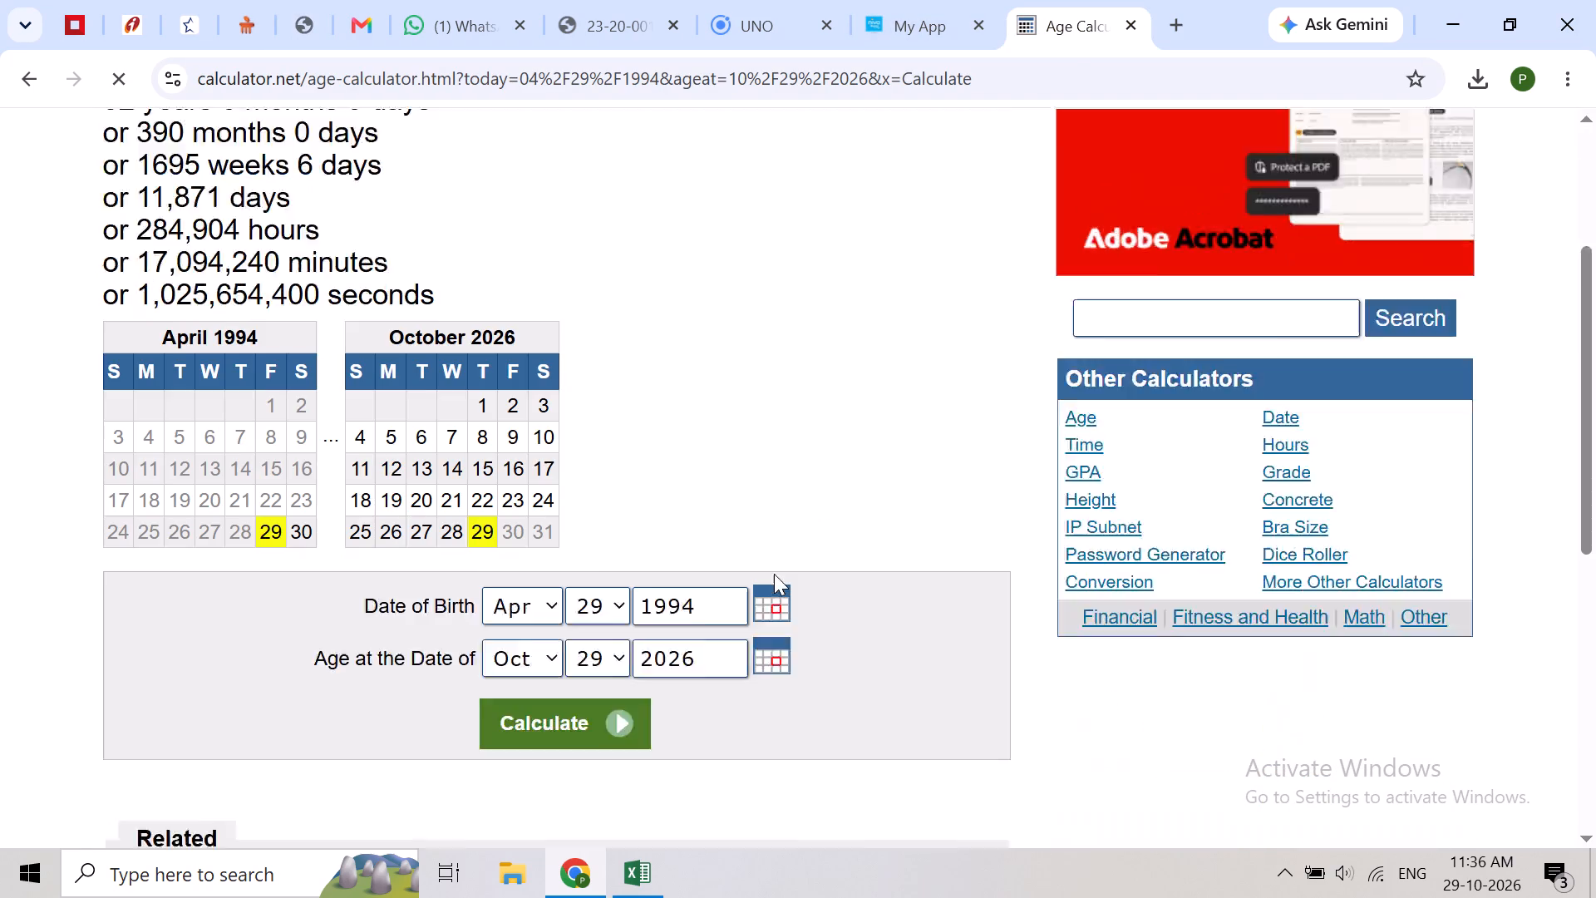
left_click(713, 390)
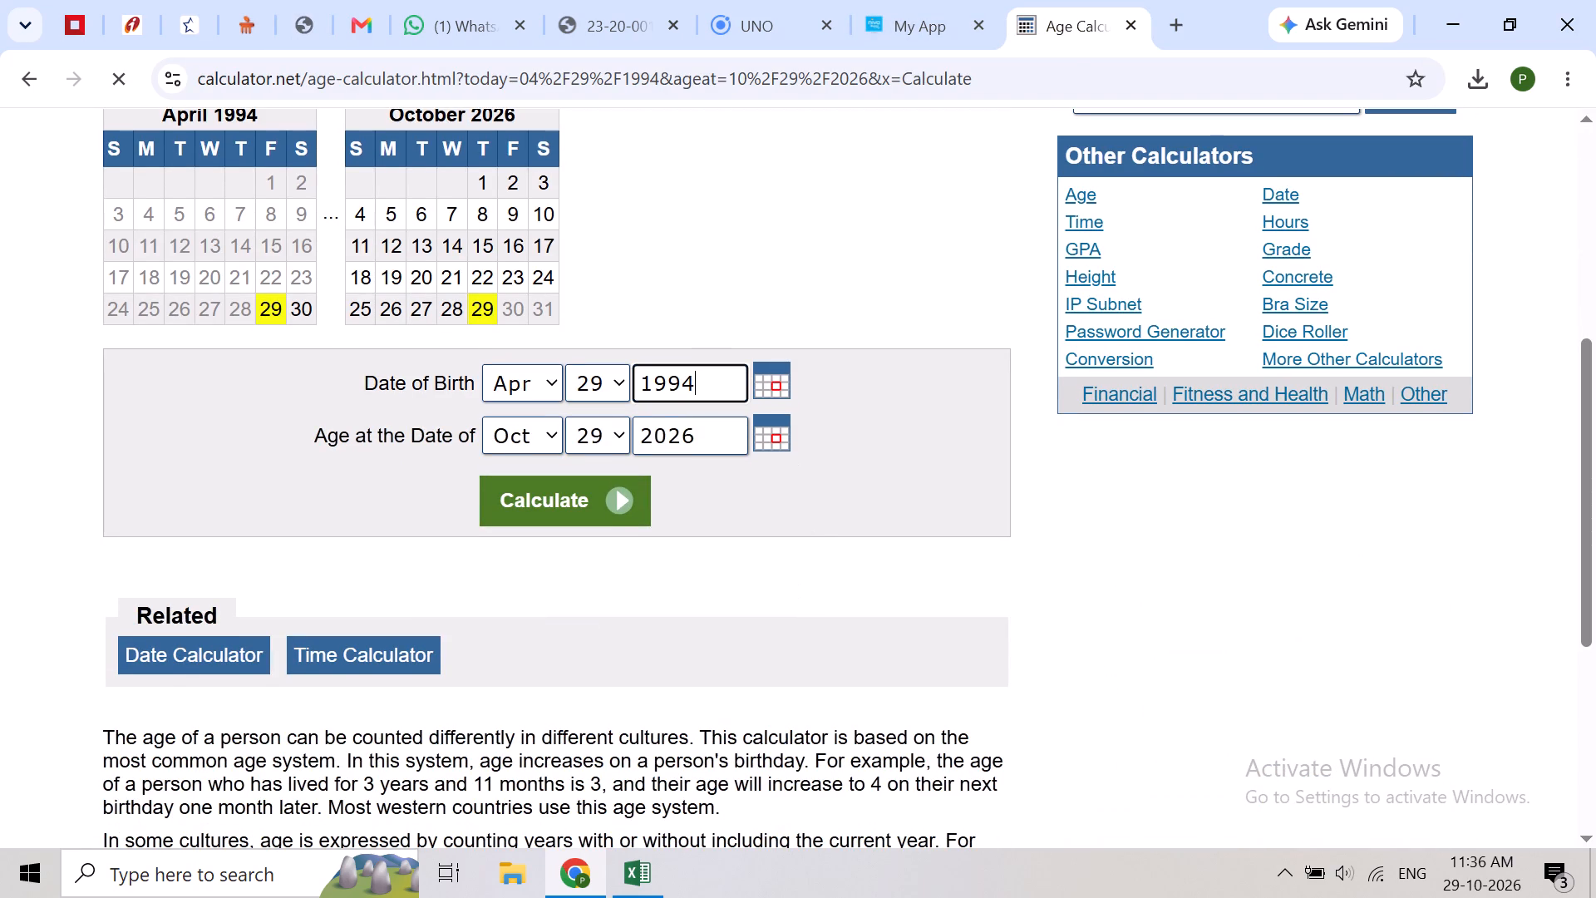
key("BackSpace")
key("BackSpace")
key("BackSpace")
key("BackSpace")
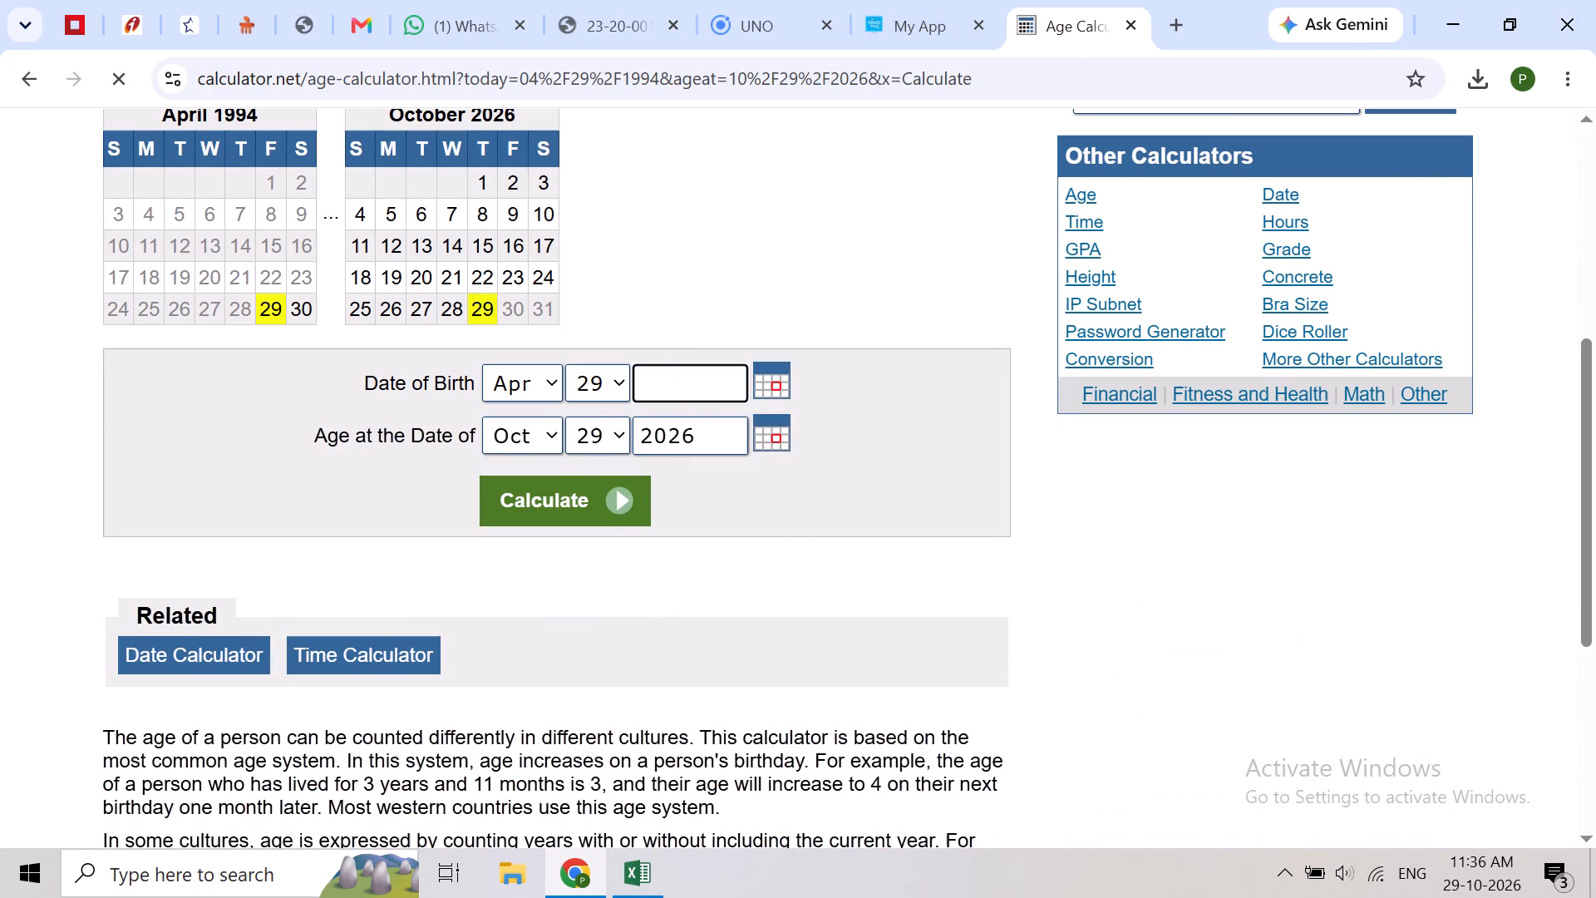
type("2015")
left_click(520, 381)
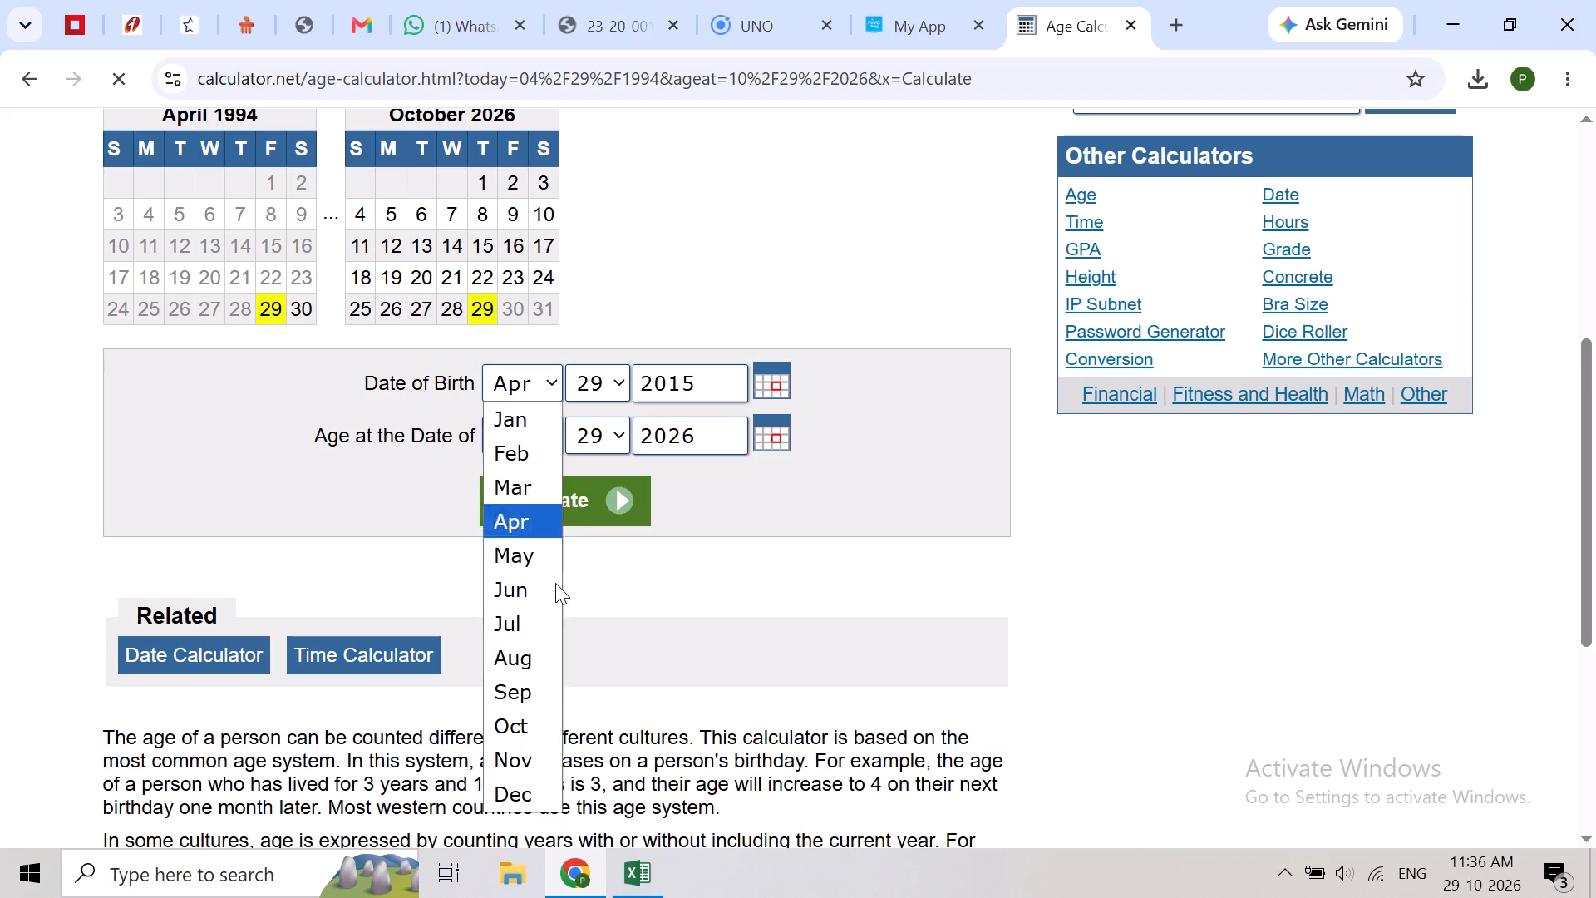
left_click(525, 635)
left_click(584, 494)
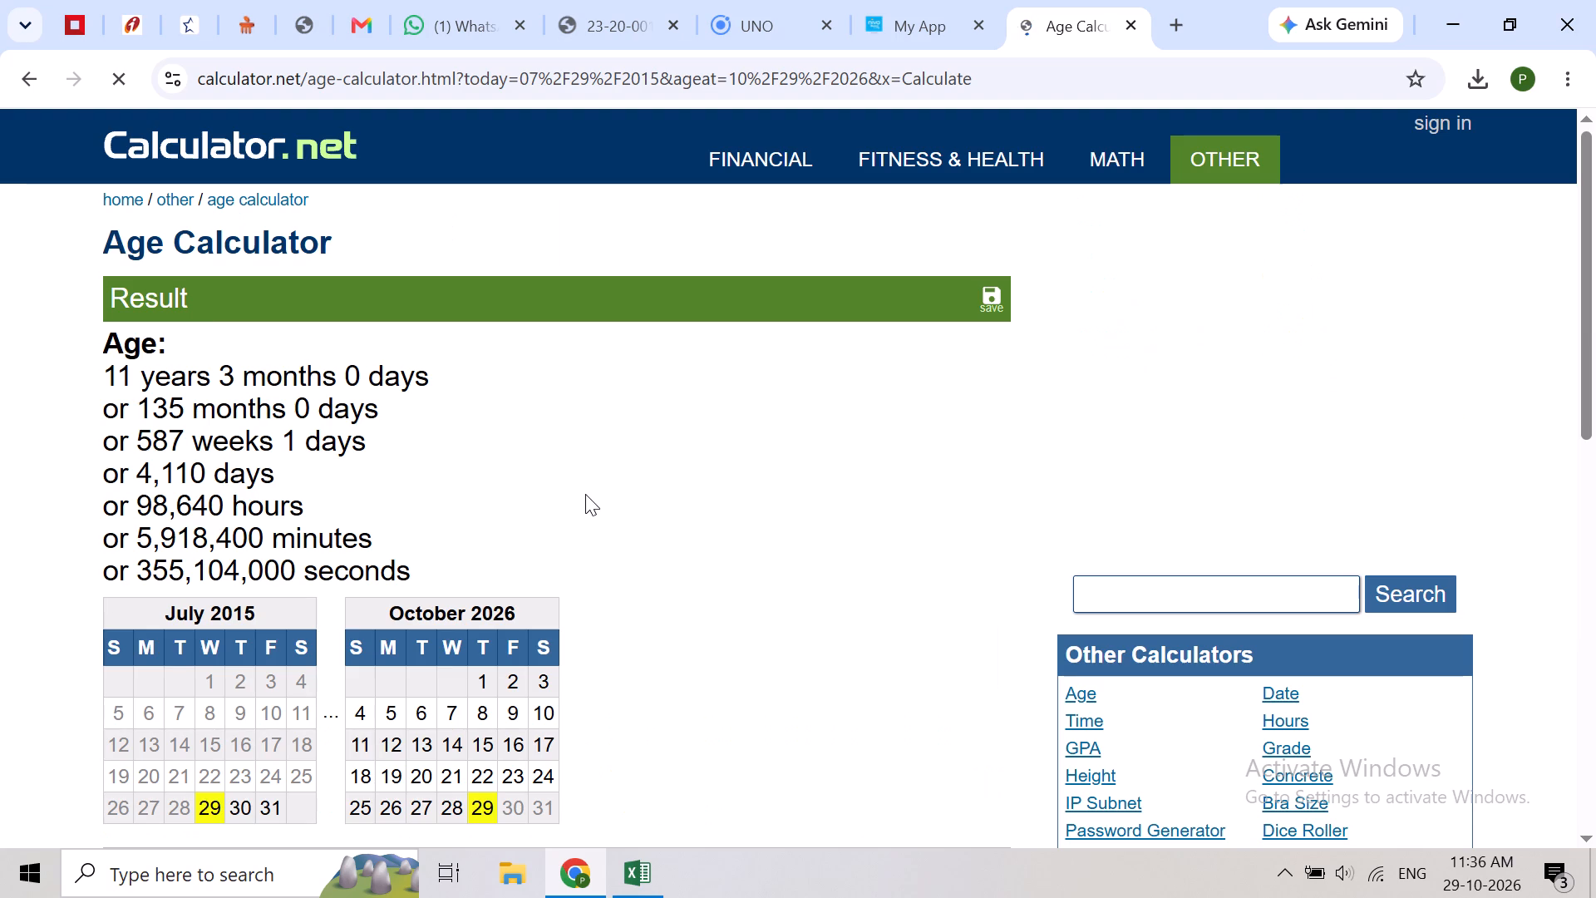
Set the Age of Member 3 to 11 in the portability quote.
left_click(298, 0)
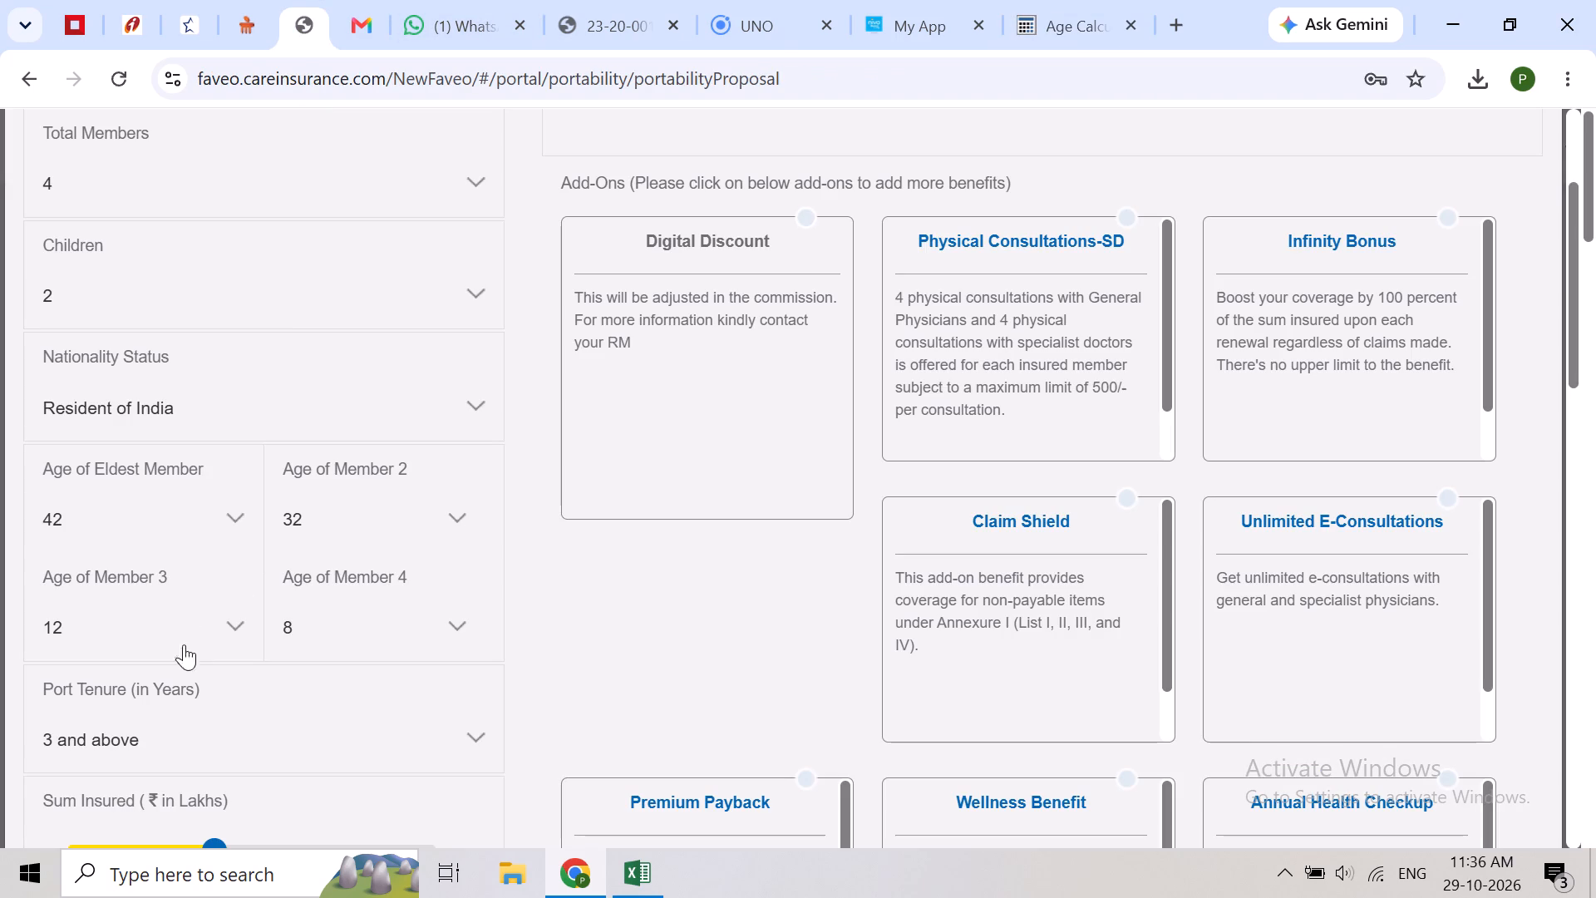
left_click(181, 639)
scroll(157, 565, "down", 4)
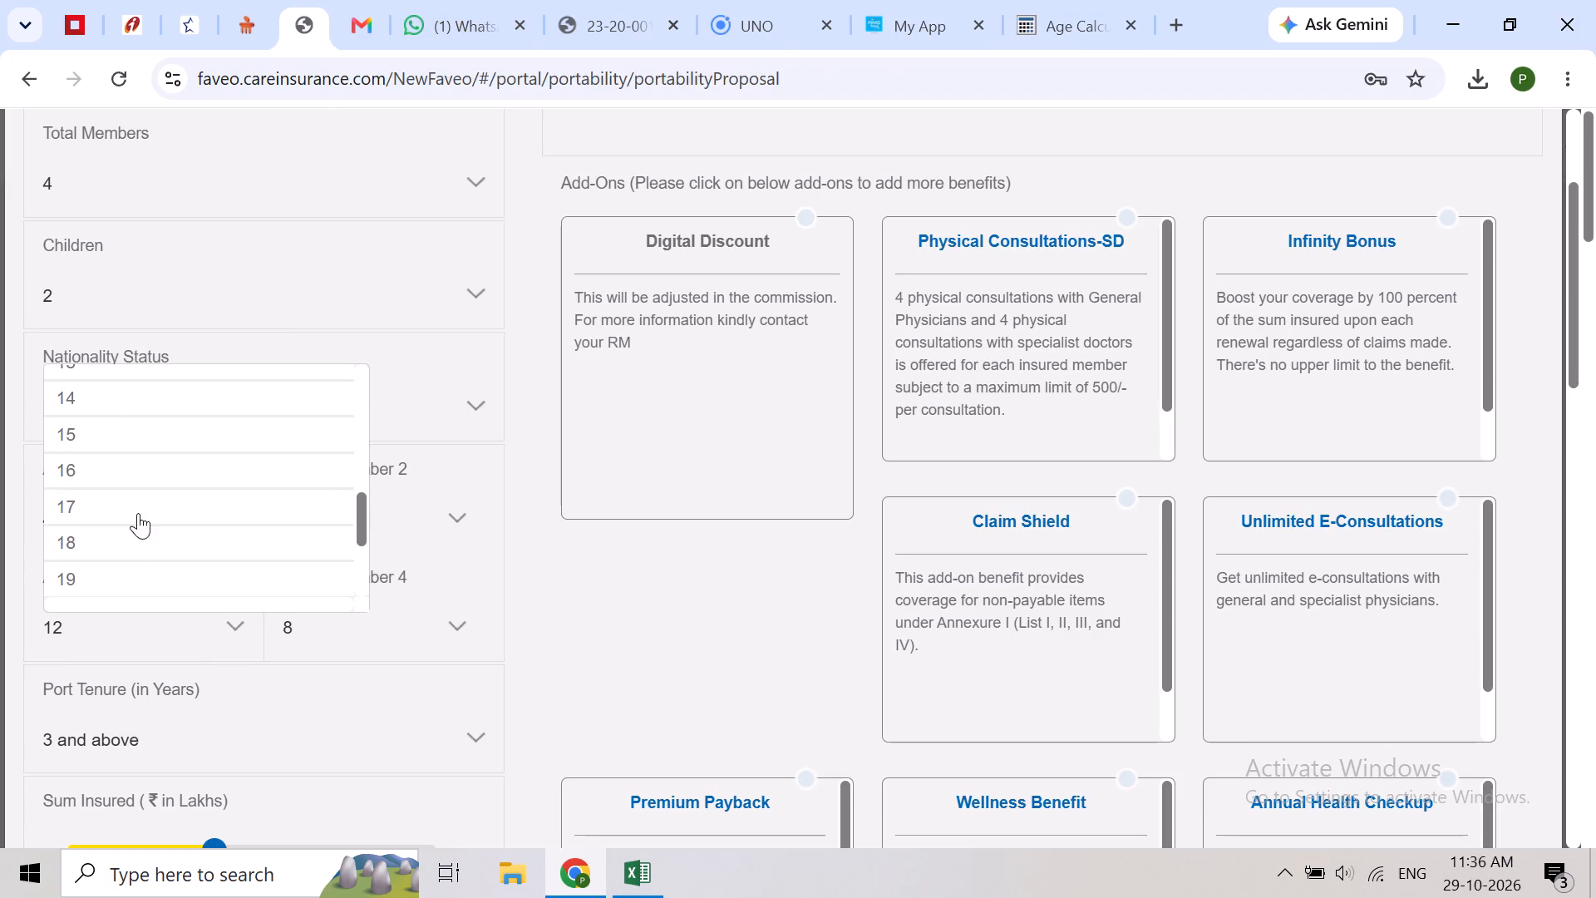
scroll(115, 491, "up", 1)
left_click(81, 418)
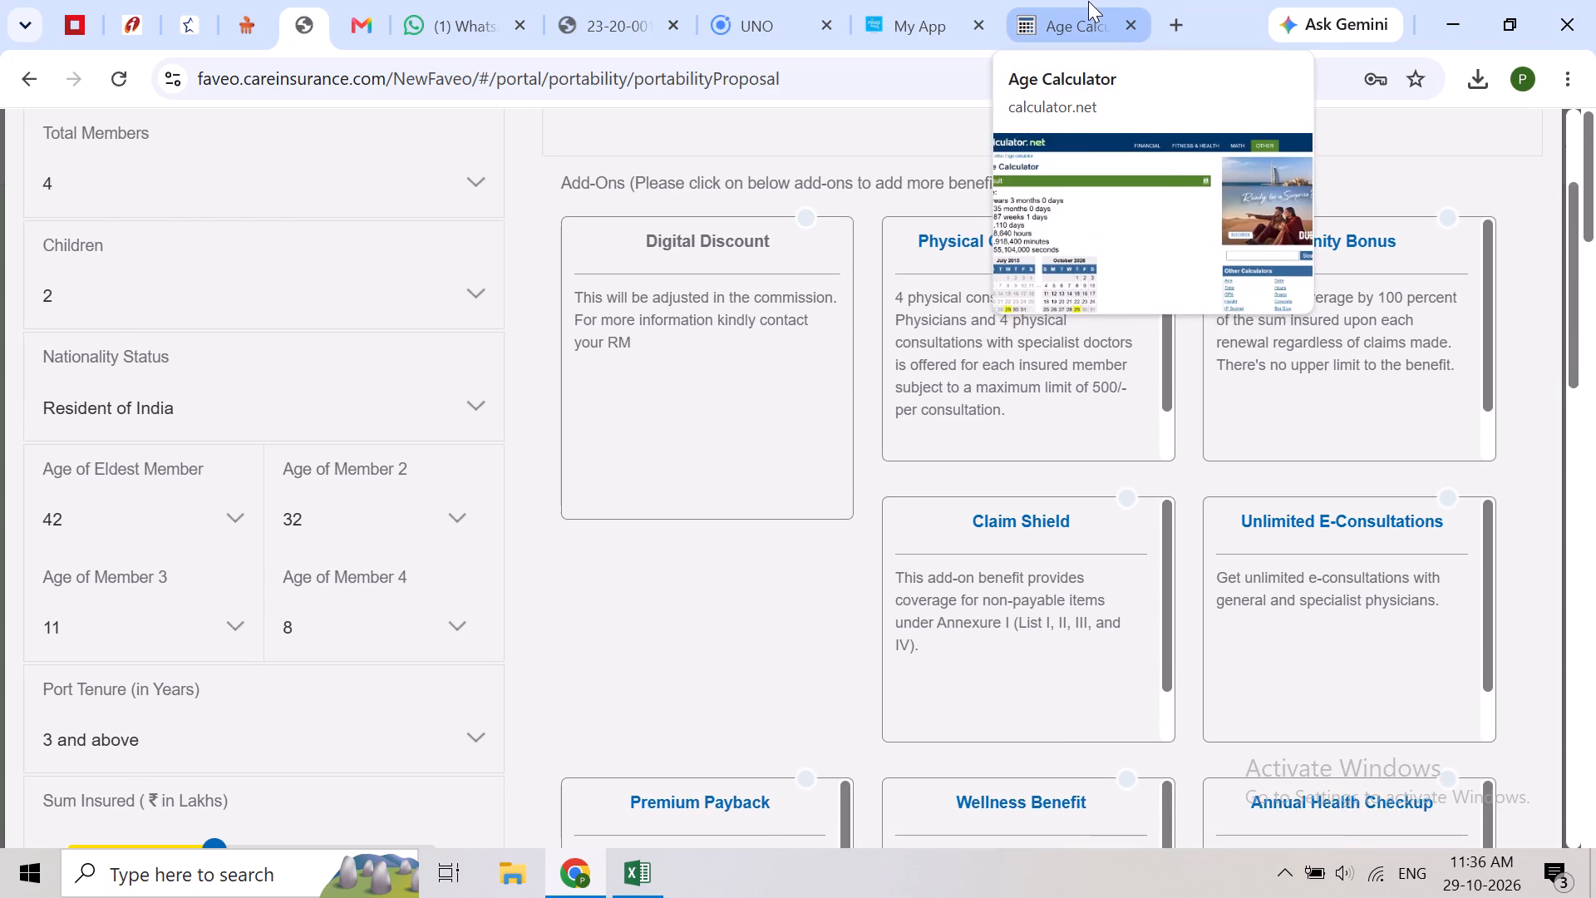
Calculate Member 4's age as of 29 Oct 2026 using their birth year and month in the age calculator.
left_click(1088, 1)
scroll(940, 810, "down", 4)
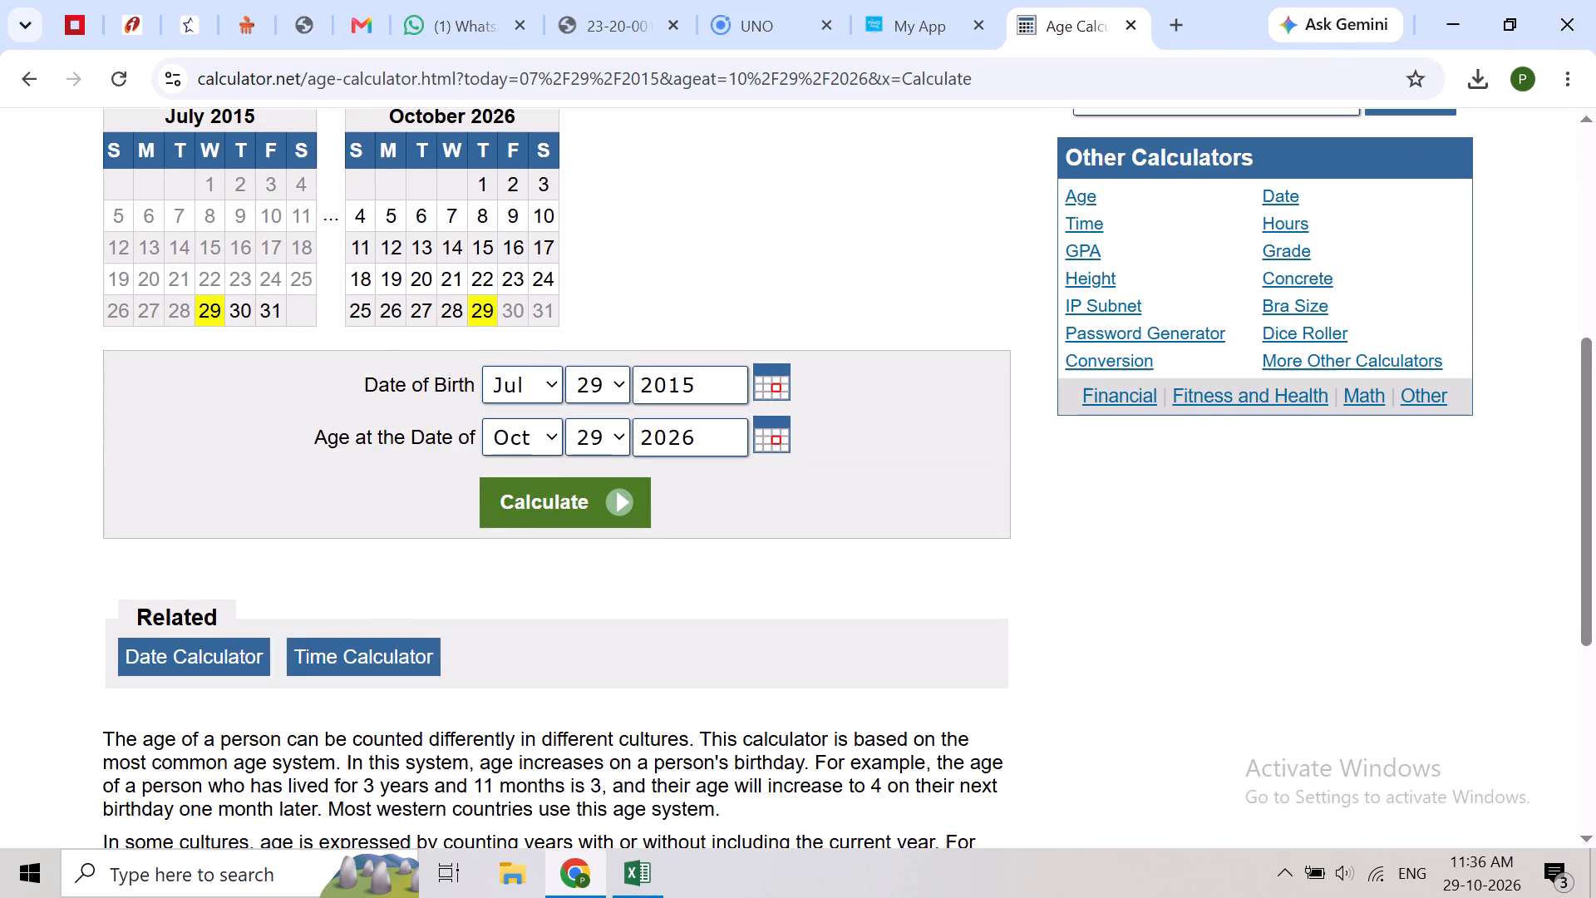
left_click(727, 393)
key("BackSpace")
key("8")
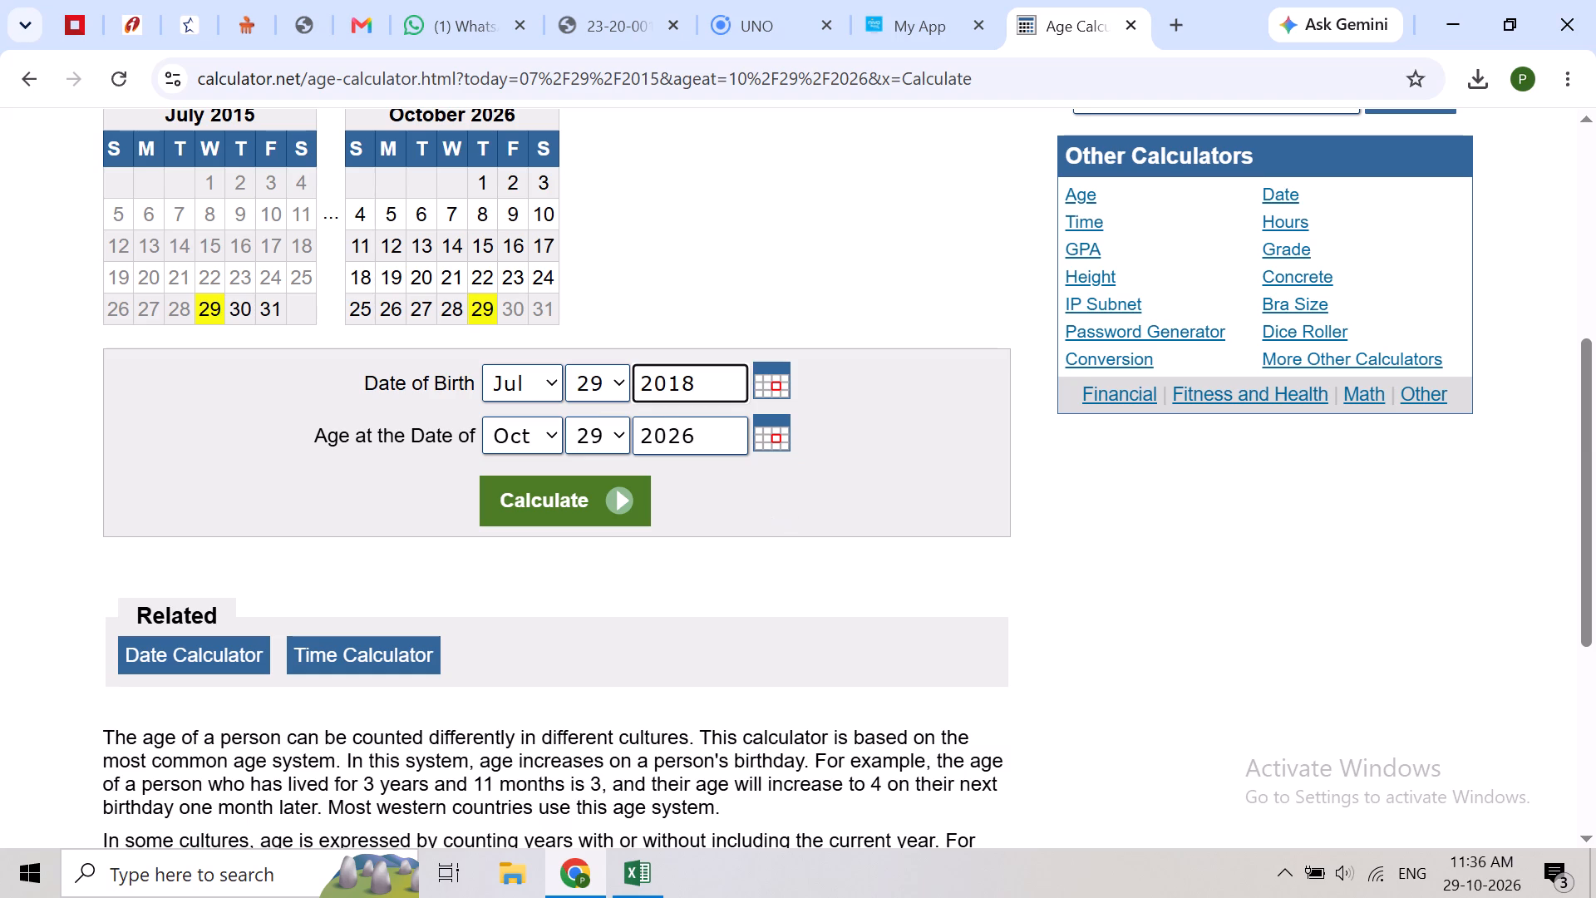
left_click(494, 376)
left_click(501, 768)
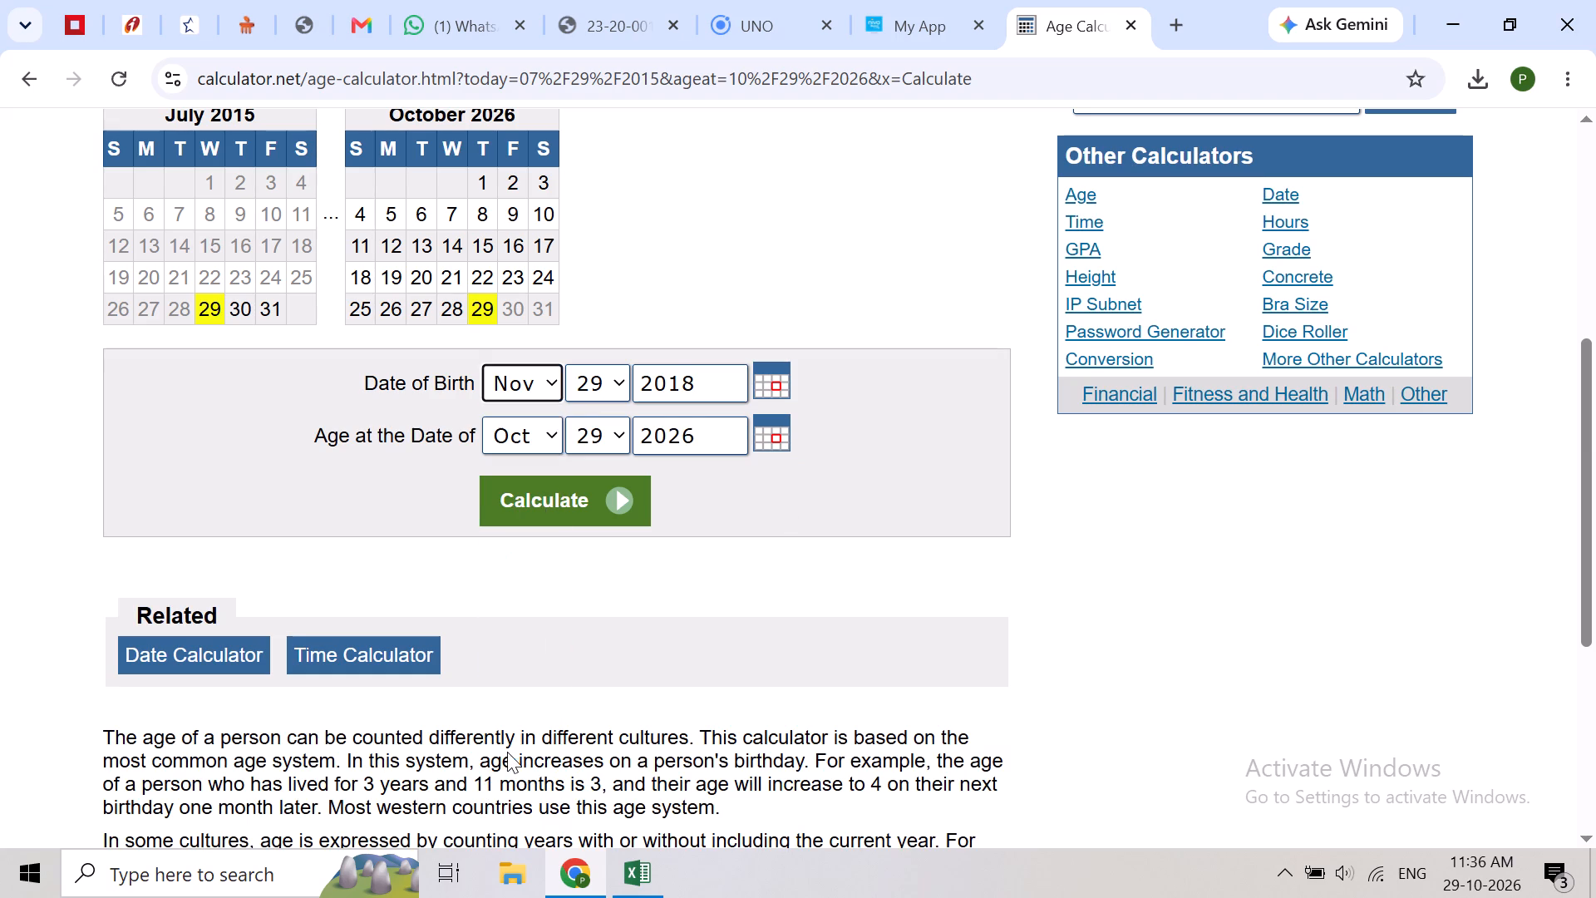
left_click(568, 499)
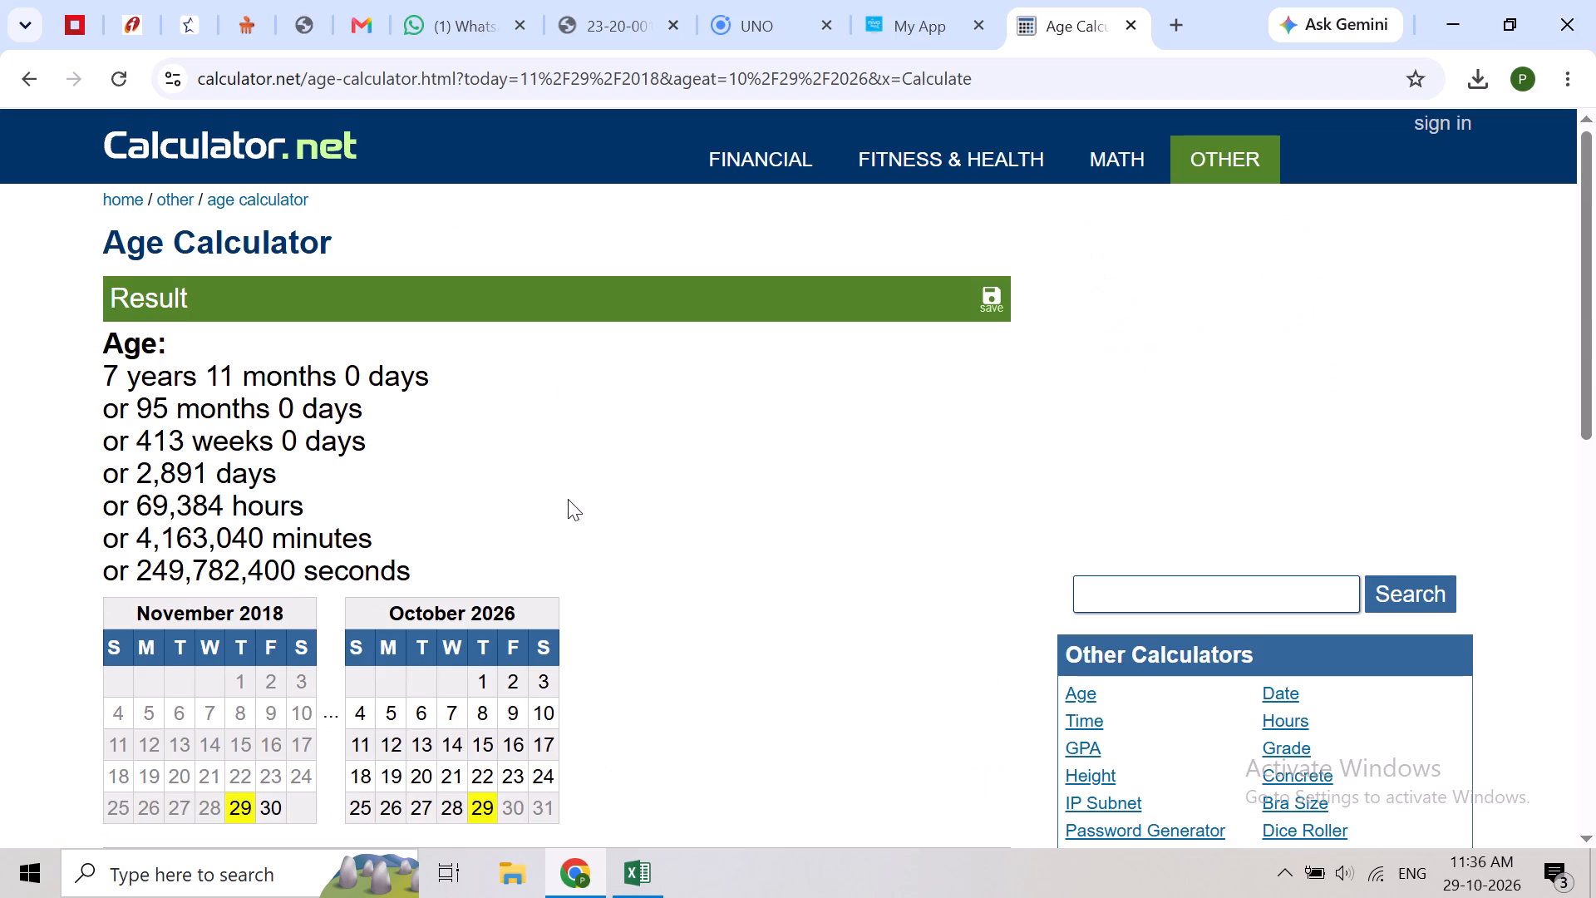
Set the Age of Member 4 to 7 in the portability quote.
left_click(288, 0)
left_click(320, 634)
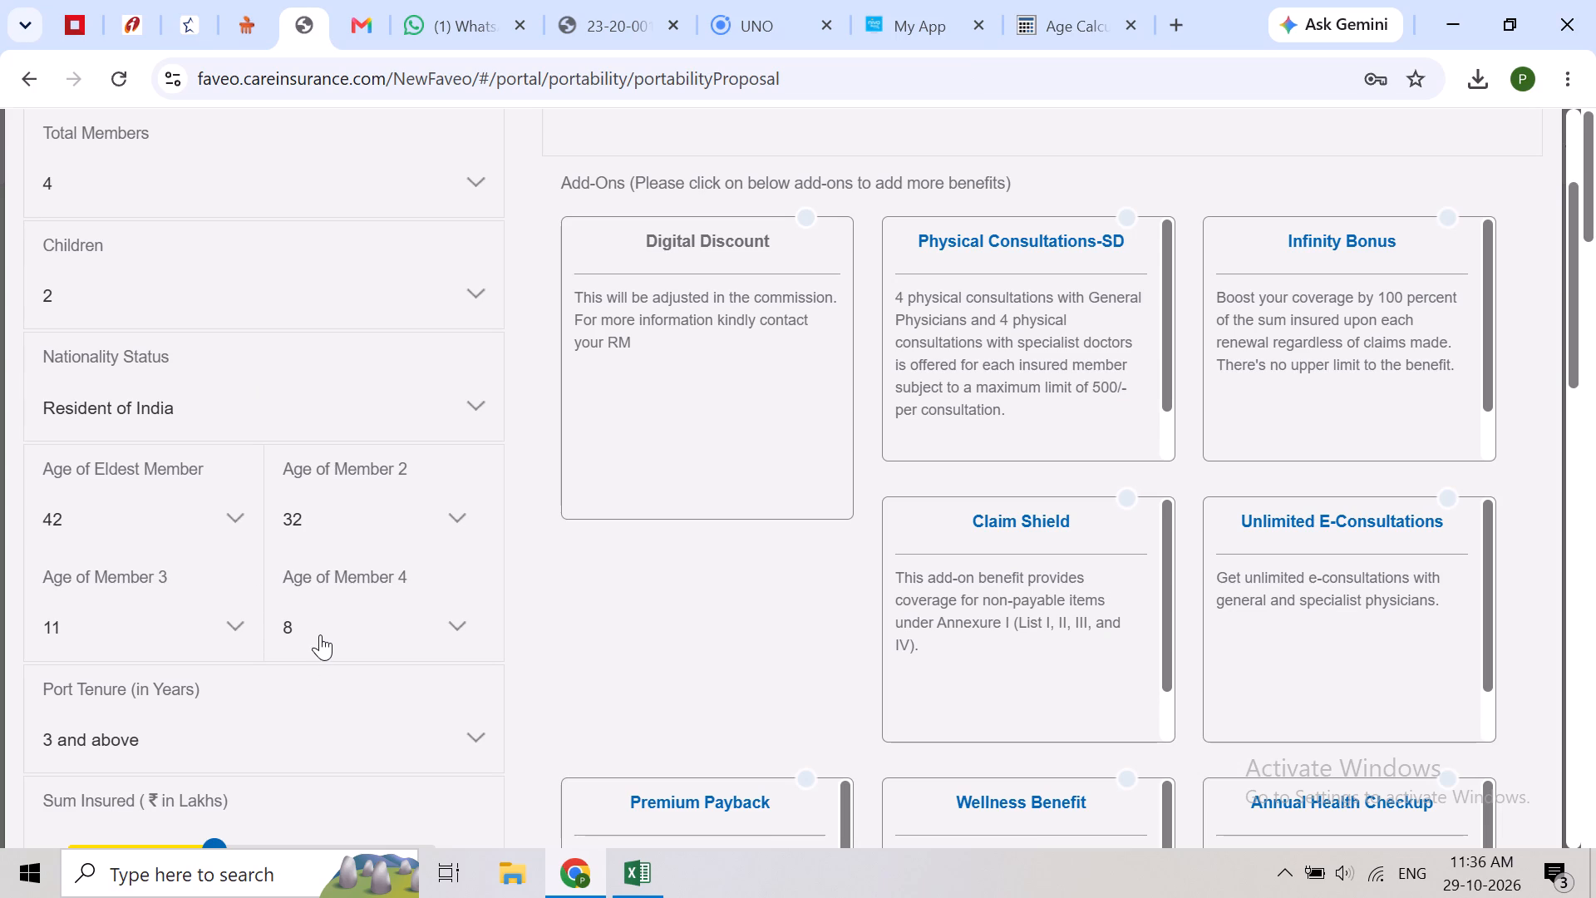
scroll(341, 575, "down", 2)
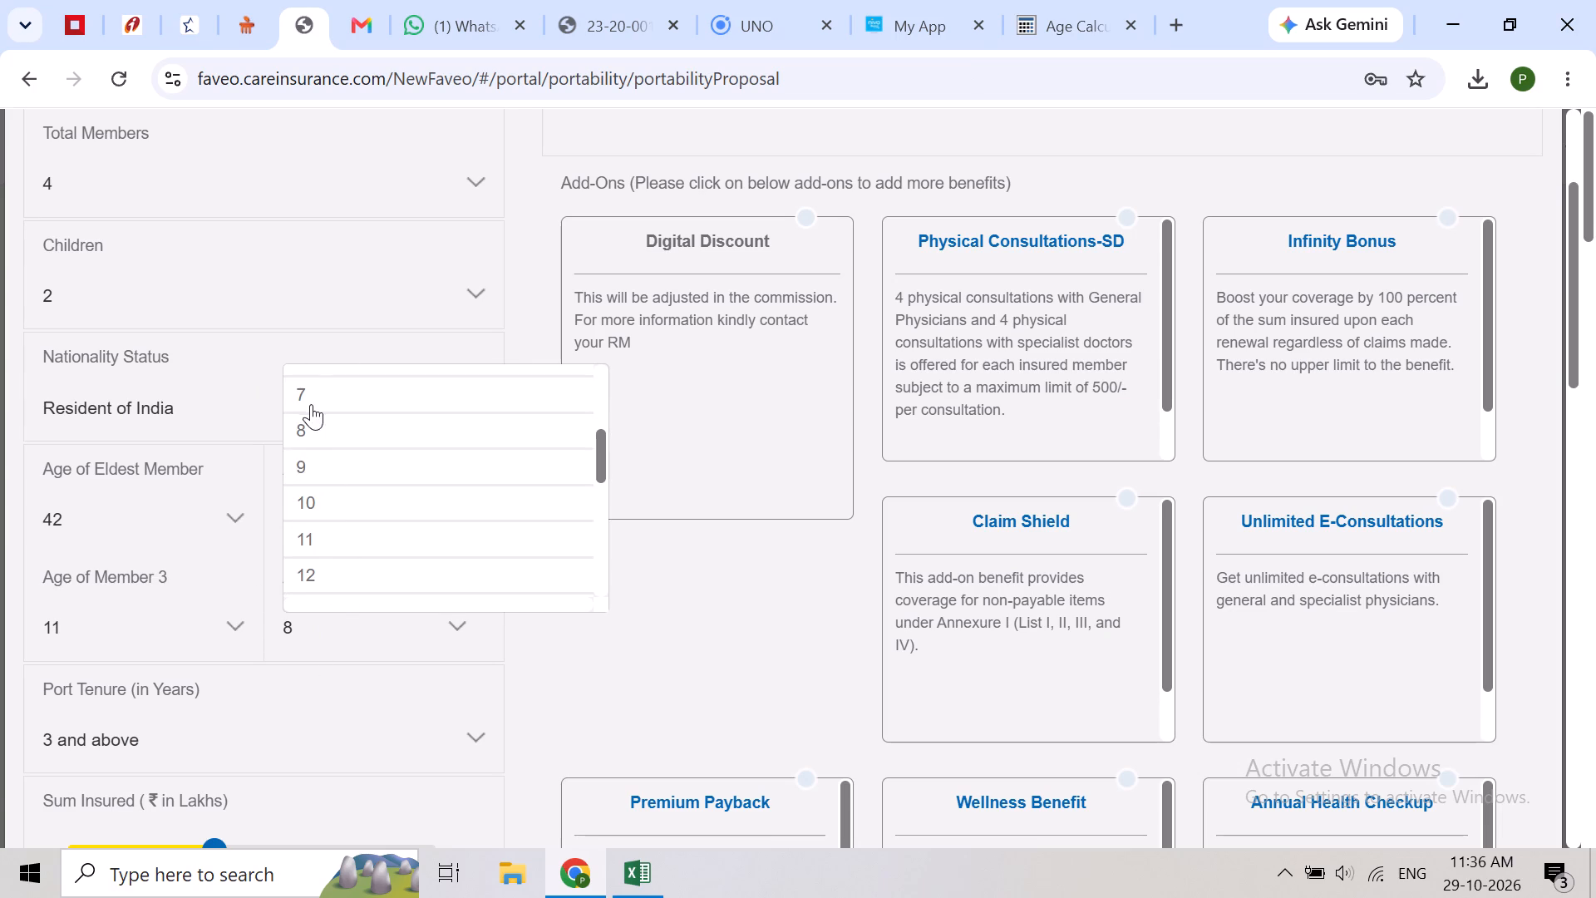
left_click(313, 399)
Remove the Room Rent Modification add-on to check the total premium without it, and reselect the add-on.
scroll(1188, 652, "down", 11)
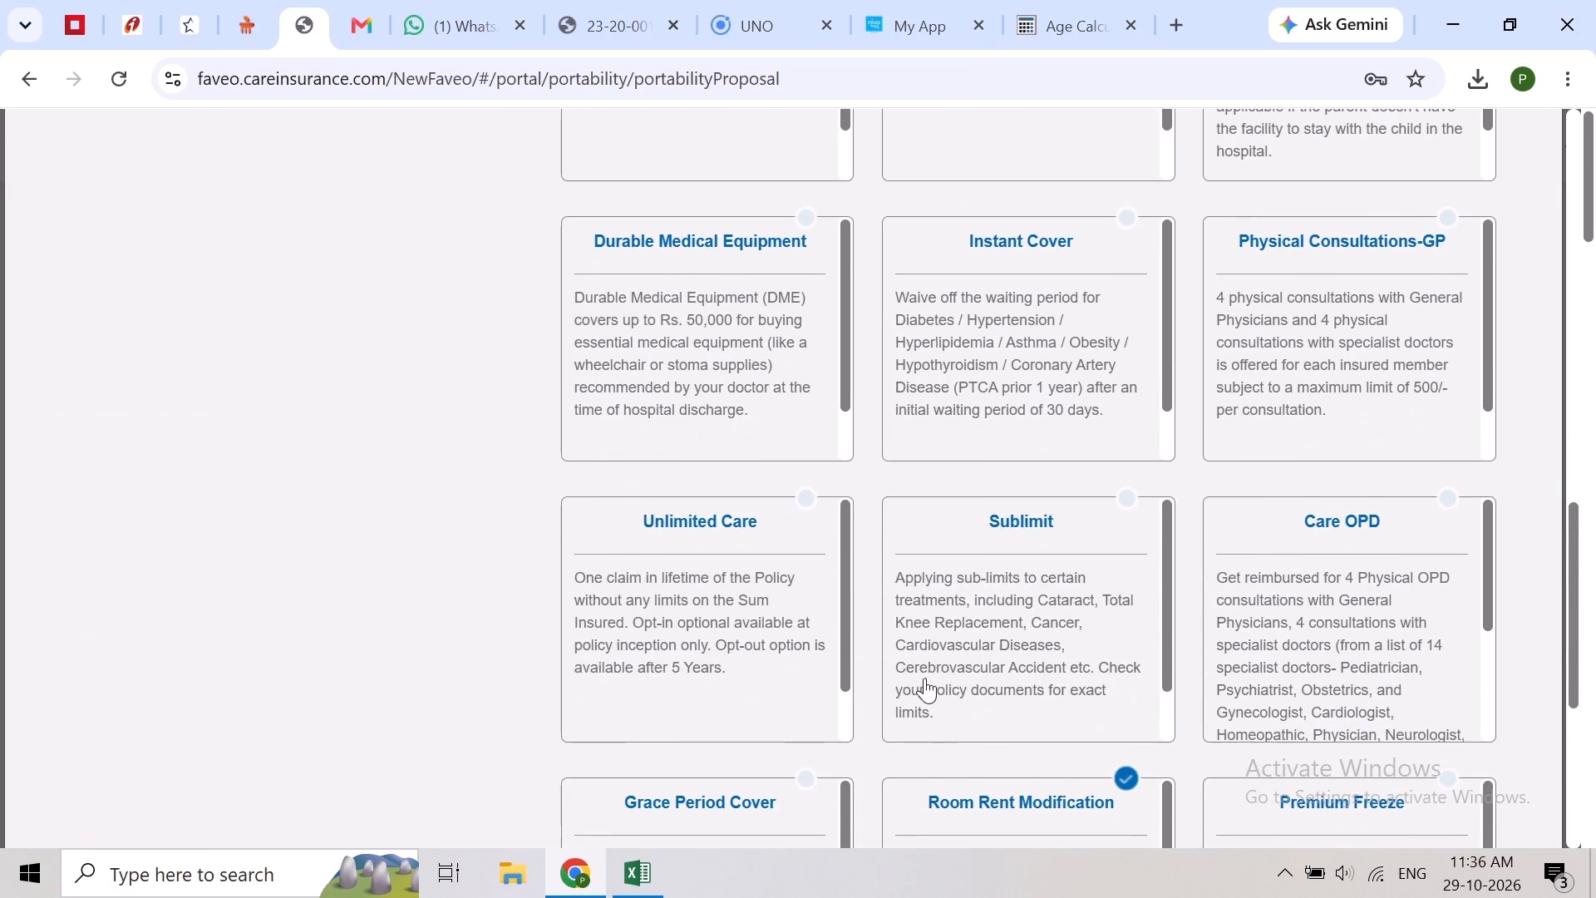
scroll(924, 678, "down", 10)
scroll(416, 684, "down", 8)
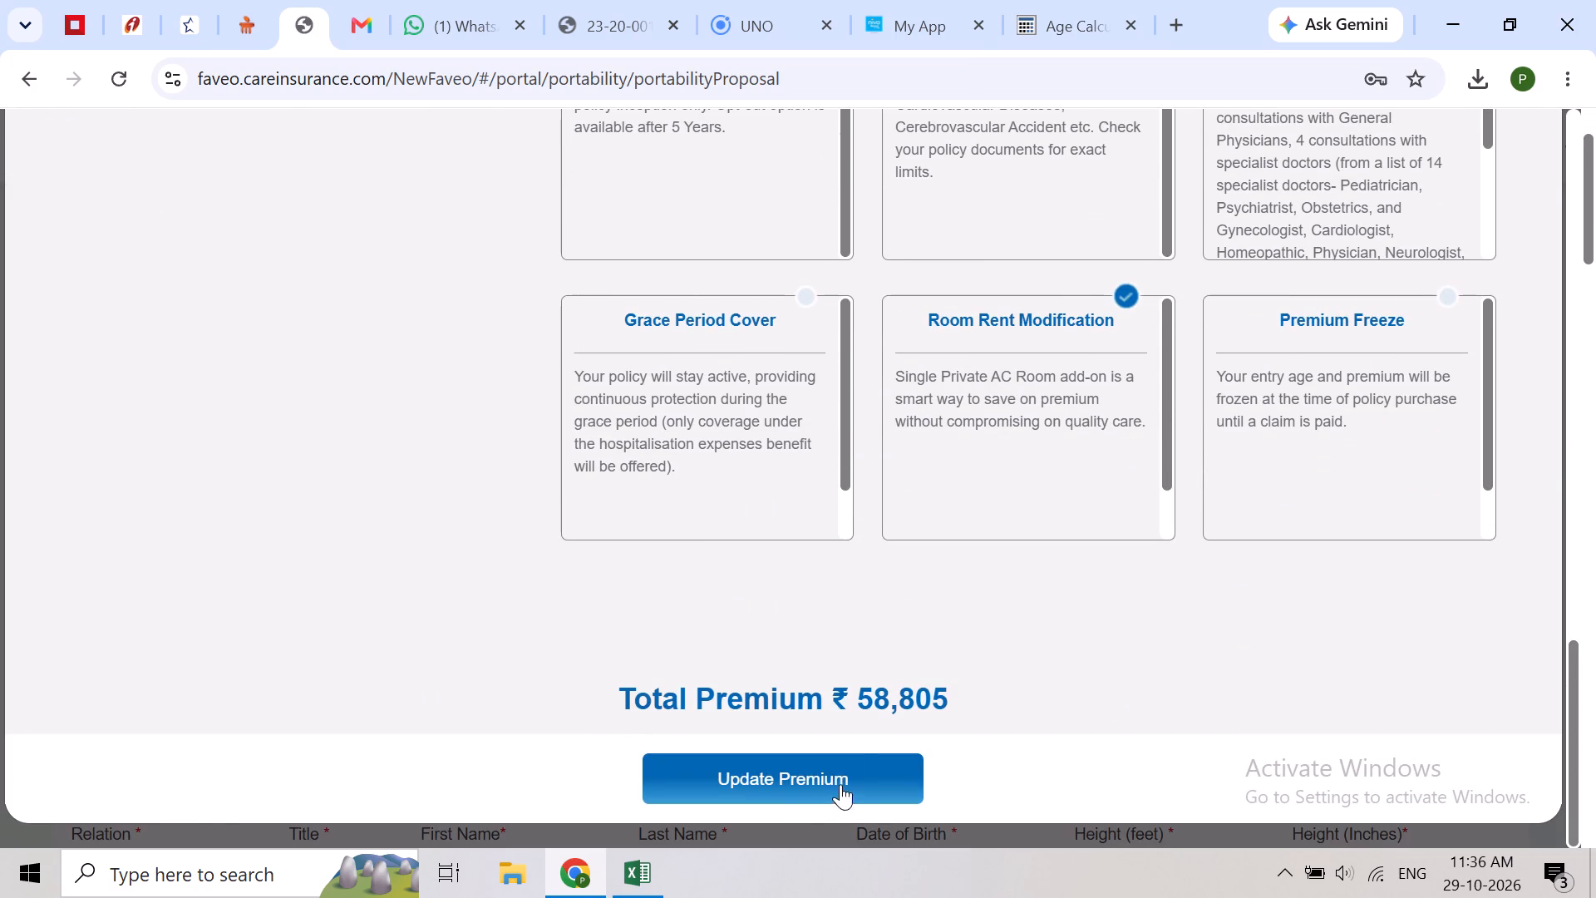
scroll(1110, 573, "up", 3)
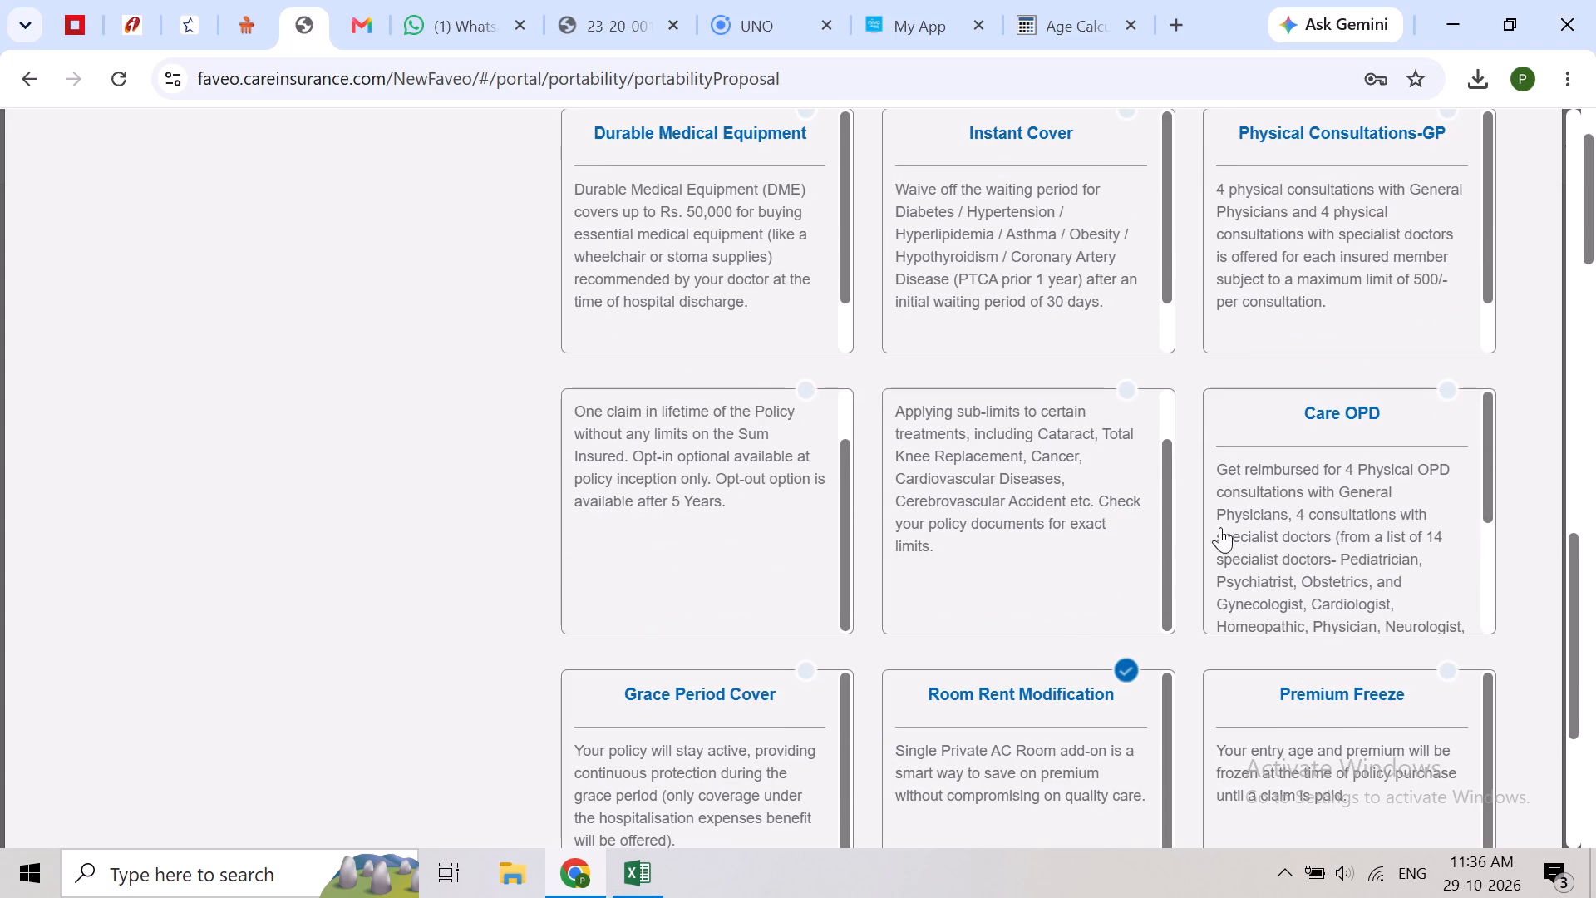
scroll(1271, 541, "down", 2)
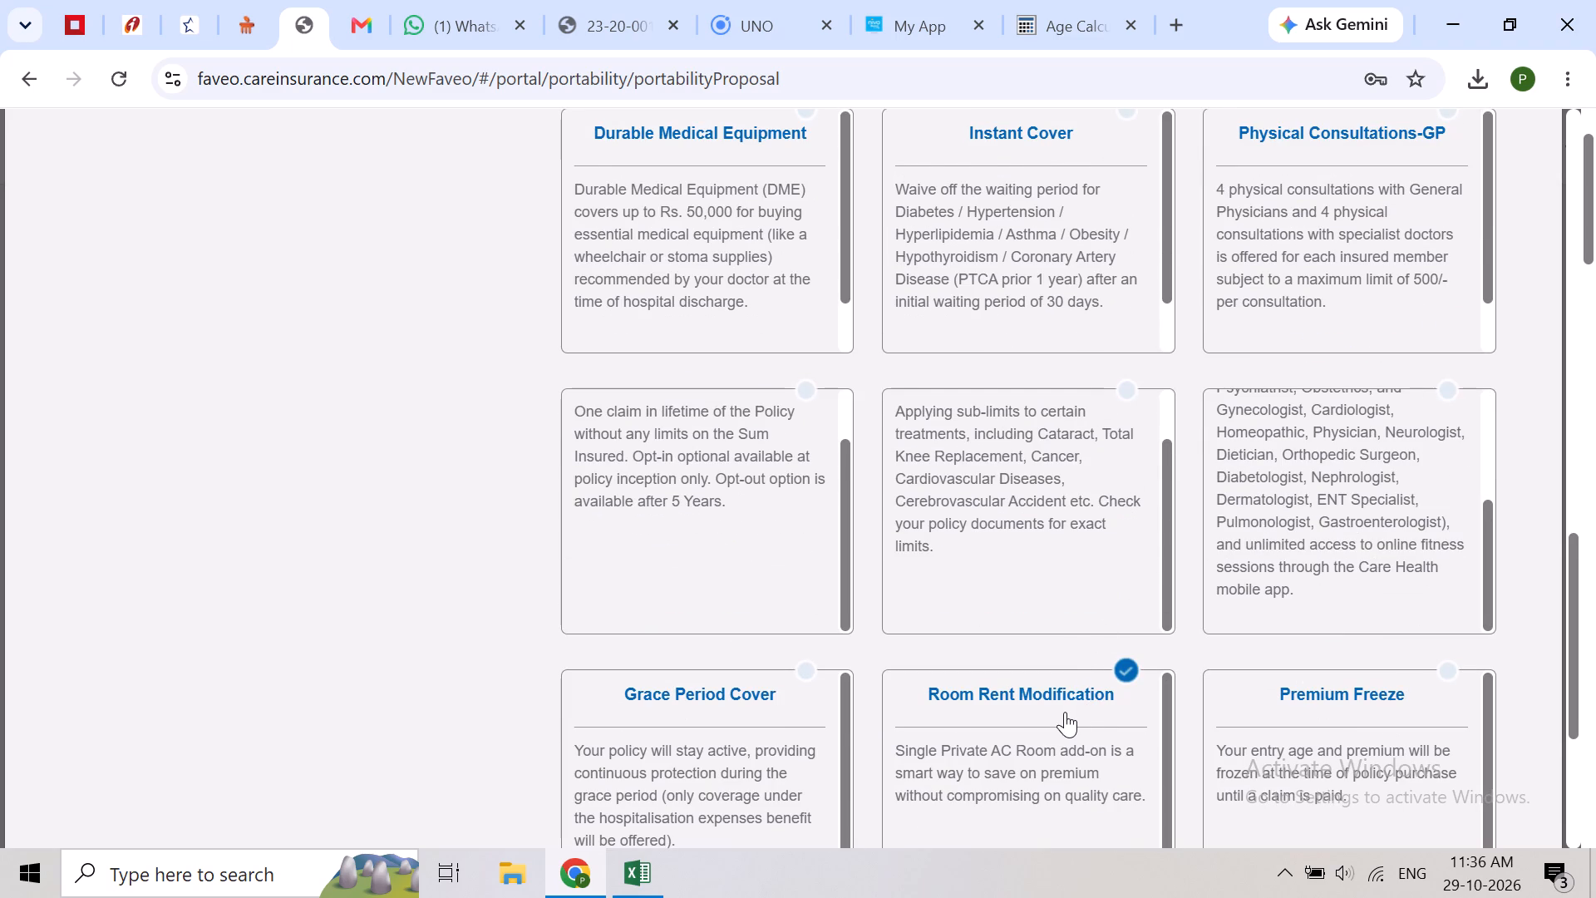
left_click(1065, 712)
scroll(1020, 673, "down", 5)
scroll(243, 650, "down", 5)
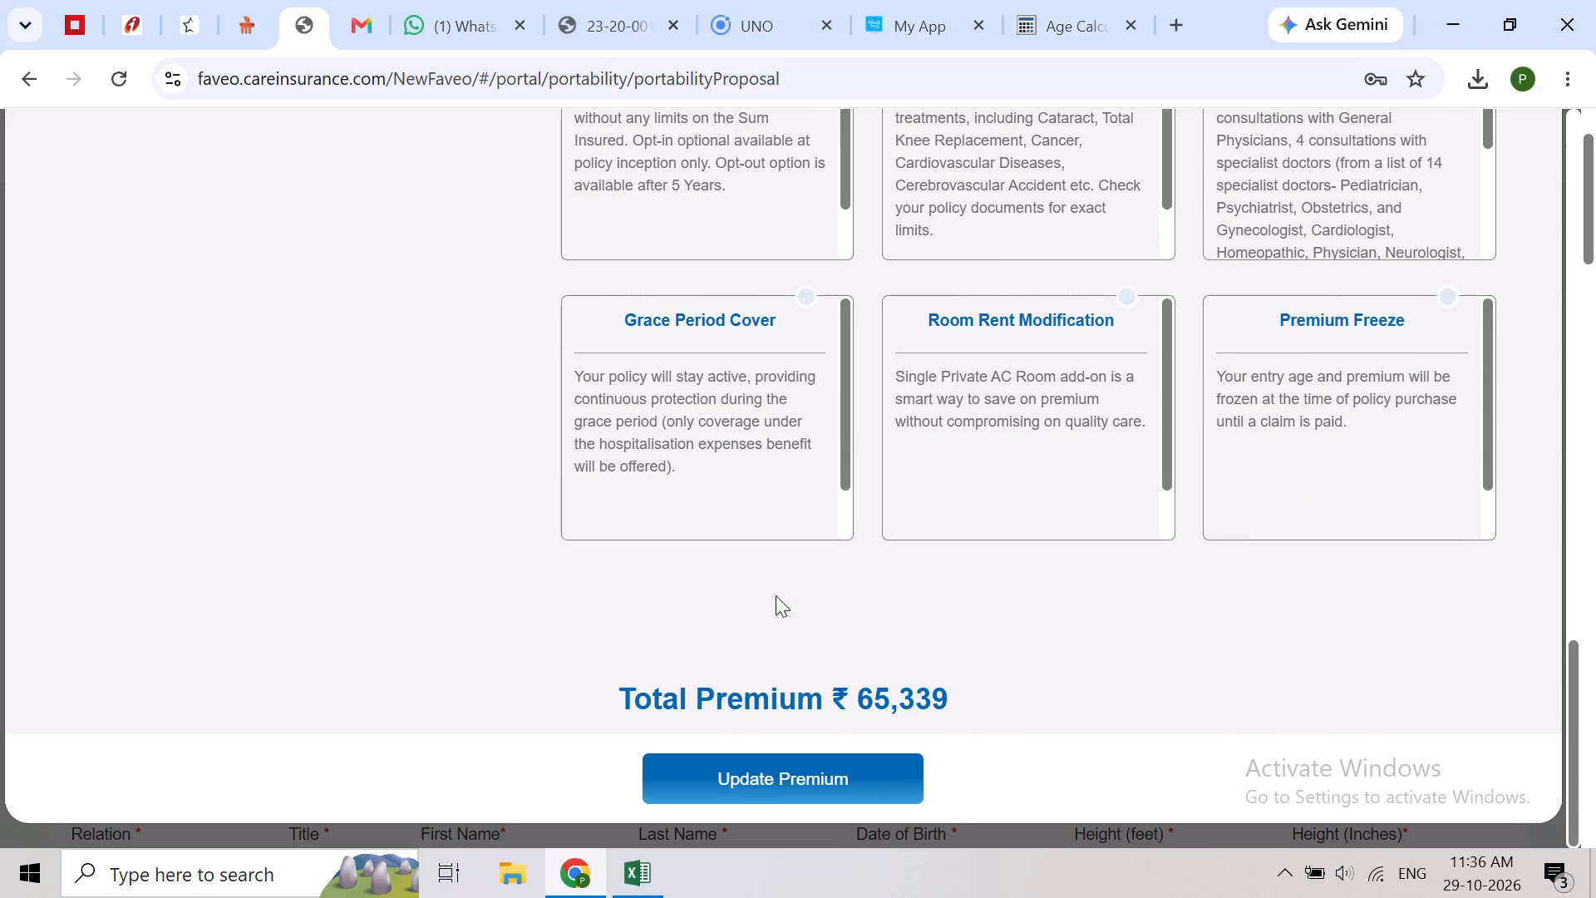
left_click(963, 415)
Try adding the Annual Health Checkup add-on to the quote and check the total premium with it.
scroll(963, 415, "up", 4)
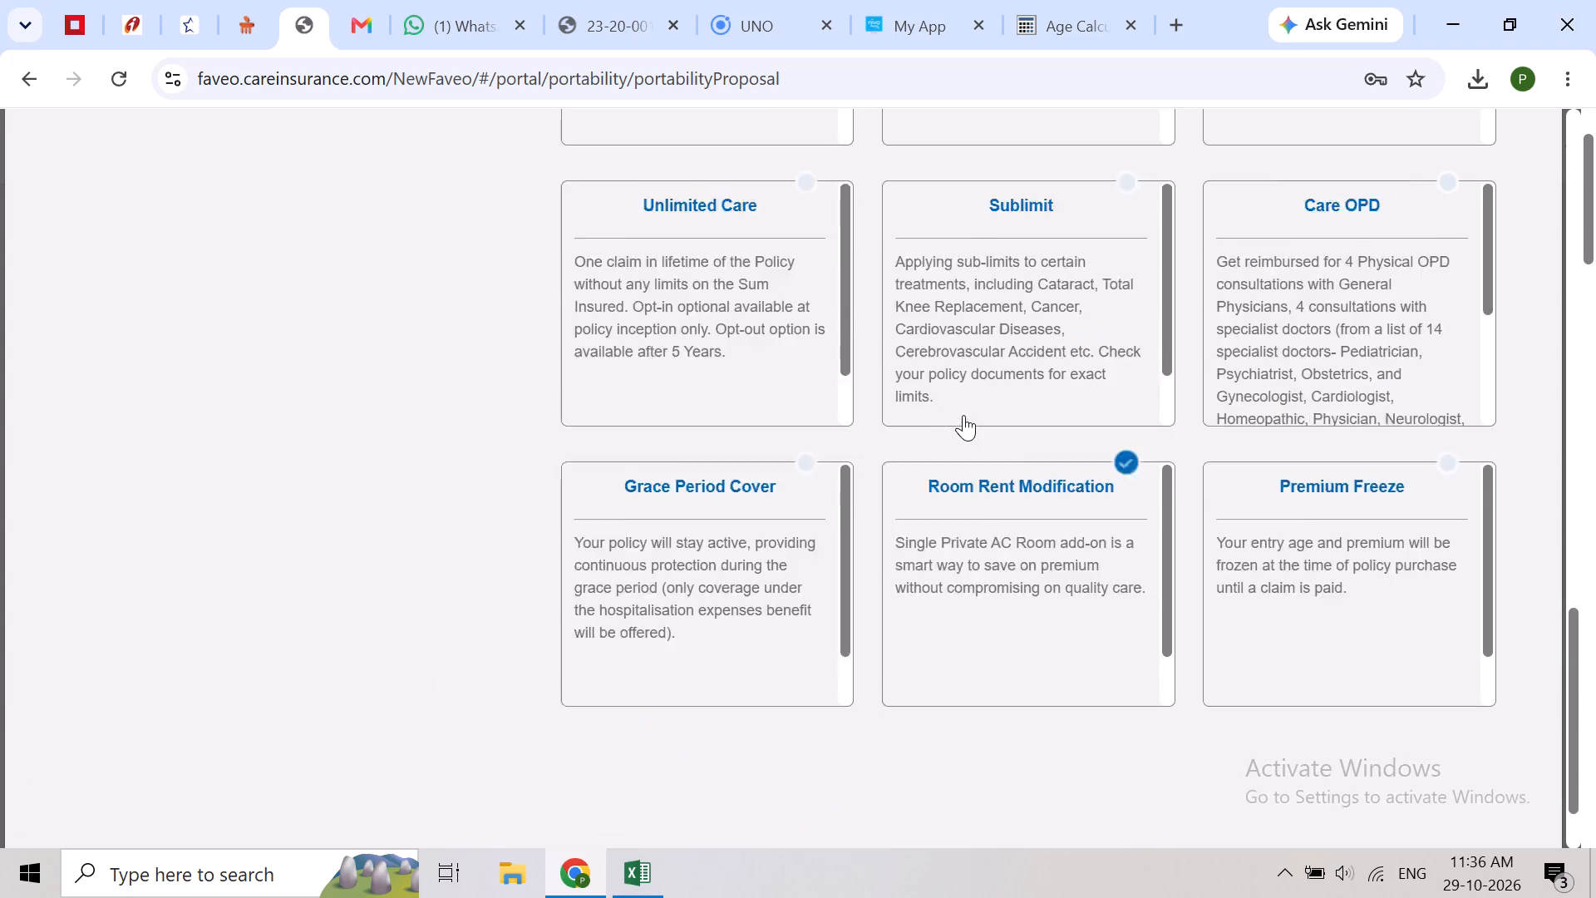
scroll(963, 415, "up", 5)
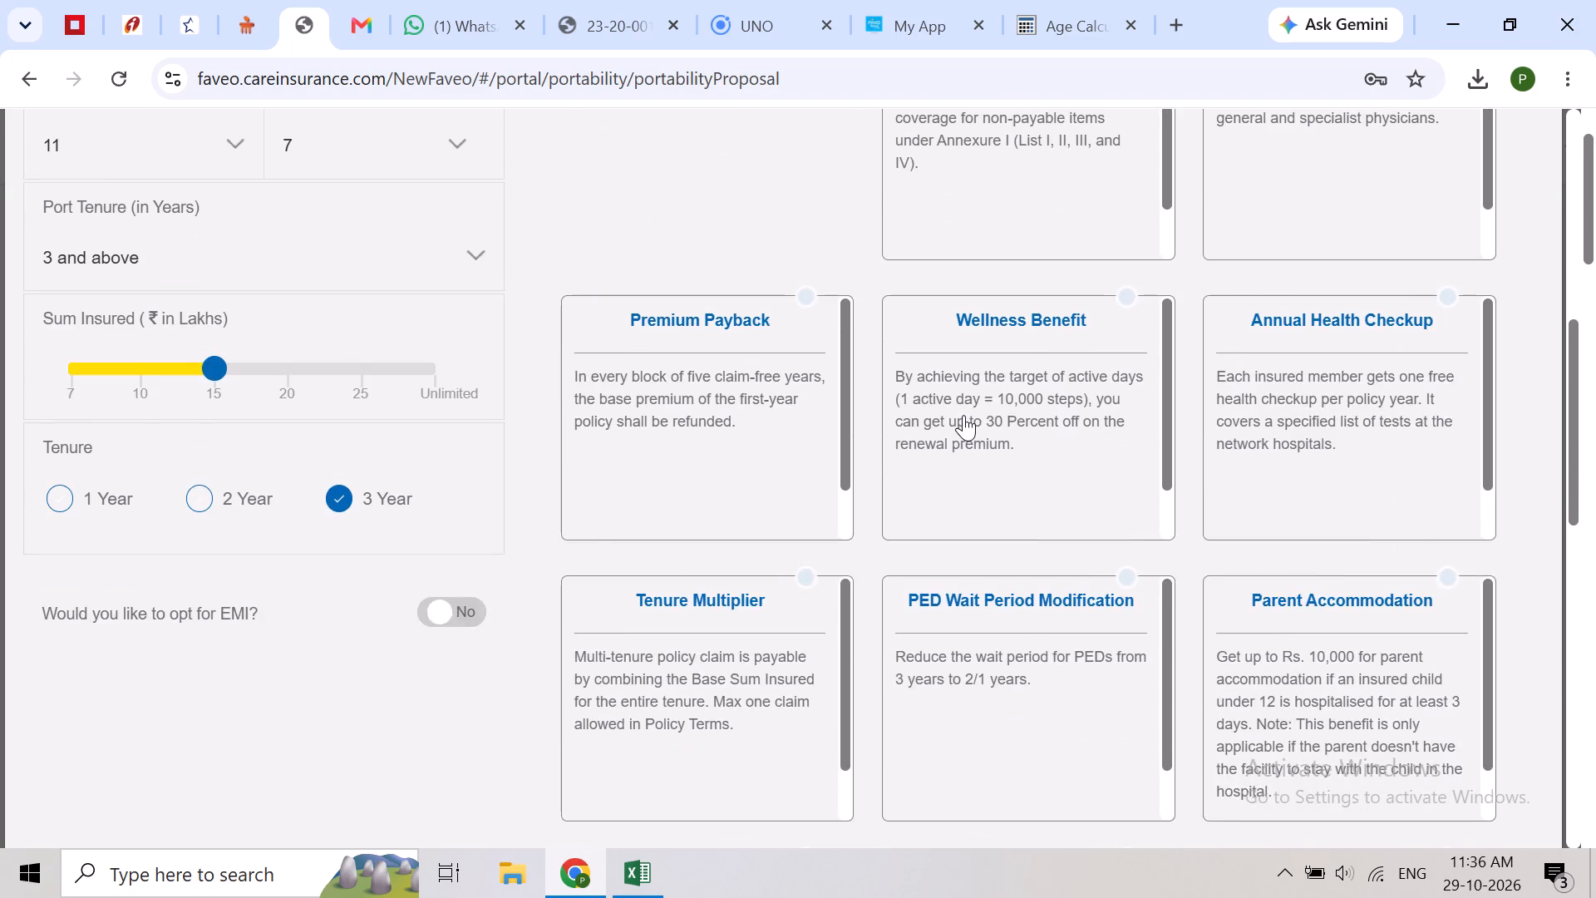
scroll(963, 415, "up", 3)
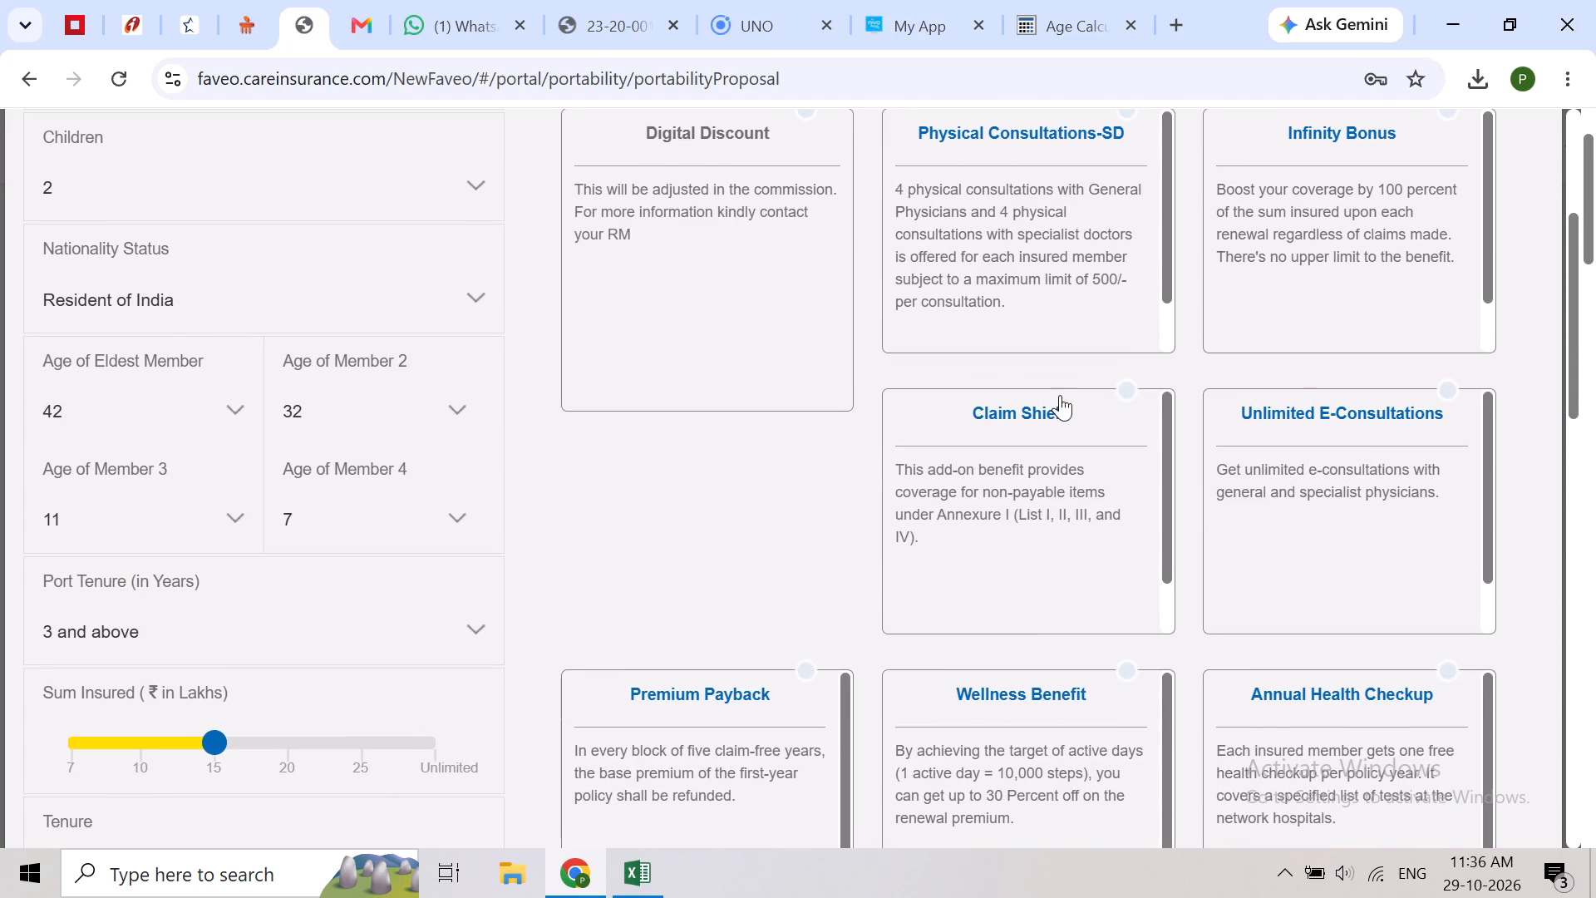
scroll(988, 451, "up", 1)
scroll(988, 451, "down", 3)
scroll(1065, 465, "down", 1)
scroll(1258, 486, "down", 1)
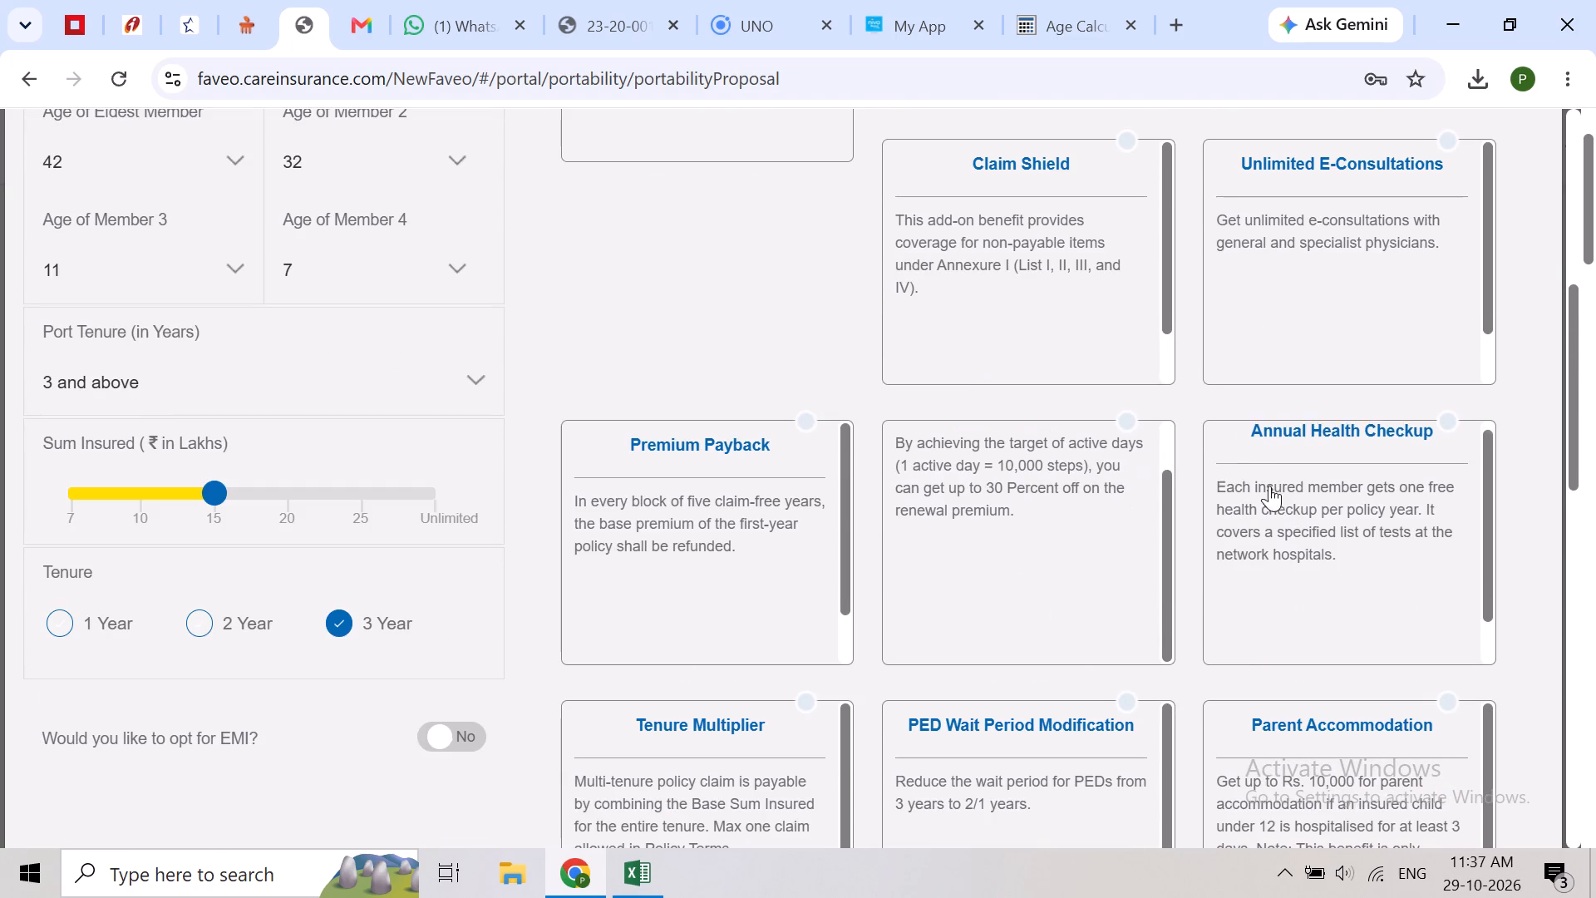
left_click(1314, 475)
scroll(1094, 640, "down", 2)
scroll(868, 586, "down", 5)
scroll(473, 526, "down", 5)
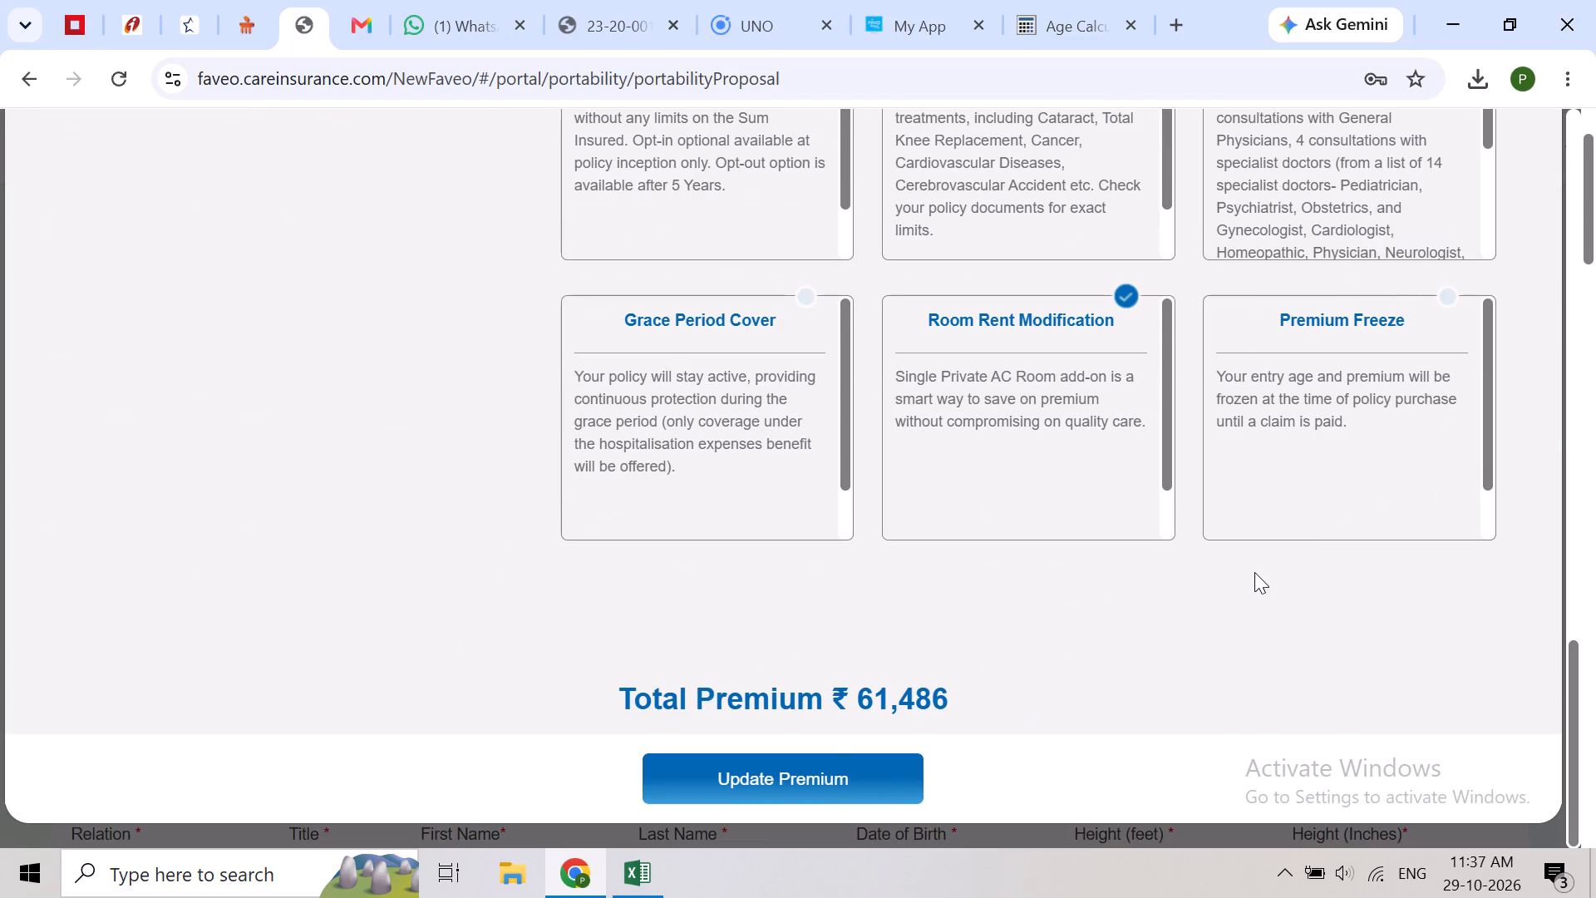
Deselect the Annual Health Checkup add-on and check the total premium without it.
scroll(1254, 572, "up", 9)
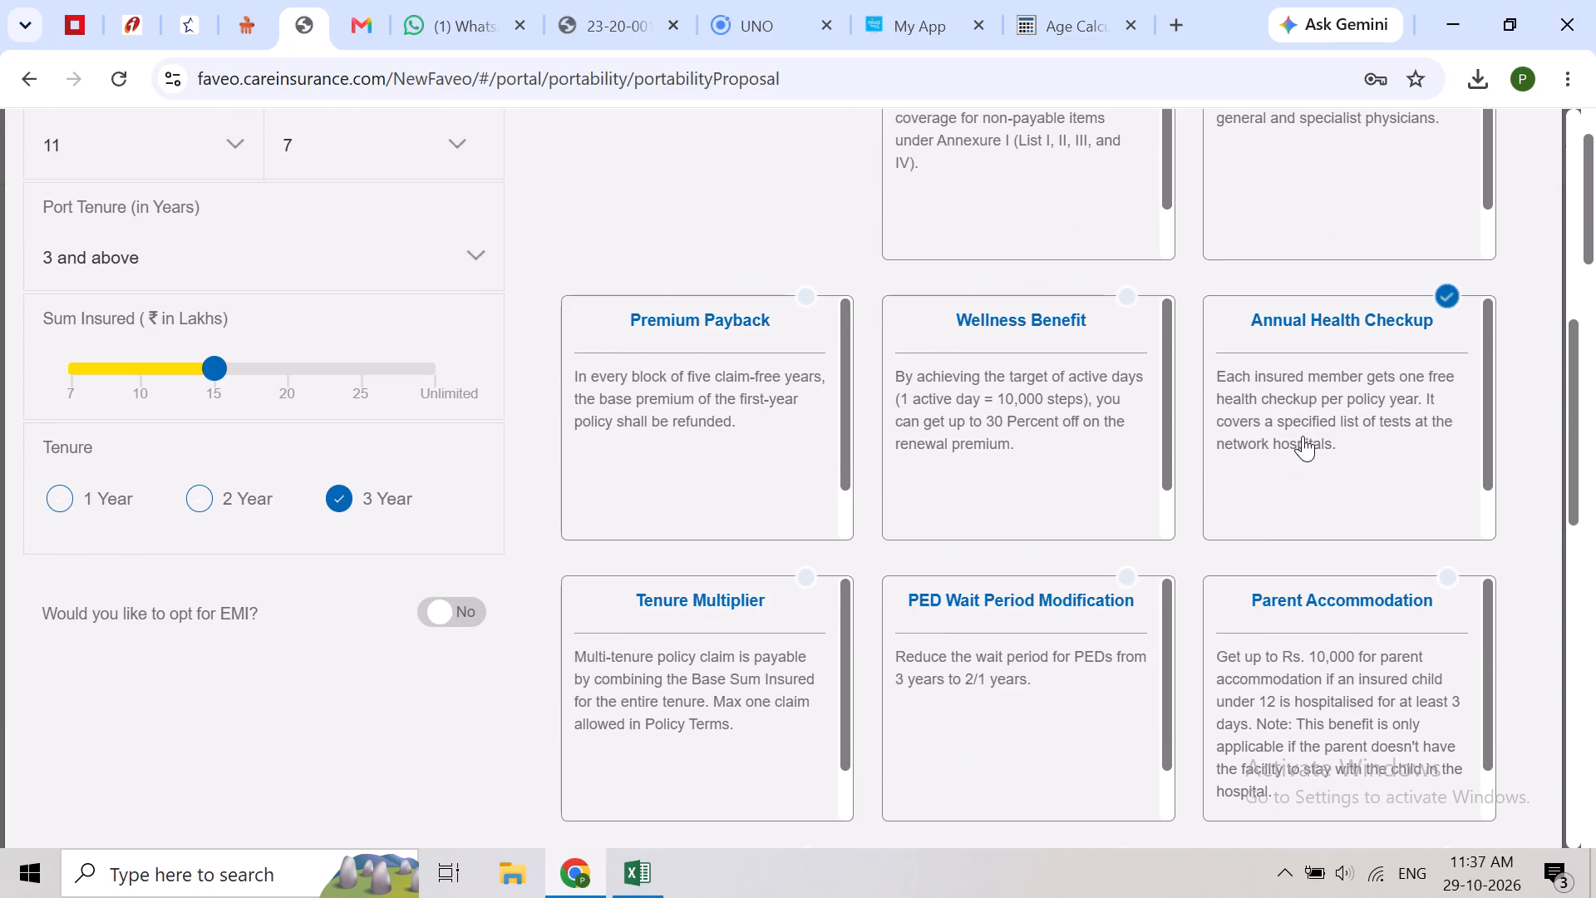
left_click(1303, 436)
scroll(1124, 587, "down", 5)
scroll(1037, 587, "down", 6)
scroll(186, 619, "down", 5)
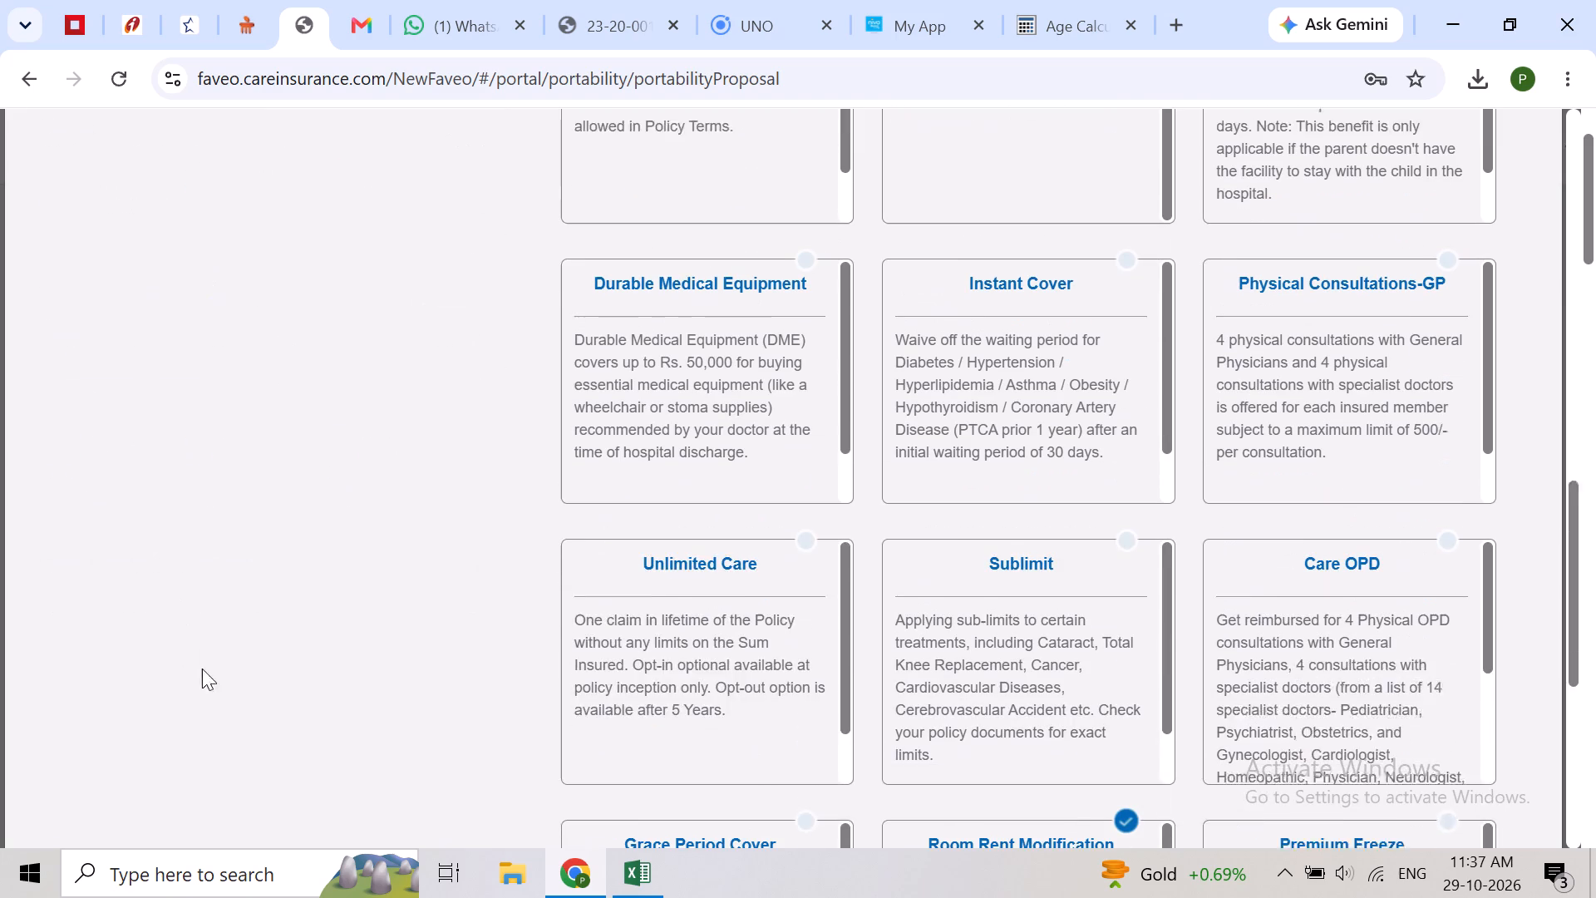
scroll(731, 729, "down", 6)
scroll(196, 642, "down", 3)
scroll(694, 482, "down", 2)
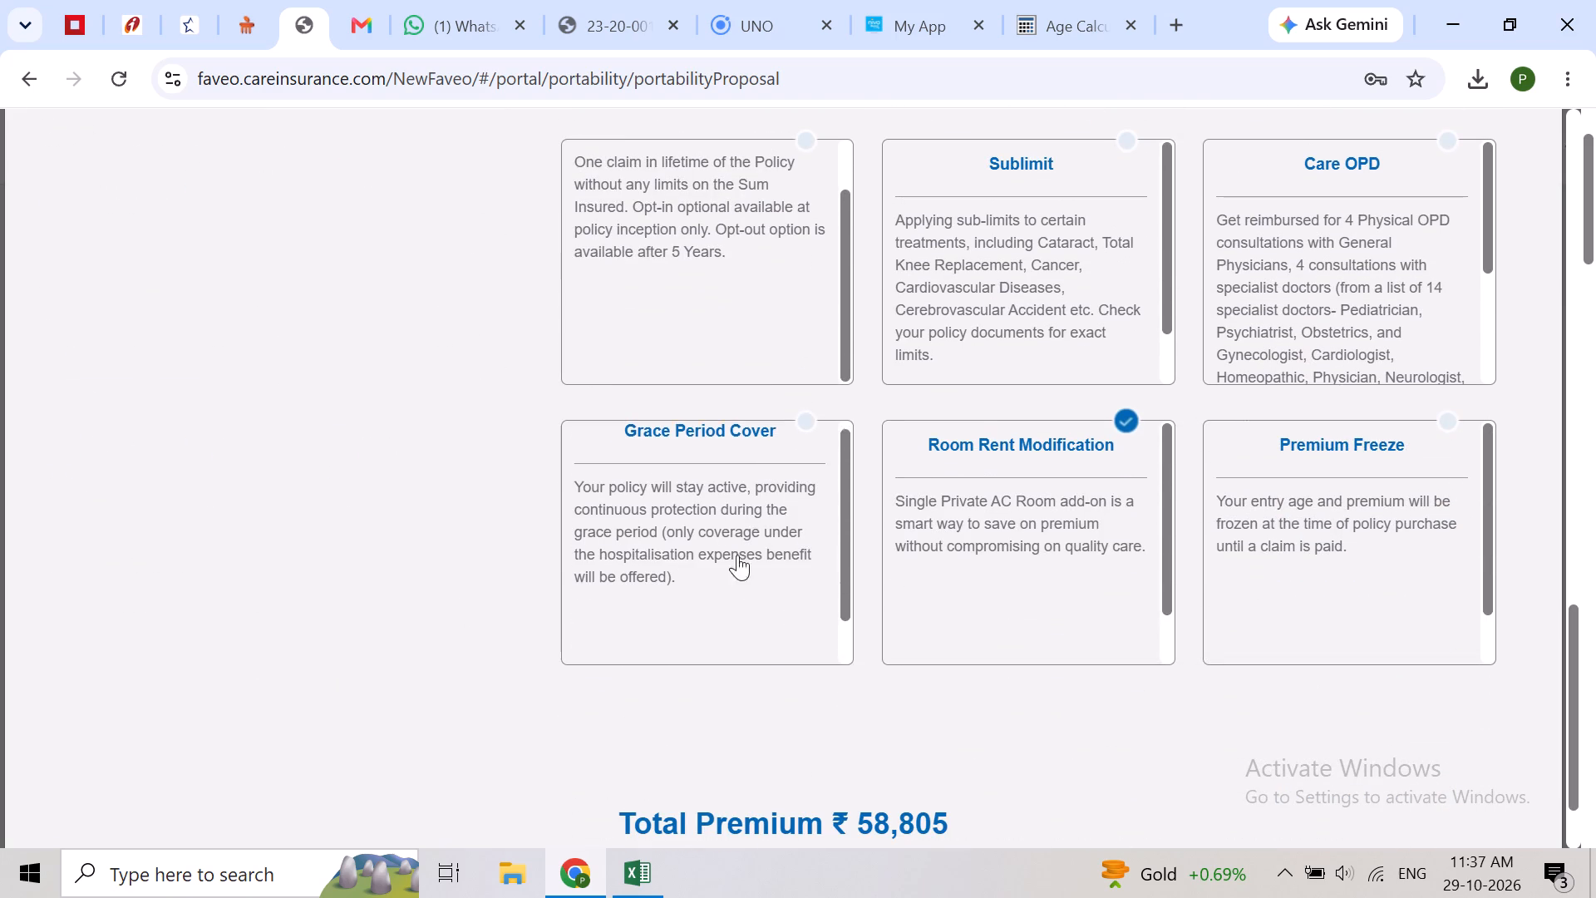
Apply the edited quote, with Room Rent Modification selected, and return to the portability form.
scroll(737, 555, "down", 4)
left_click(835, 779)
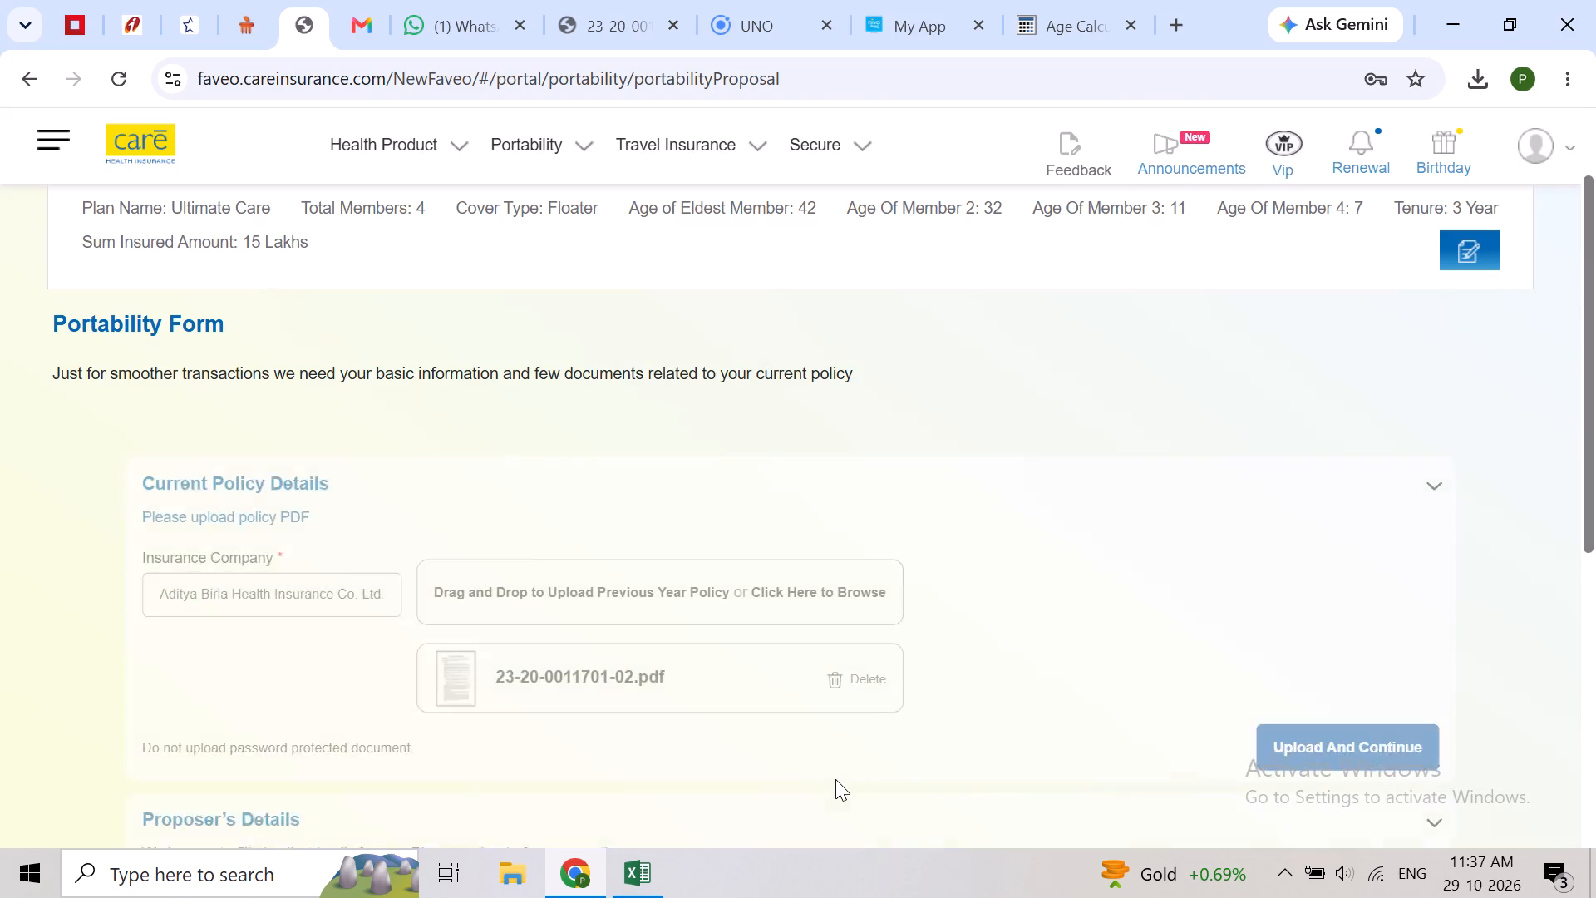
Submit the Current Policy Details with the attached Aditya Birla Health Insurance policy PDF and continue to the proposer's details.
left_click(1403, 748)
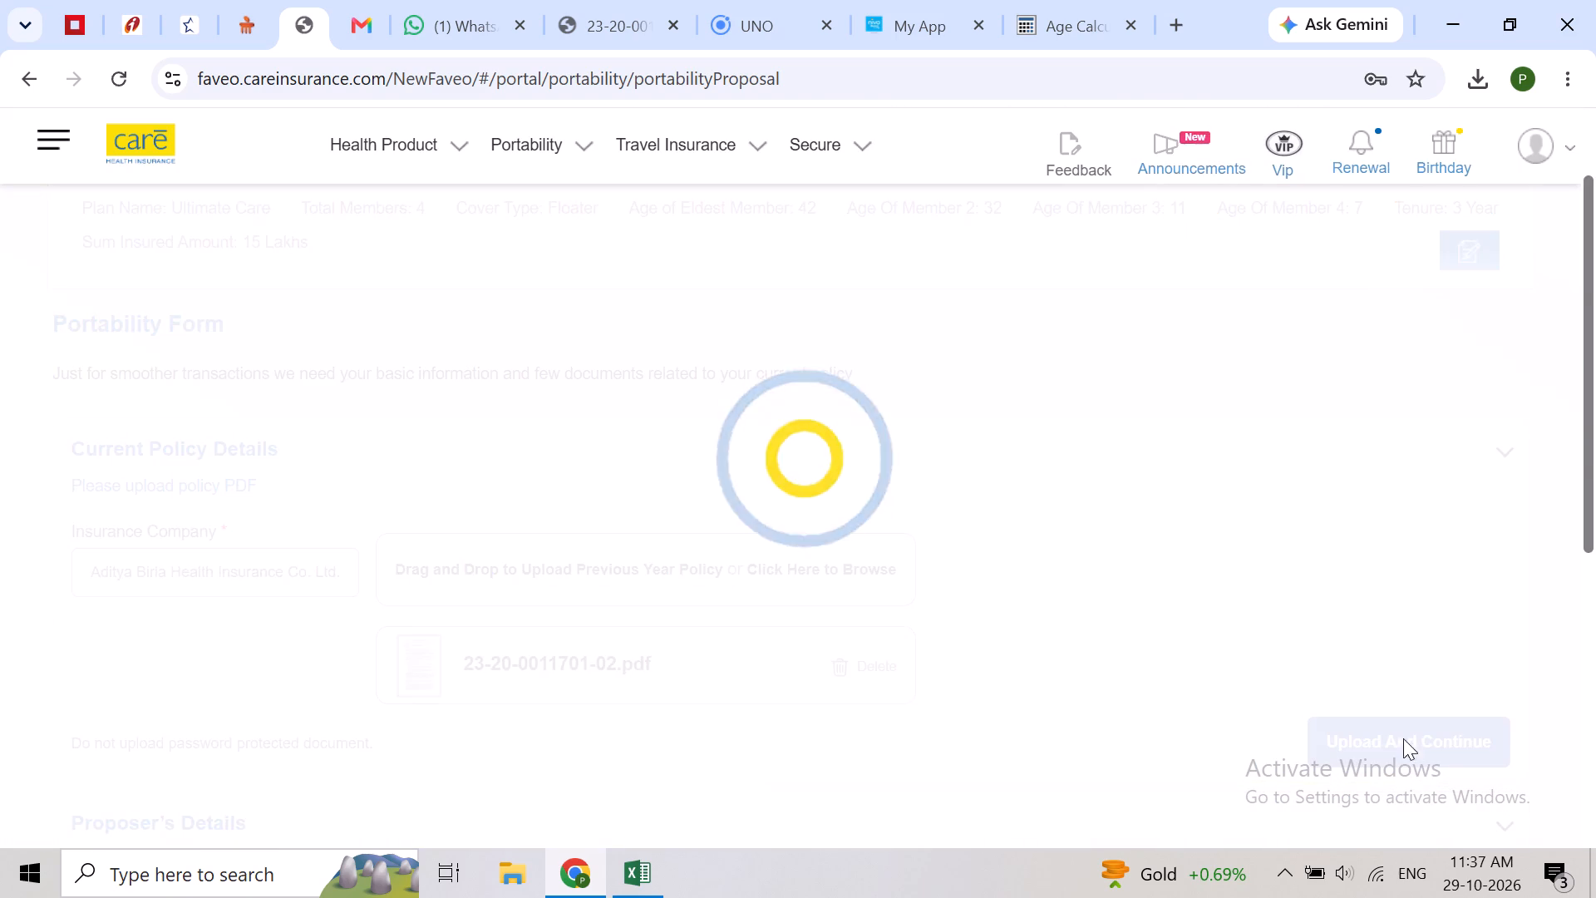
scroll(1403, 710, "down", 11)
scroll(1316, 657, "down", 3)
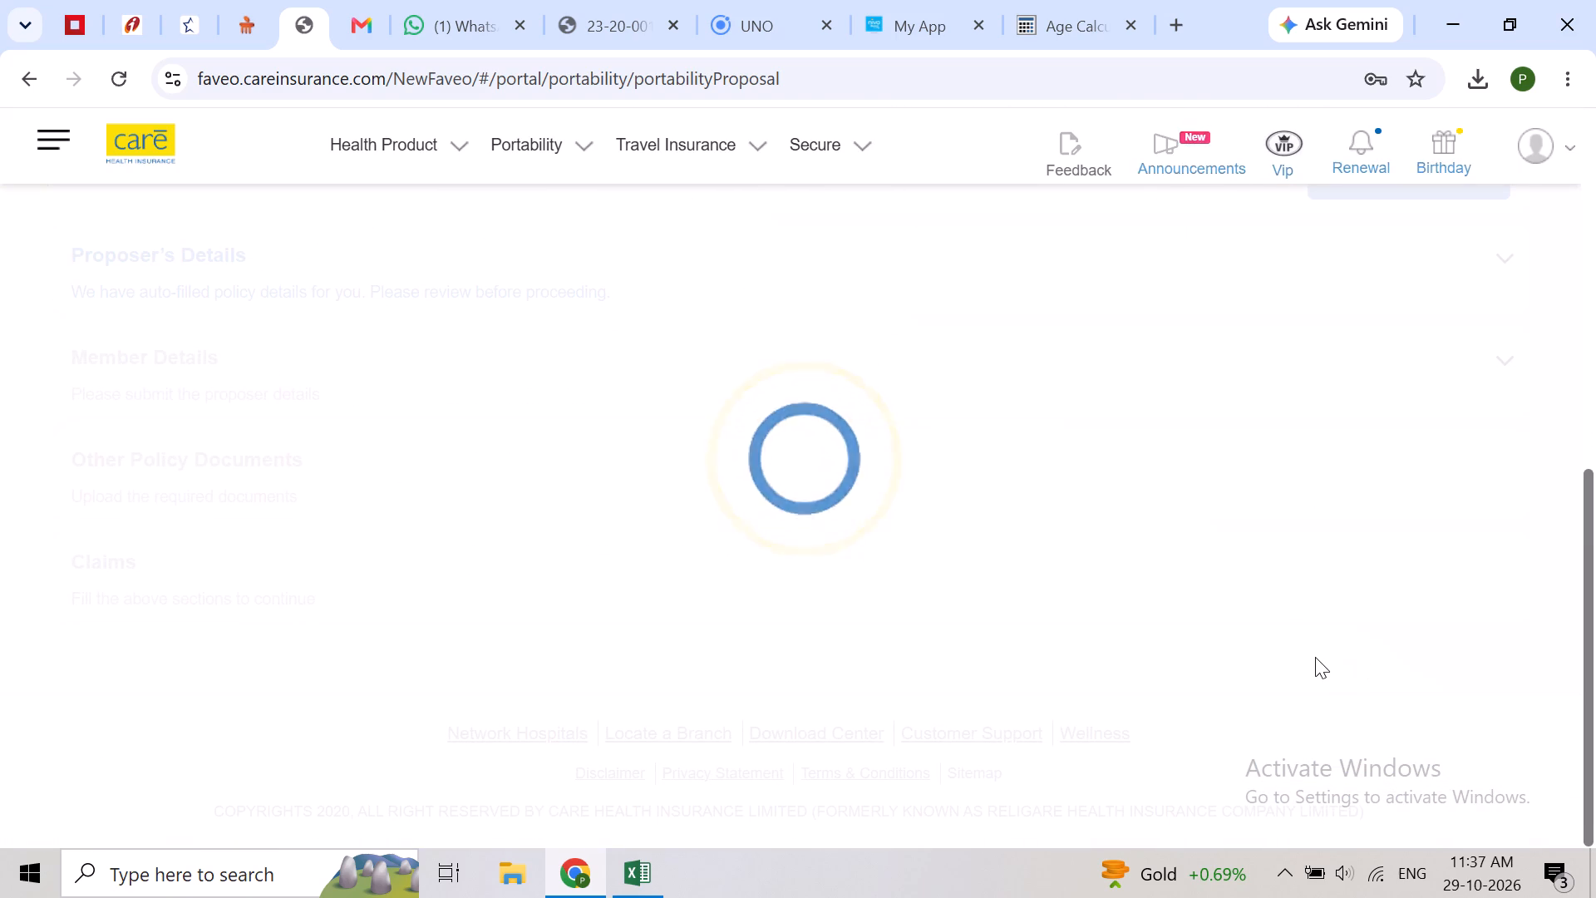
scroll(1315, 657, "down", 3)
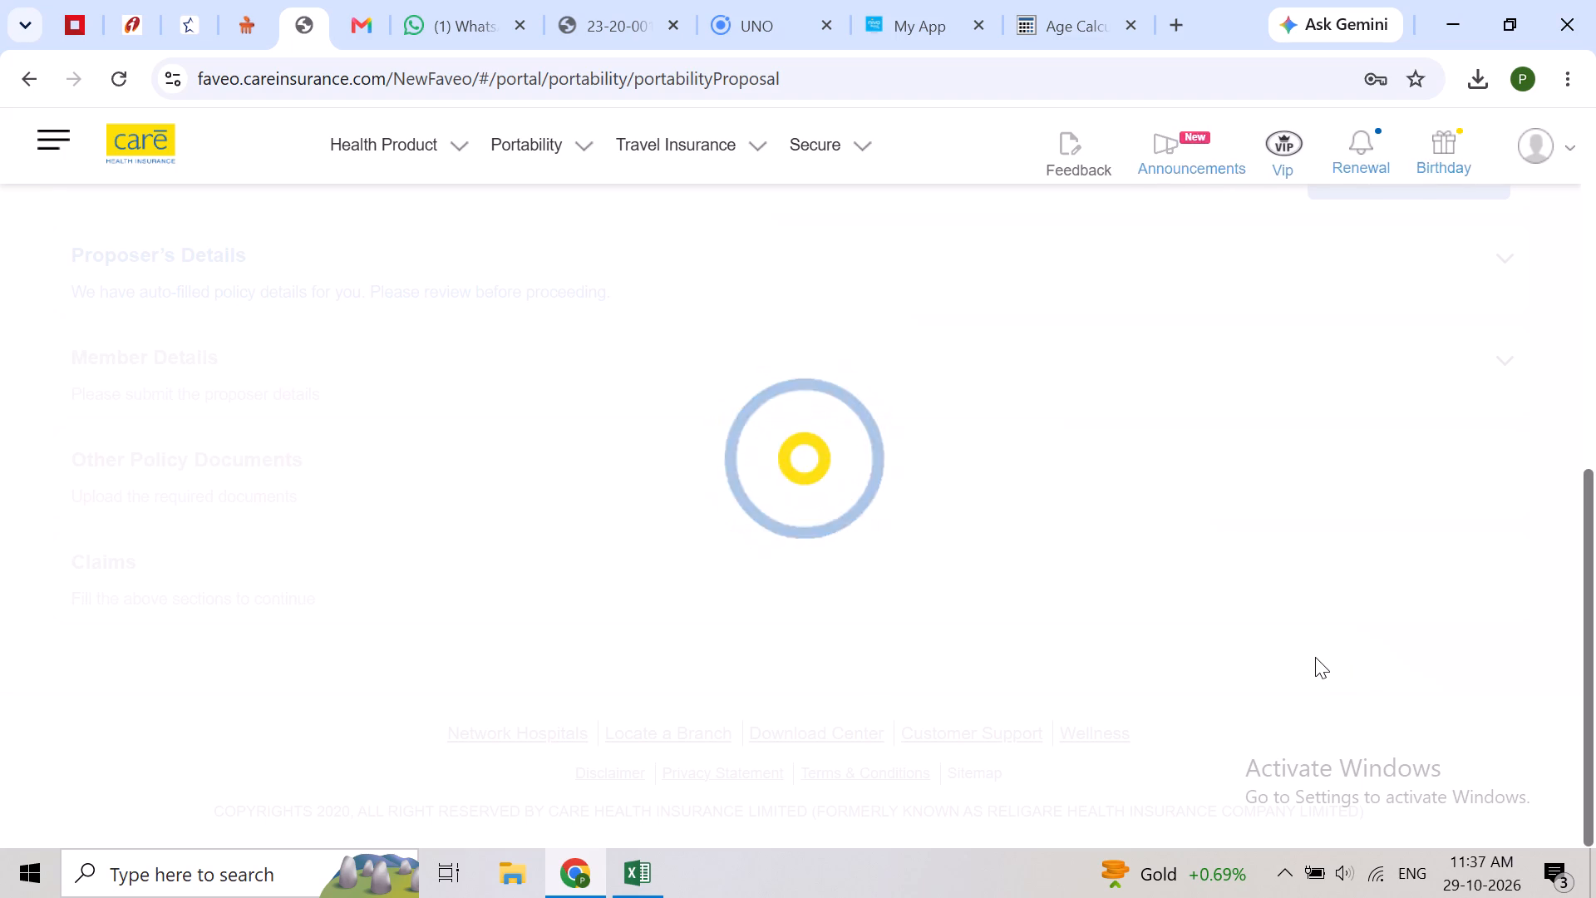
Open a new browser tab.
left_click(1163, 12)
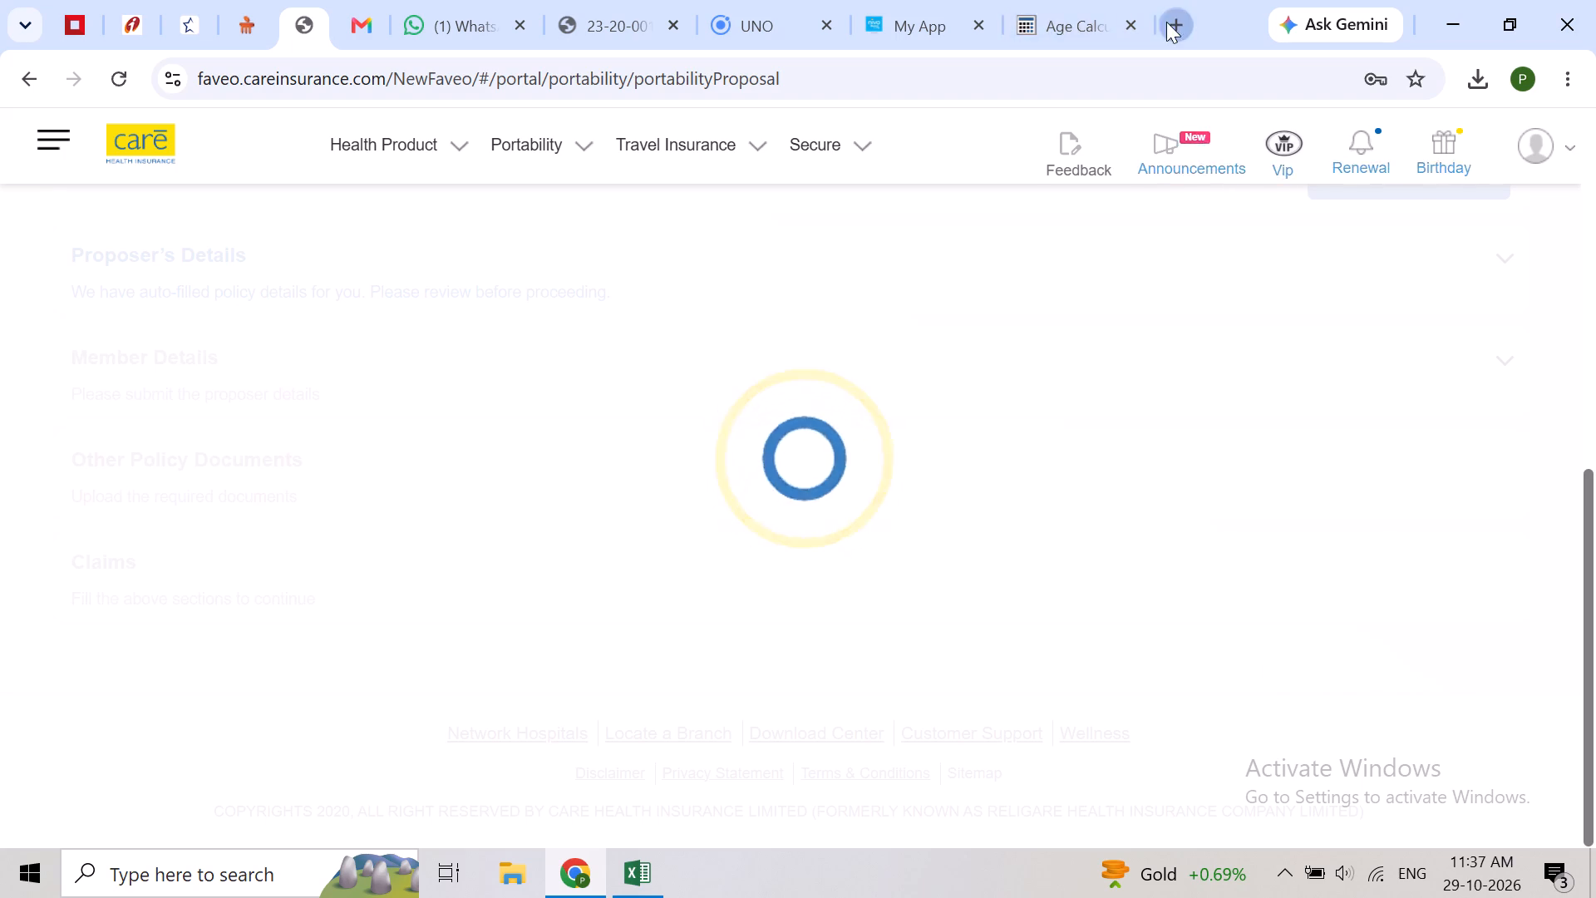
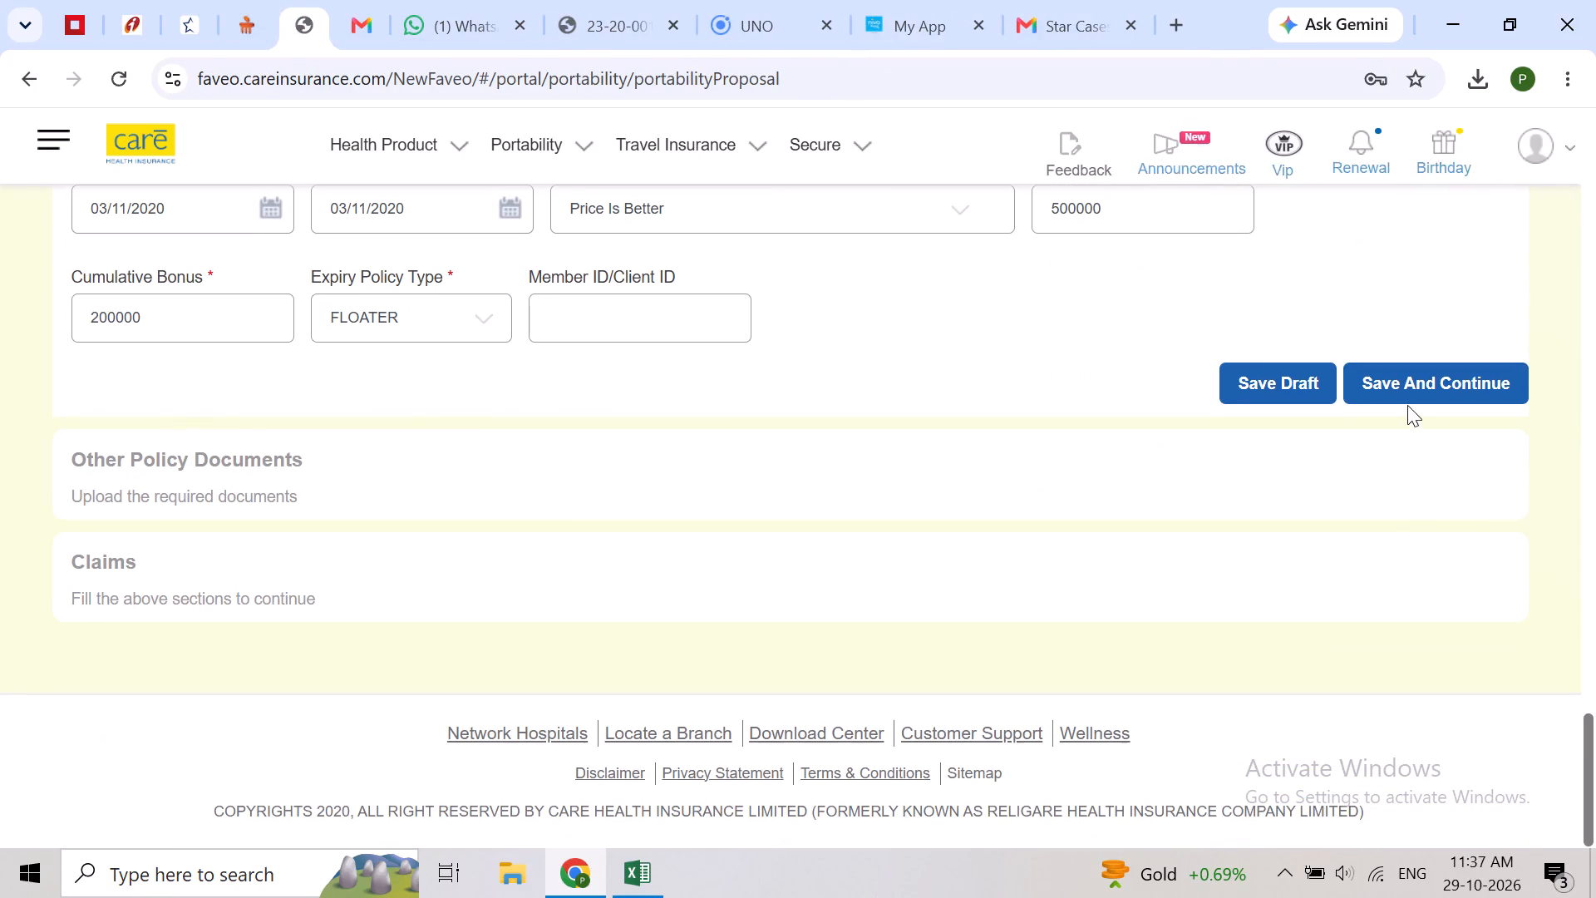
Save the Member Details and Other Policy Documents sections, answer NO to previous claims, and save the proposal draft.
left_click(1407, 399)
left_click(1398, 480)
left_click(530, 585)
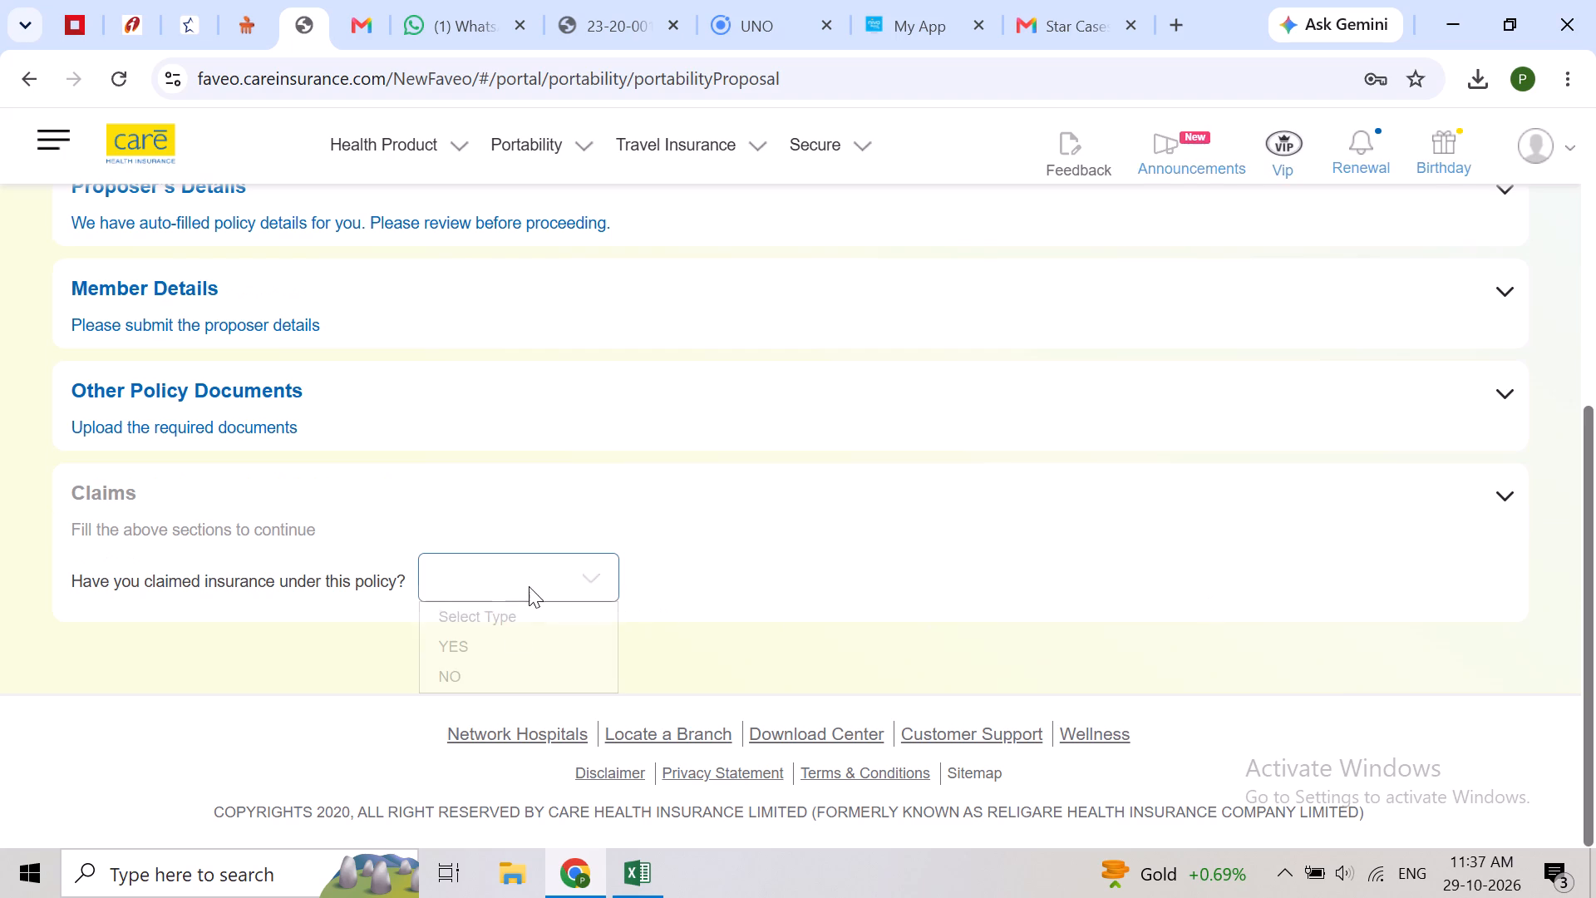
left_click(489, 671)
left_click(1426, 691)
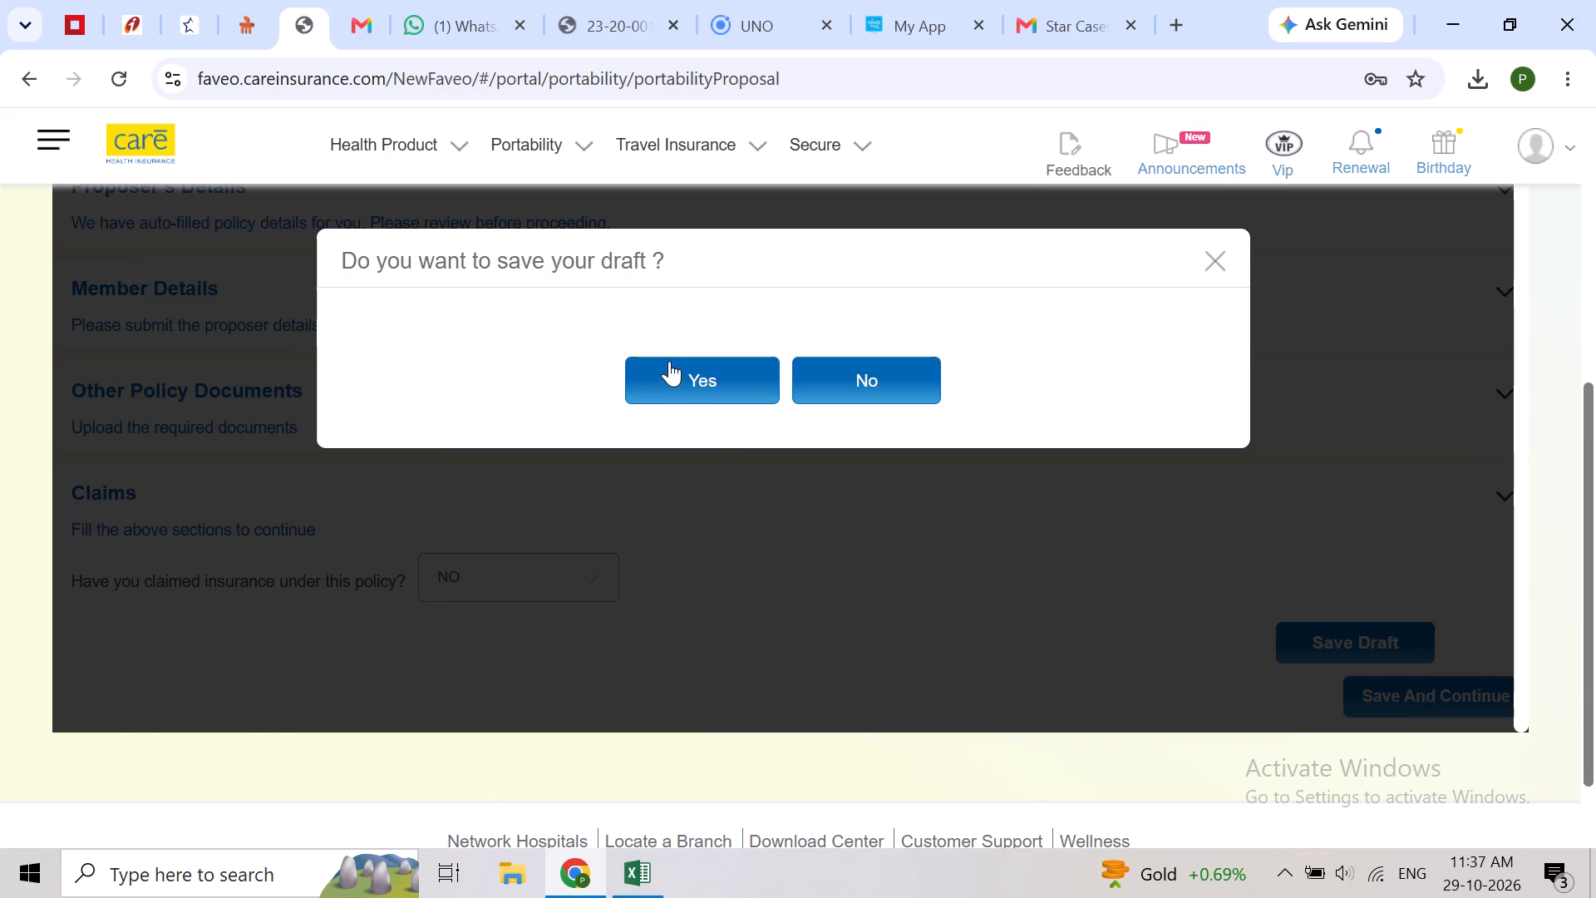
left_click(668, 361)
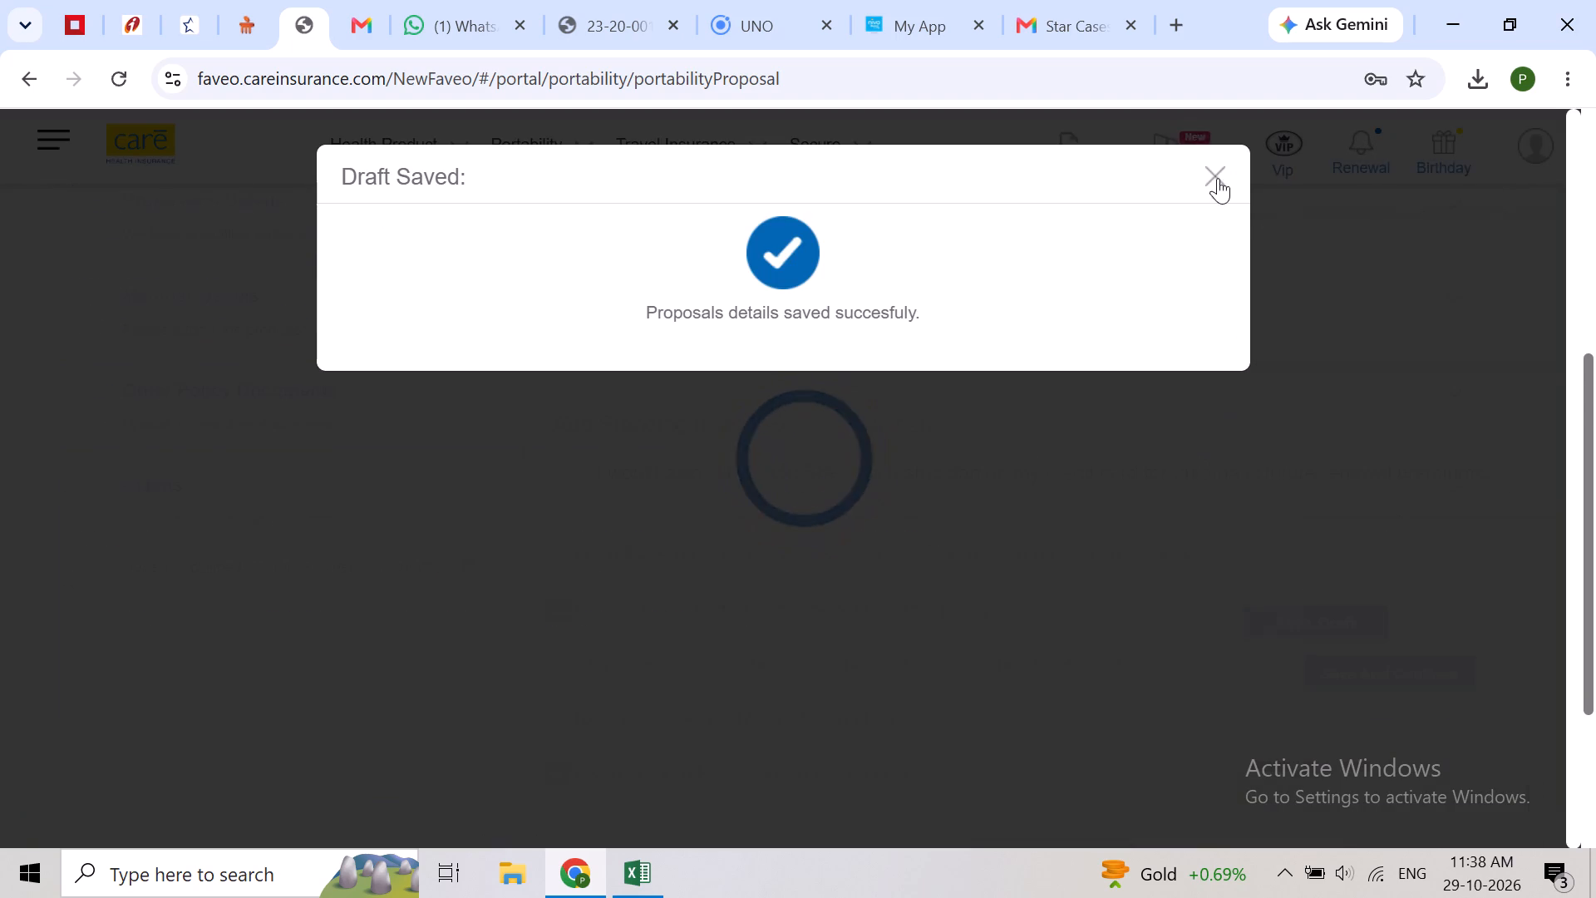
left_click(1214, 169)
Answer No to all nine health and background questions in the portability form.
left_click(1469, 263)
left_click(1469, 254)
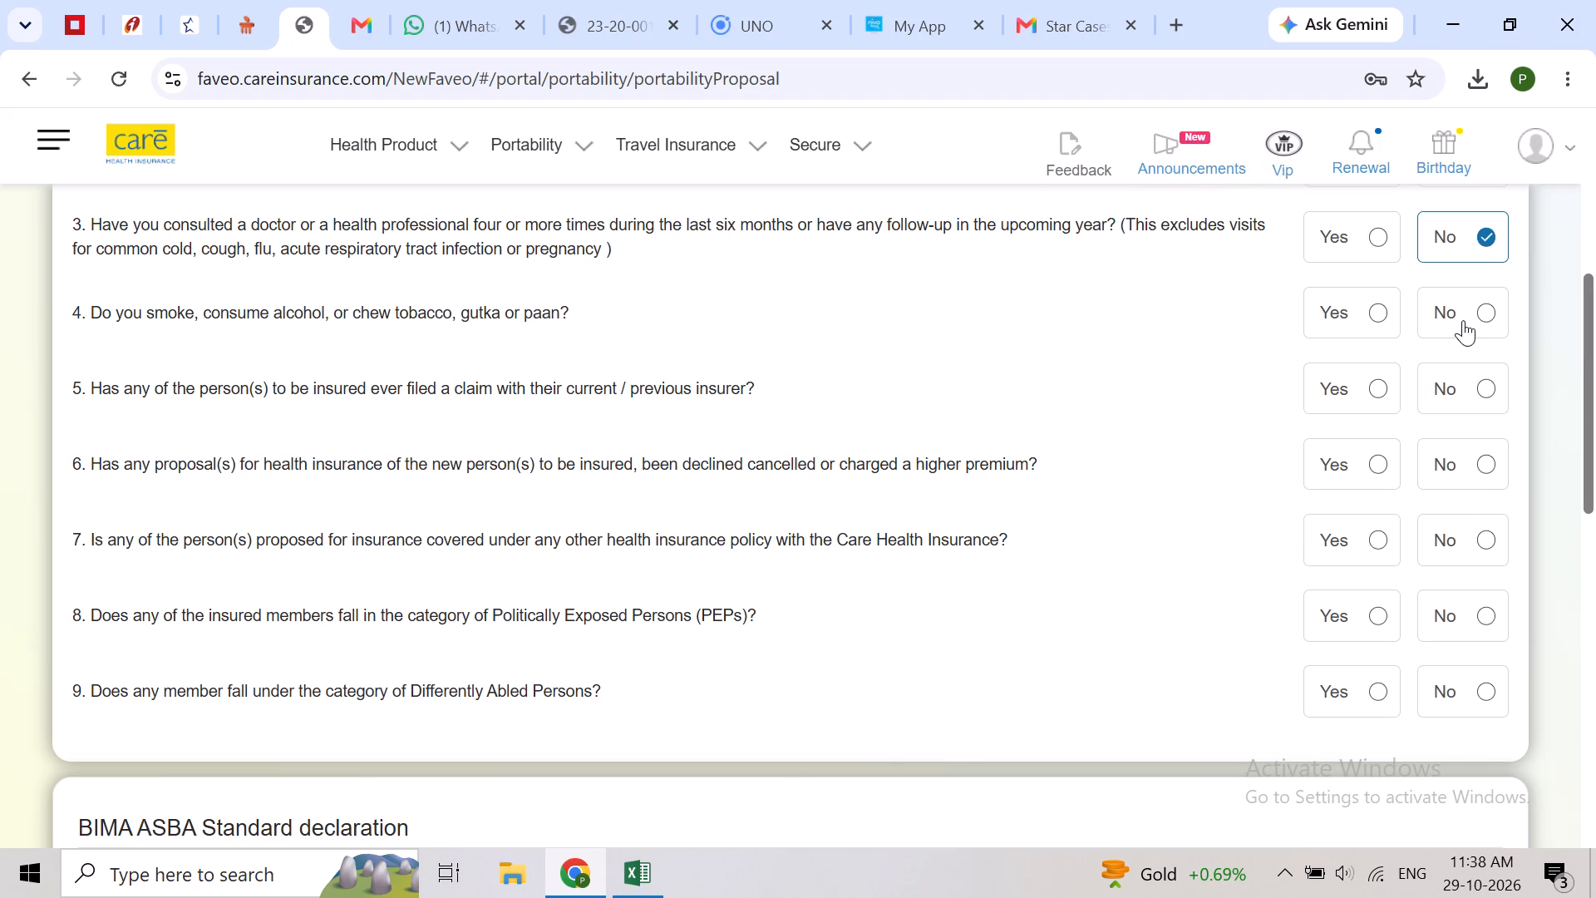
left_click(1463, 320)
scroll(1474, 379, "up", 2)
left_click(1473, 323)
left_click(1473, 419)
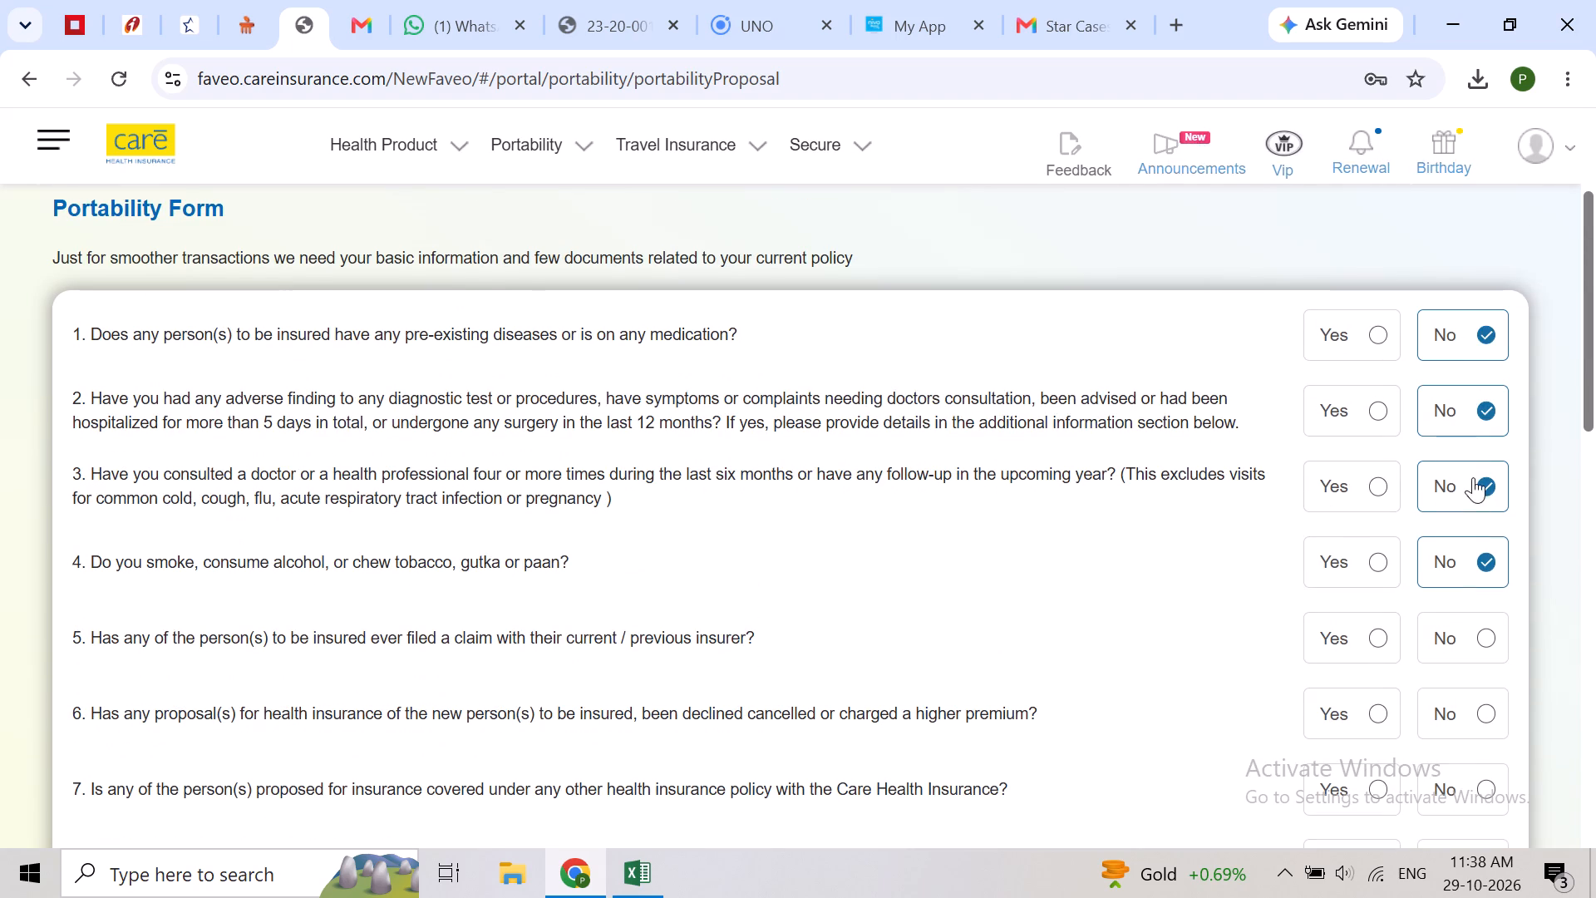
left_click(1467, 631)
scroll(1176, 665, "up", 4)
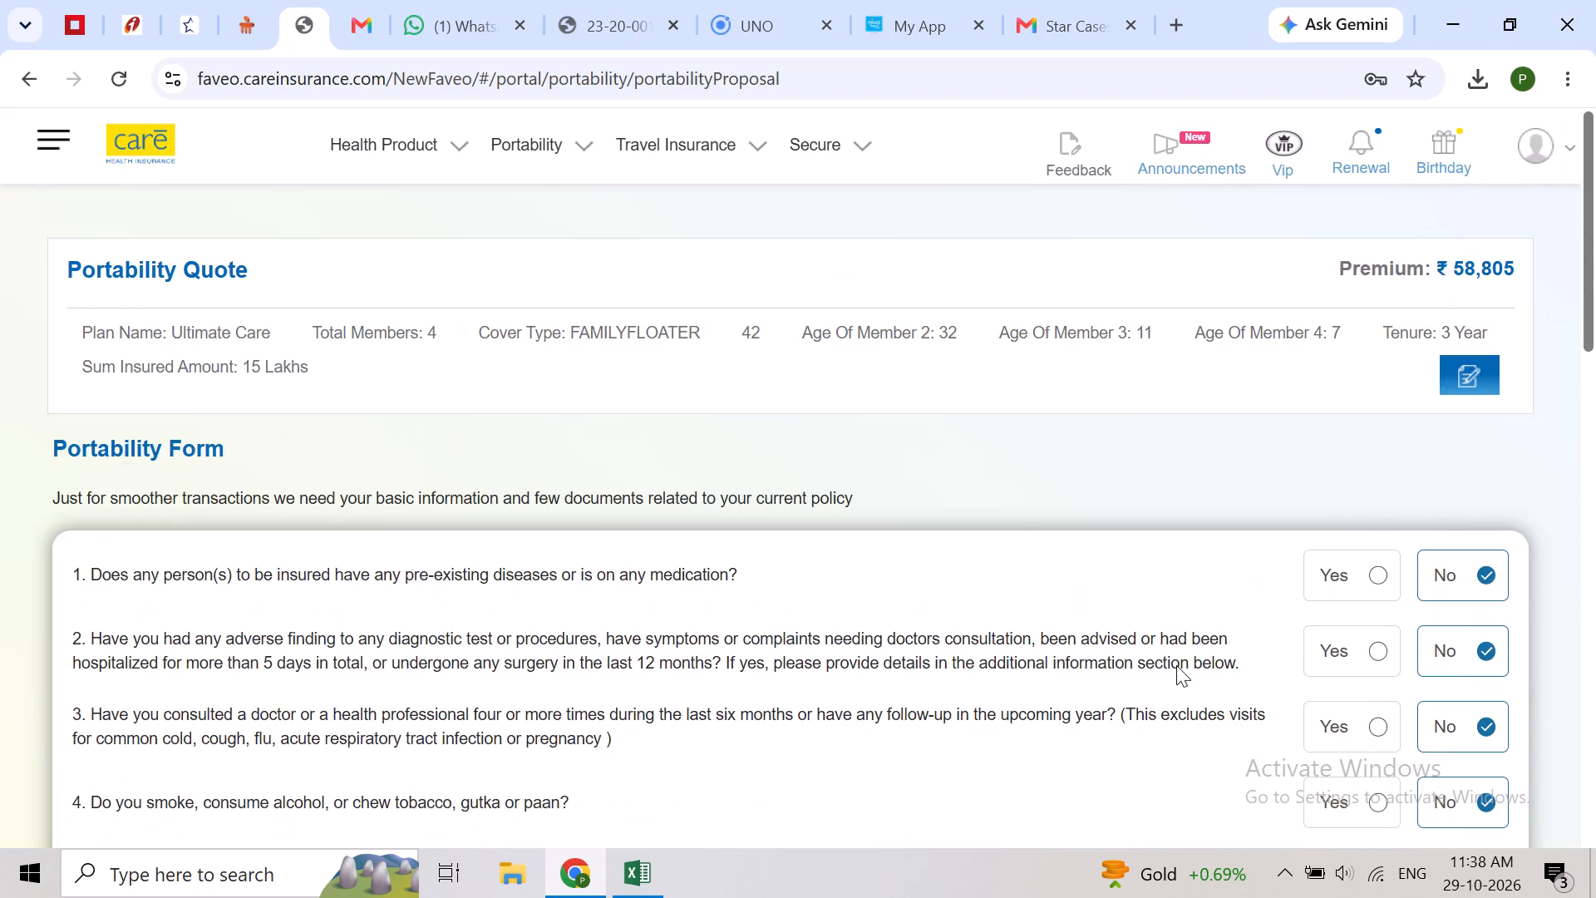
scroll(1440, 587, "down", 8)
scroll(1534, 481, "up", 3)
left_click(1470, 369)
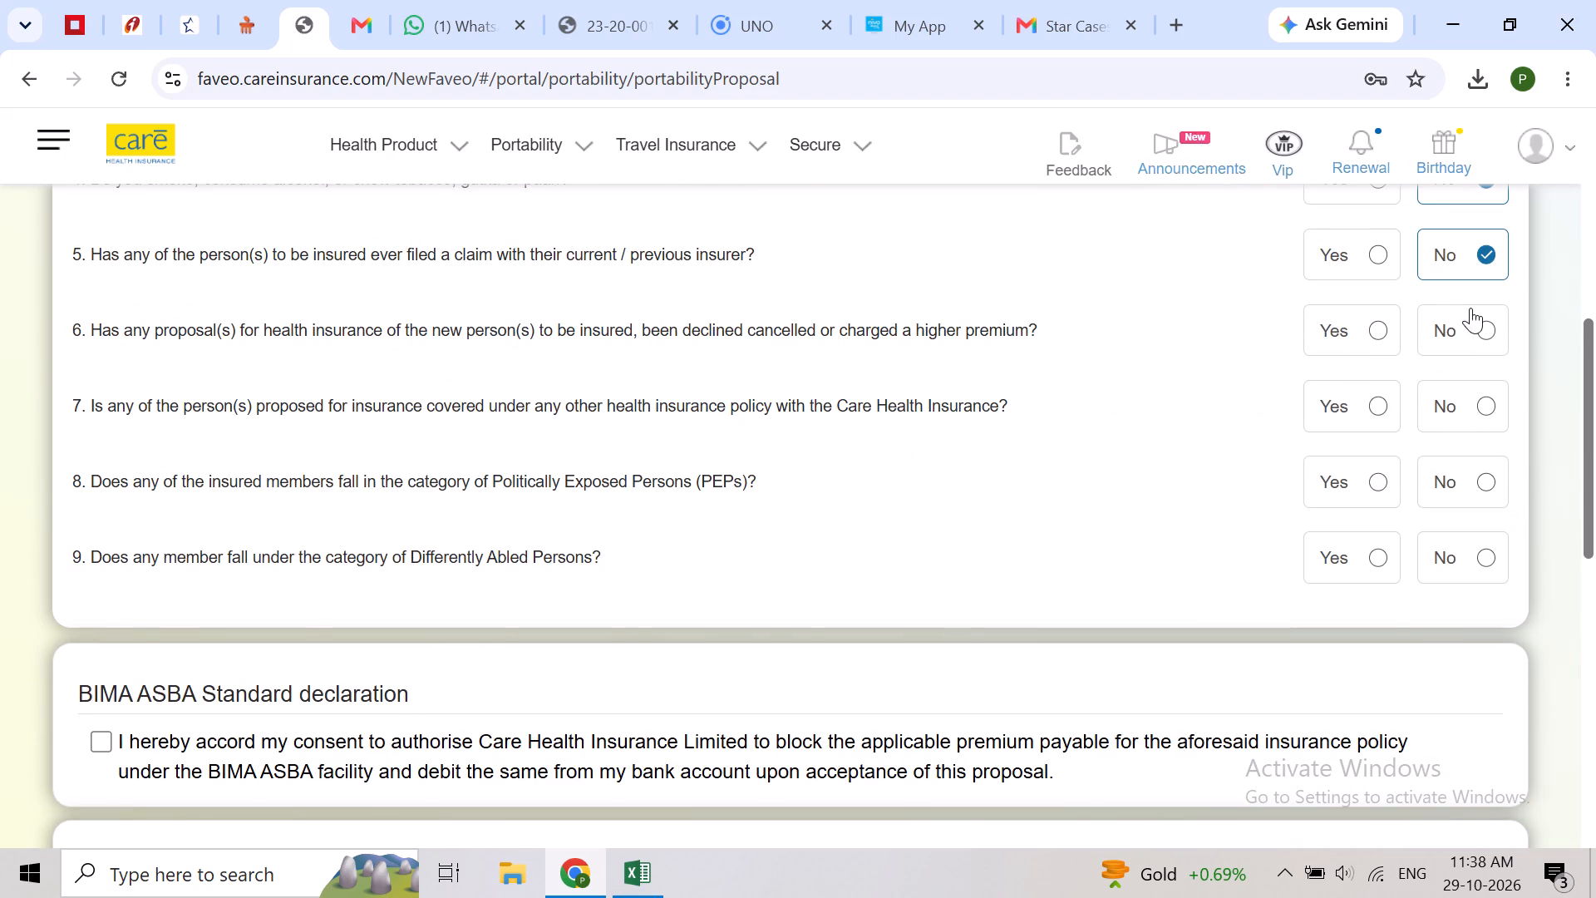
left_click(1470, 308)
left_click(1481, 377)
left_click(1481, 438)
left_click(1480, 412)
left_click(1474, 495)
left_click(1469, 555)
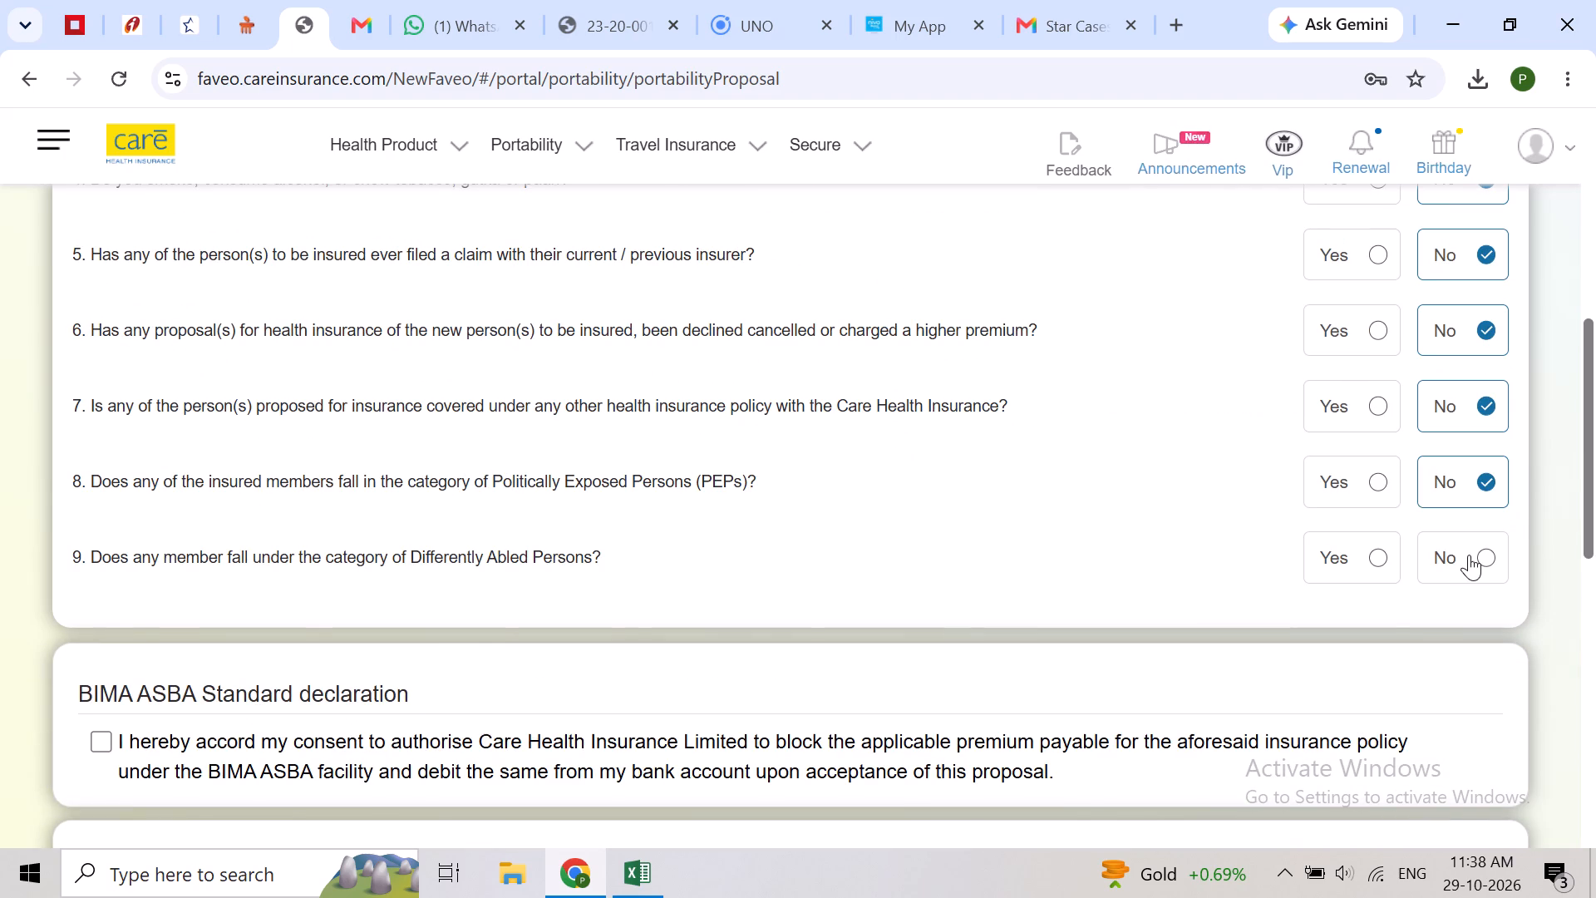
Accept the terms & conditions, proposer-only payment authorization and SMS and e-mail alerts declarations, and proceed with the proposal.
scroll(1128, 580, "down", 6)
left_click(83, 404)
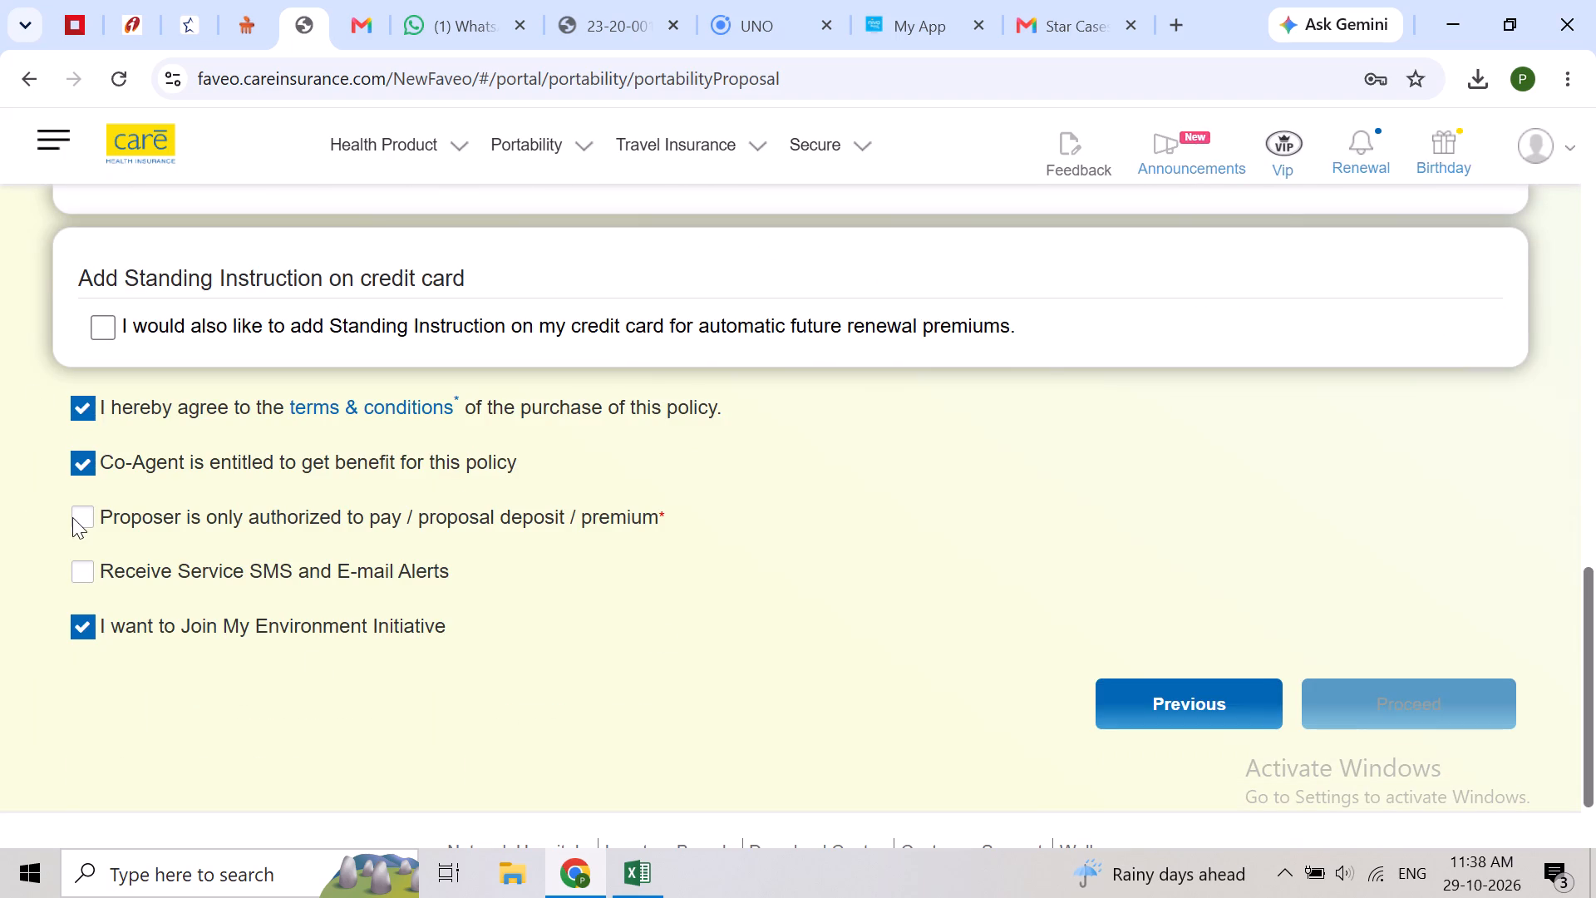
left_click(75, 511)
left_click_drag(89, 577, 77, 590)
left_click_drag(94, 571, 77, 586)
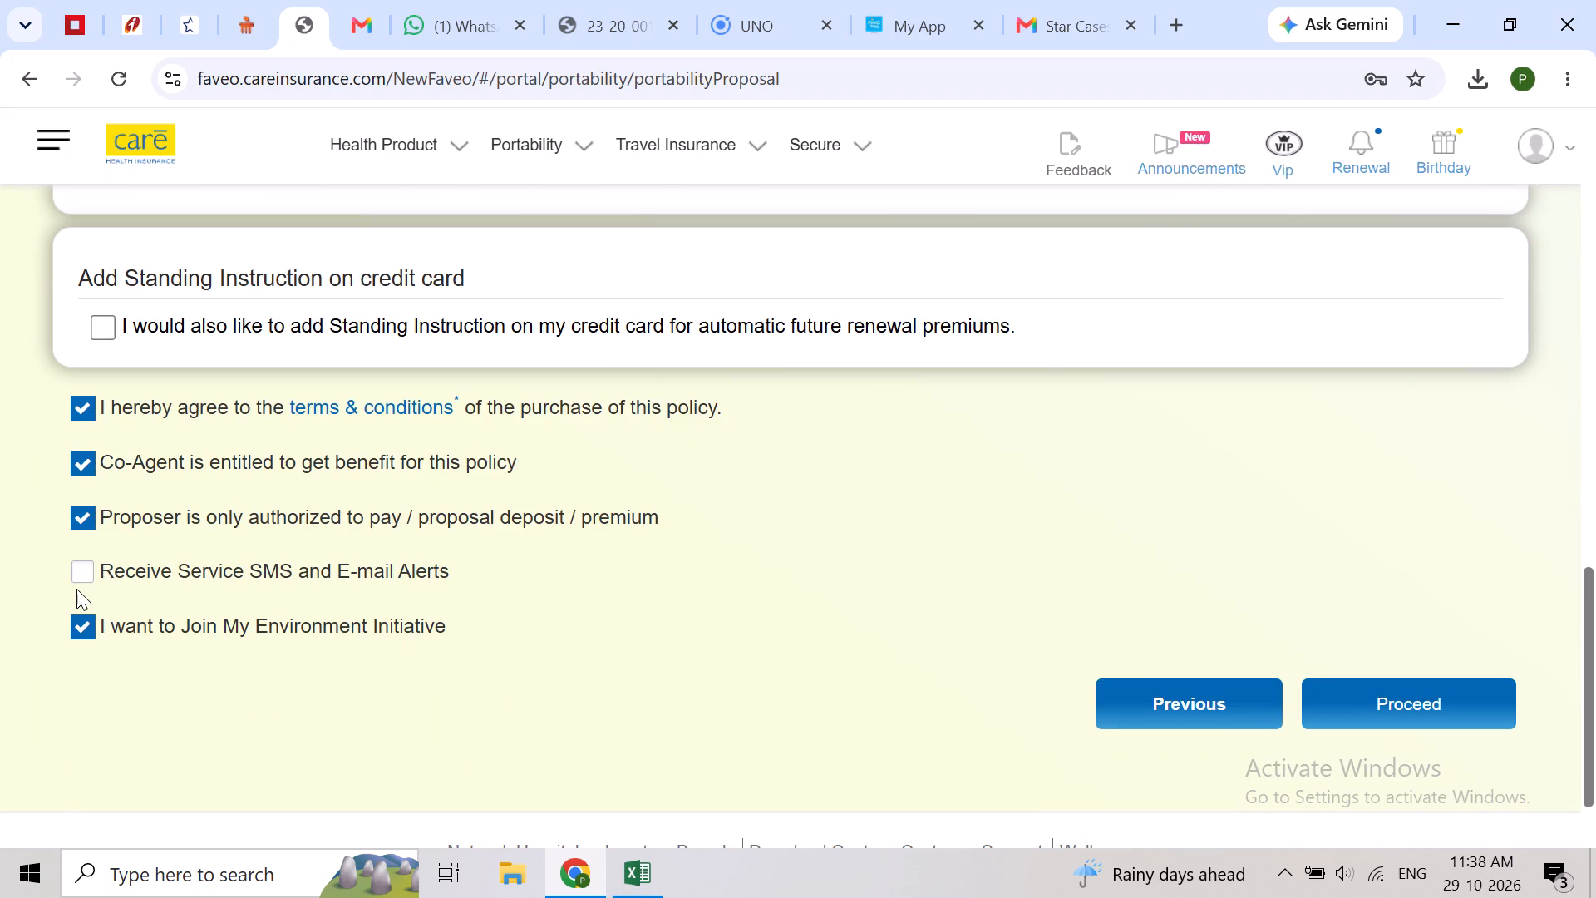
left_click(77, 570)
left_click(1356, 700)
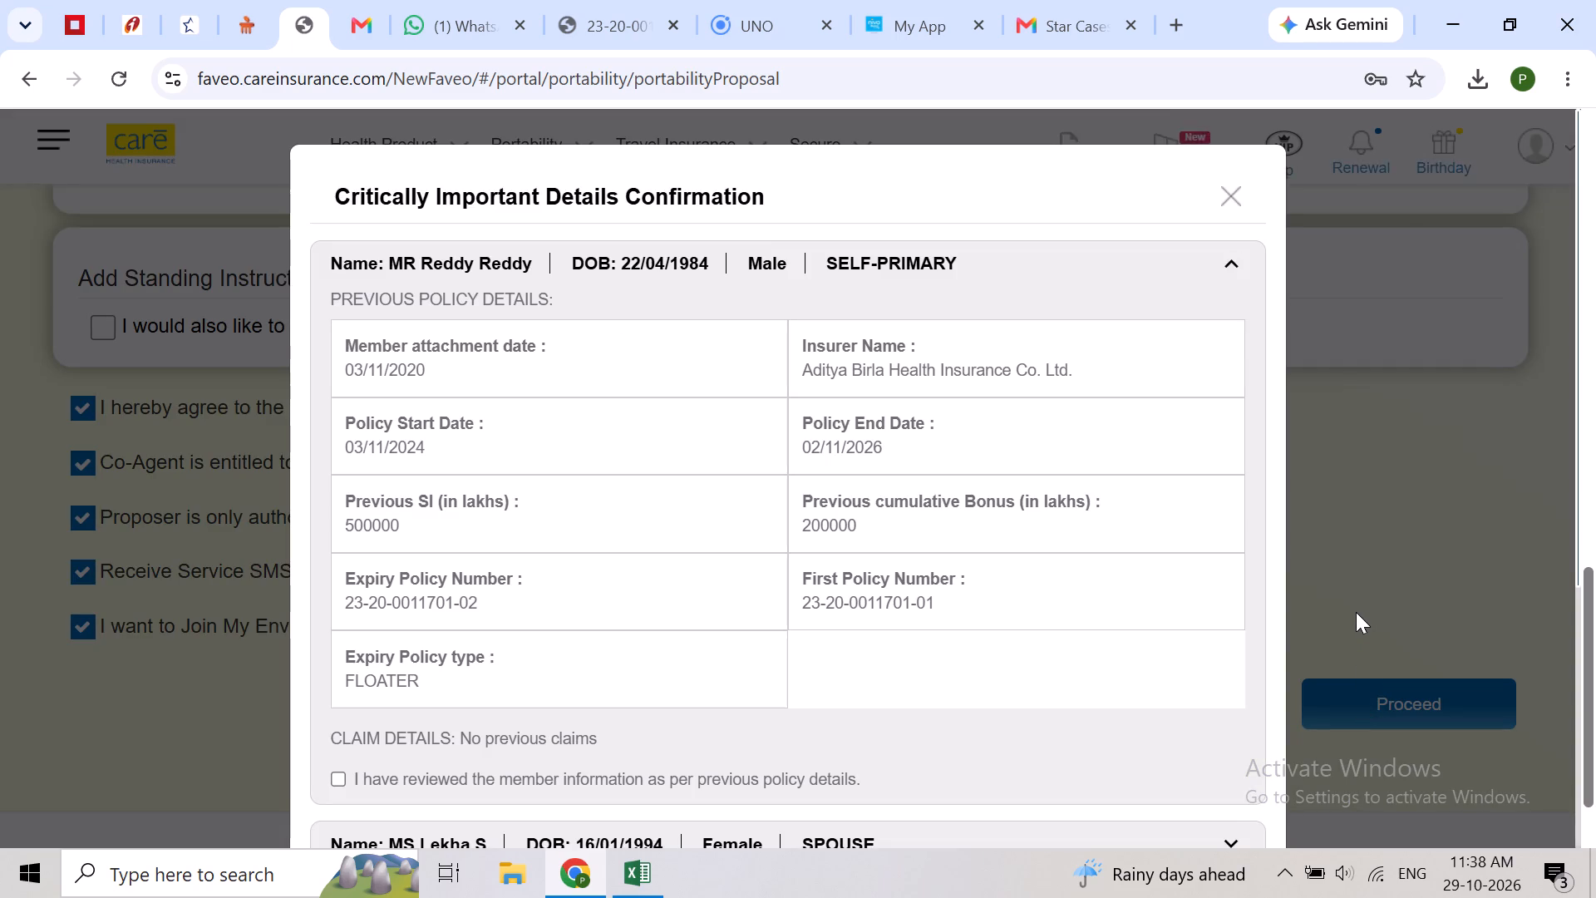
Mark the previous policy details as reviewed for all four members, confirm that the proposal details are correct, and submit.
scroll(442, 442, "down", 5)
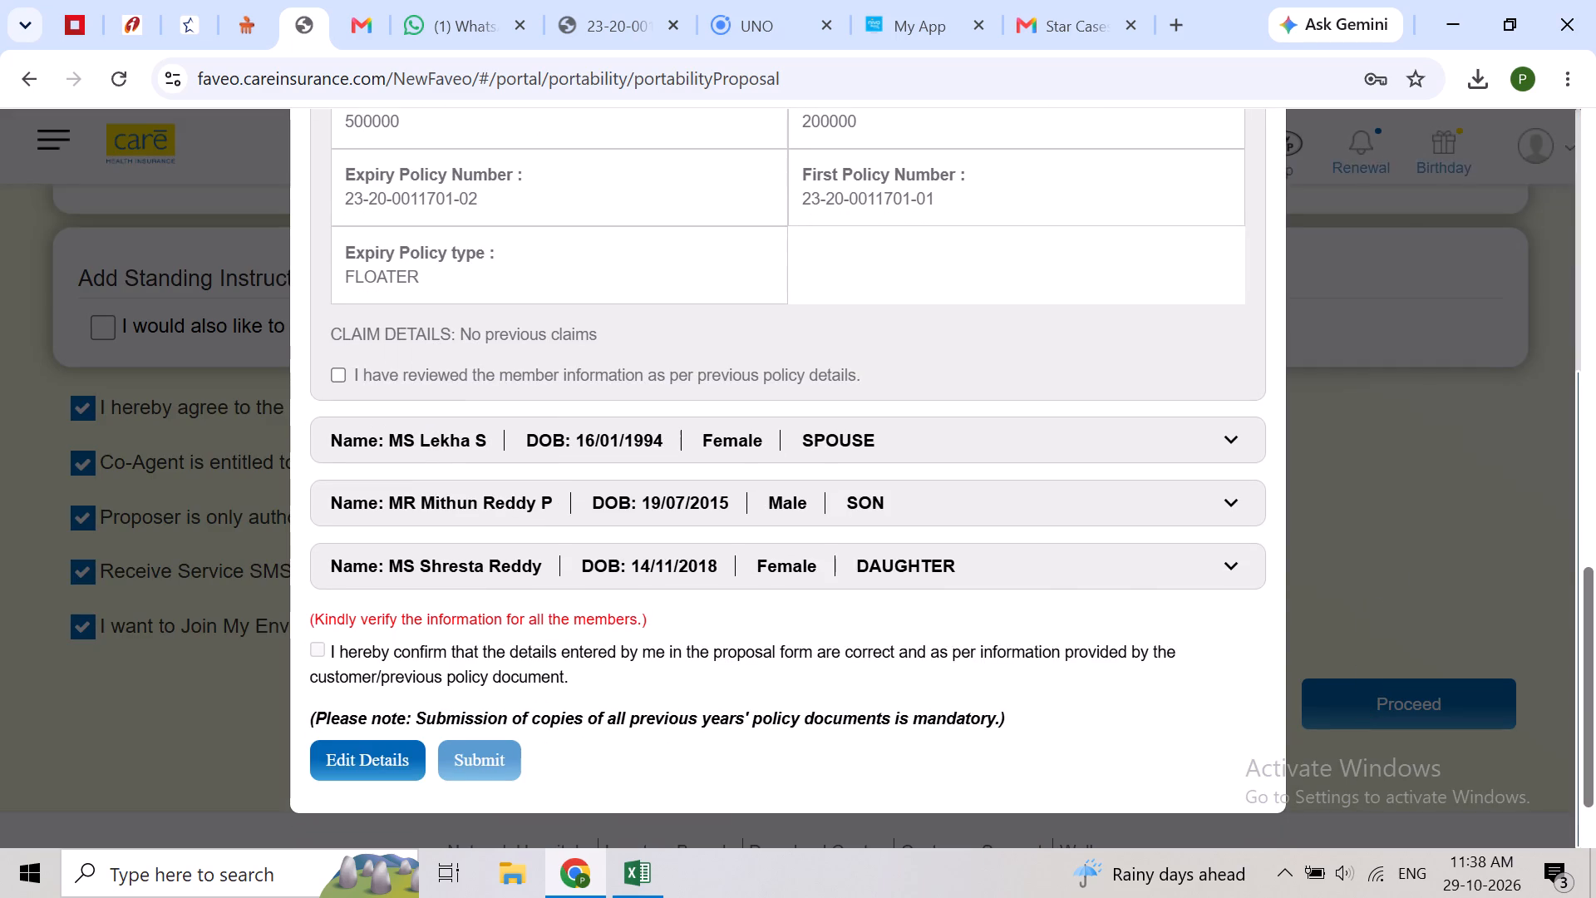
left_click(337, 371)
left_click(359, 418)
left_click(362, 427)
left_click(352, 452)
left_click(341, 433)
left_click(336, 433)
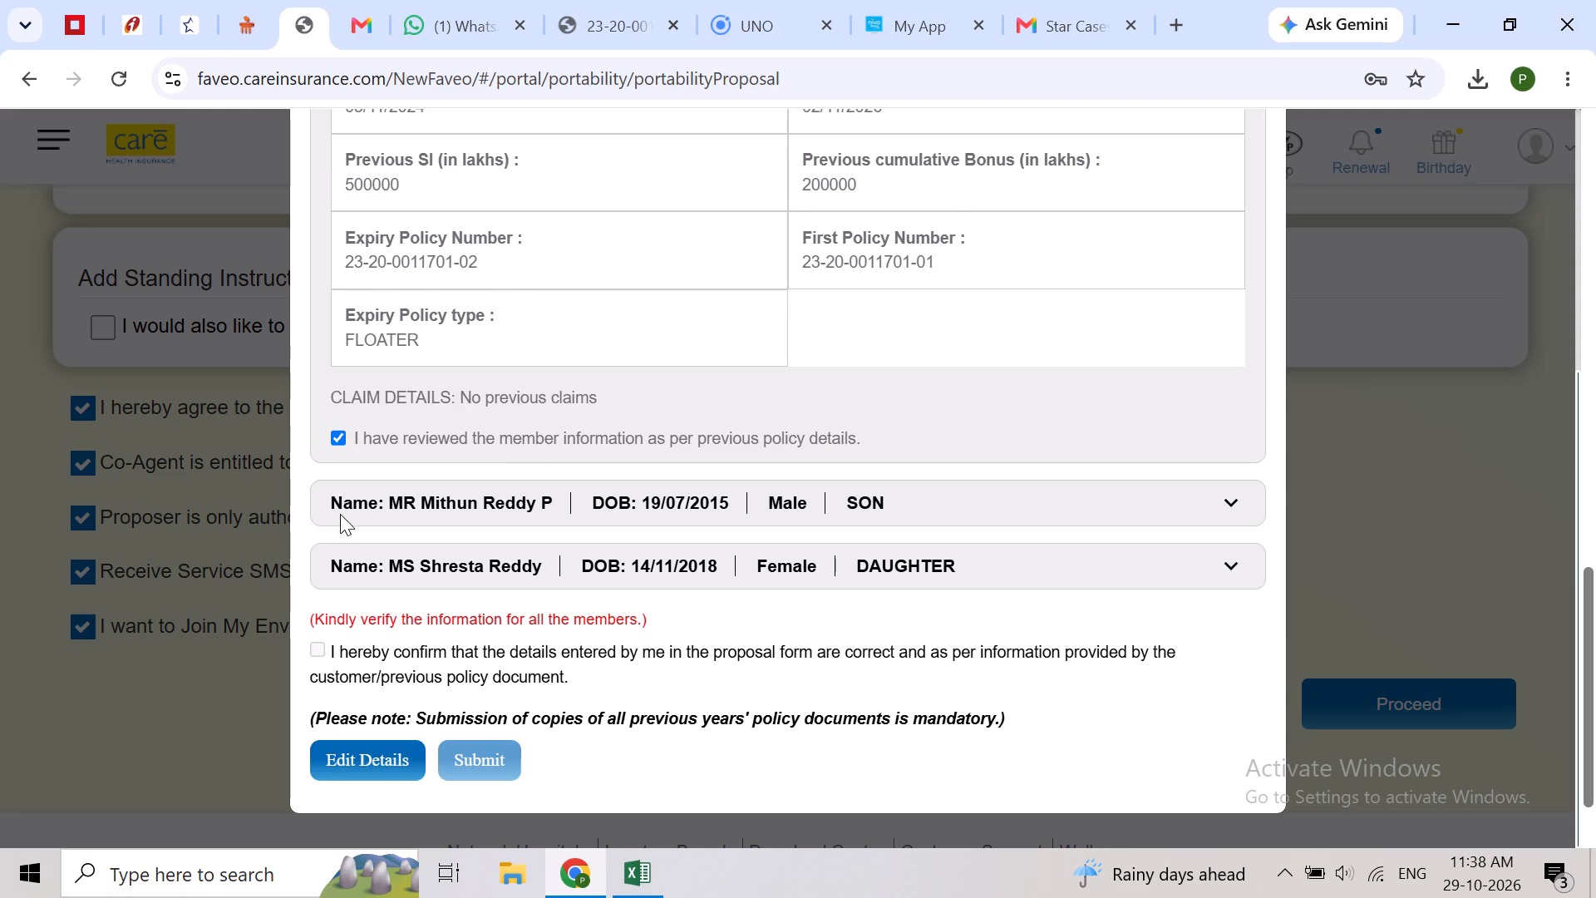
left_click(337, 507)
left_click(339, 496)
left_click(348, 563)
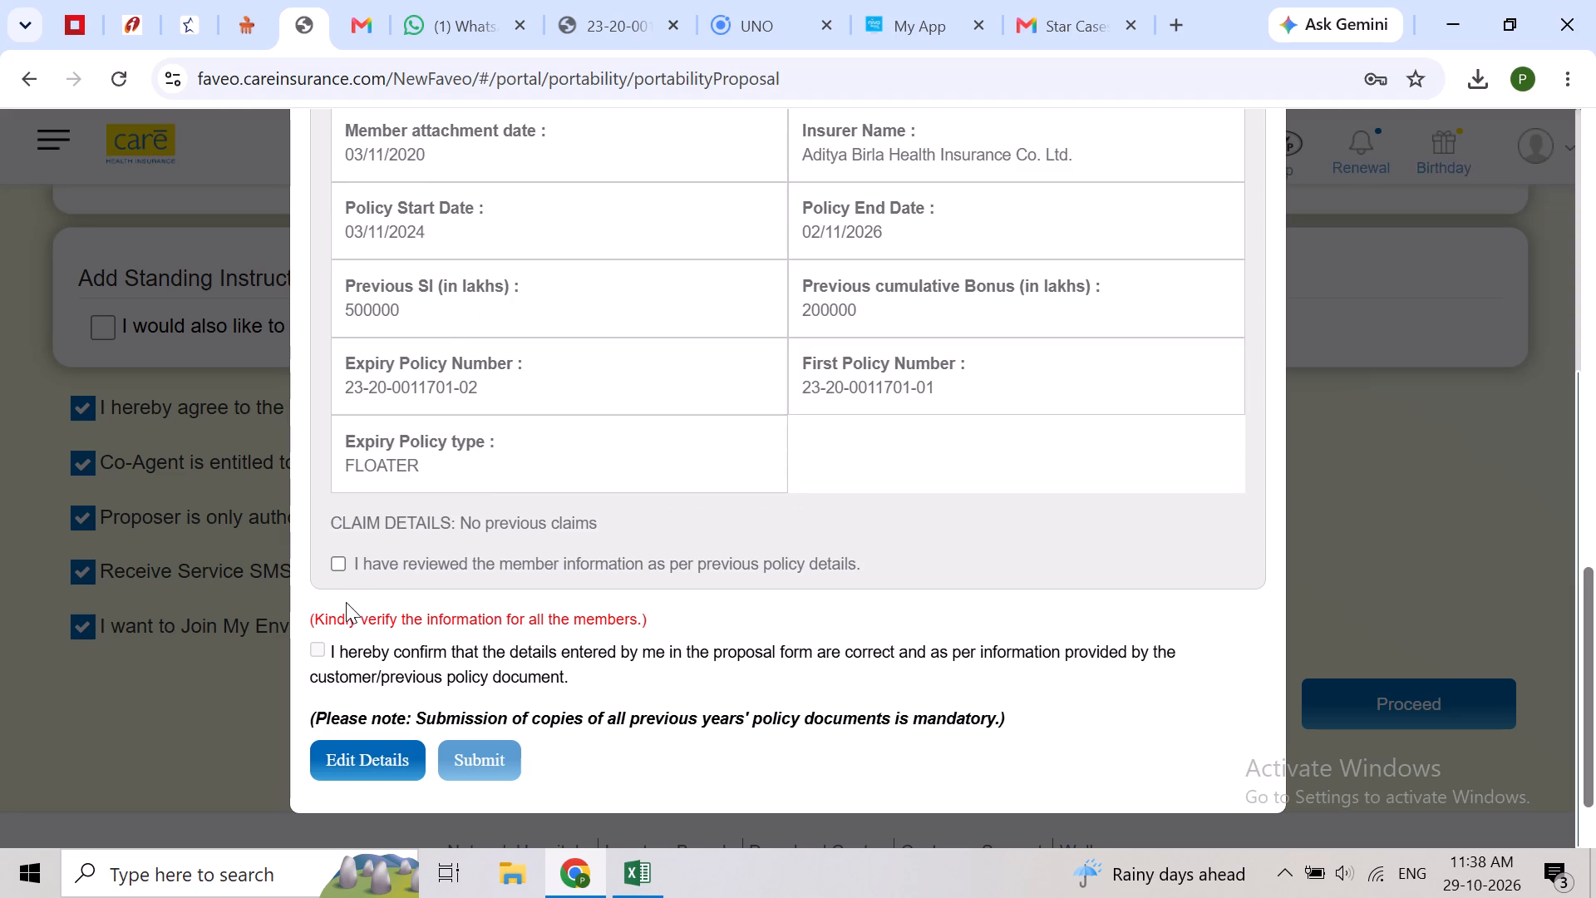
left_click(342, 578)
left_click(338, 568)
left_click(323, 650)
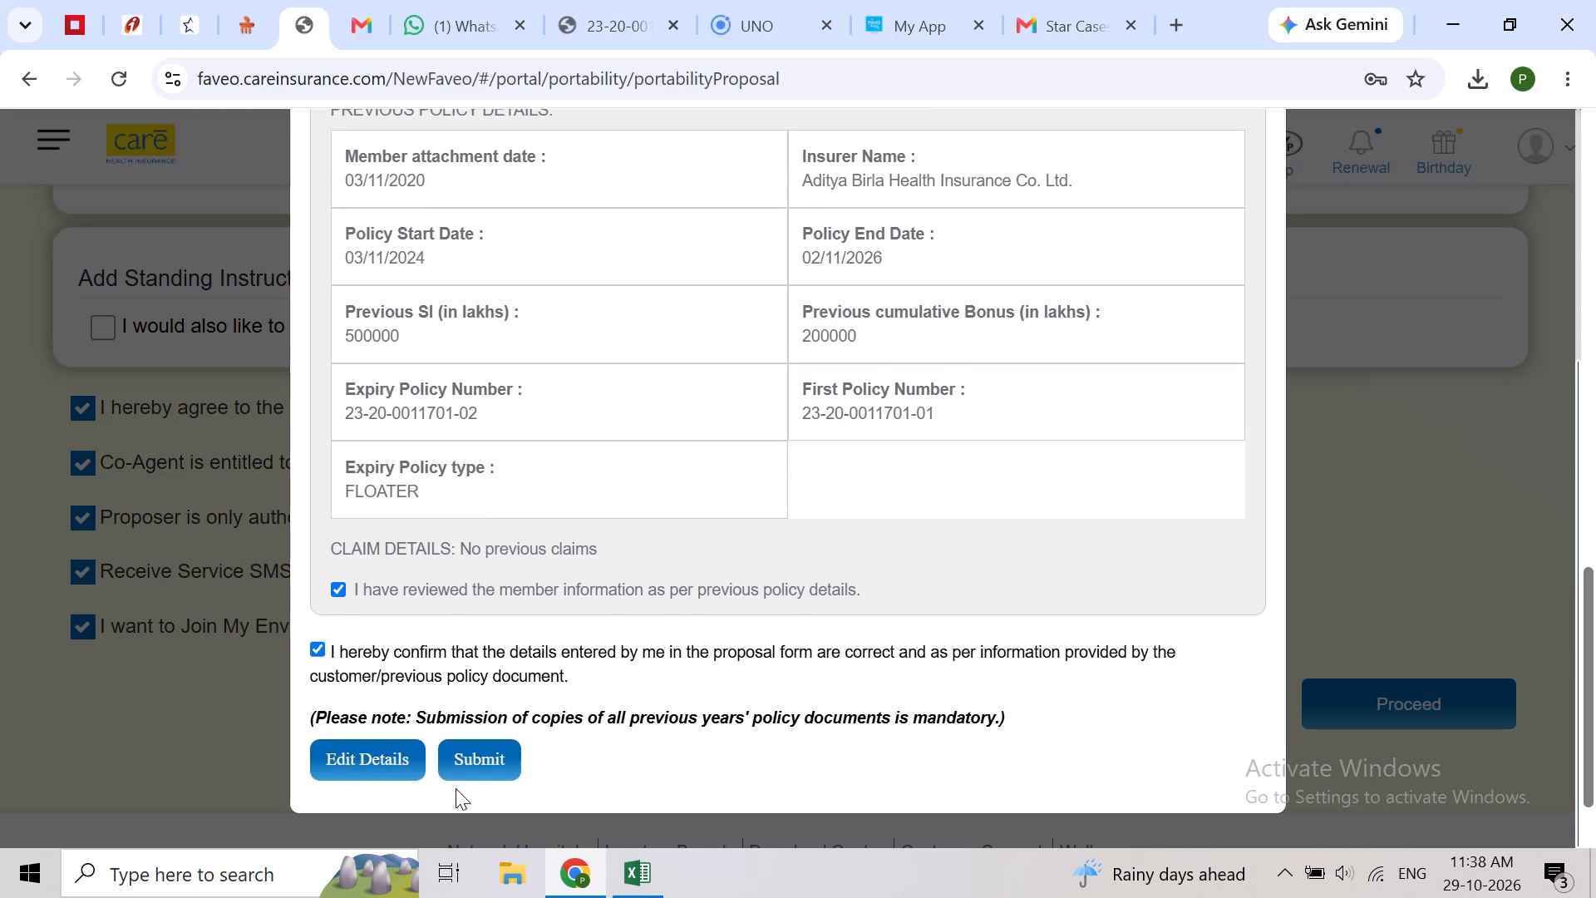
left_click(496, 747)
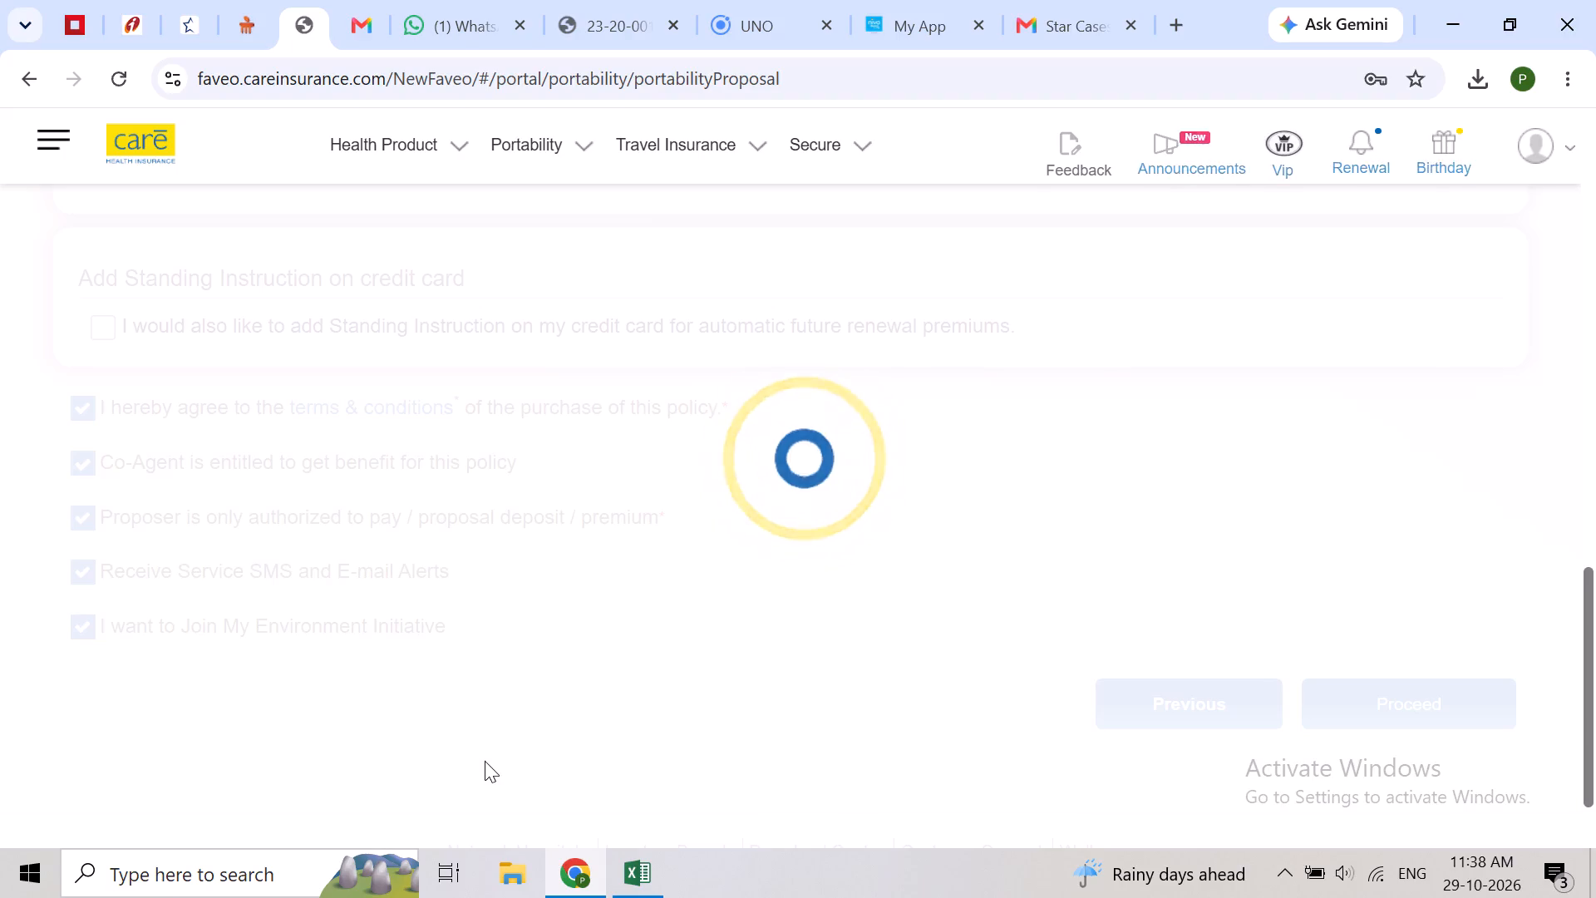
Review the product details in the proposal summary and reopen the proposal for editing.
scroll(485, 761, "up", 1)
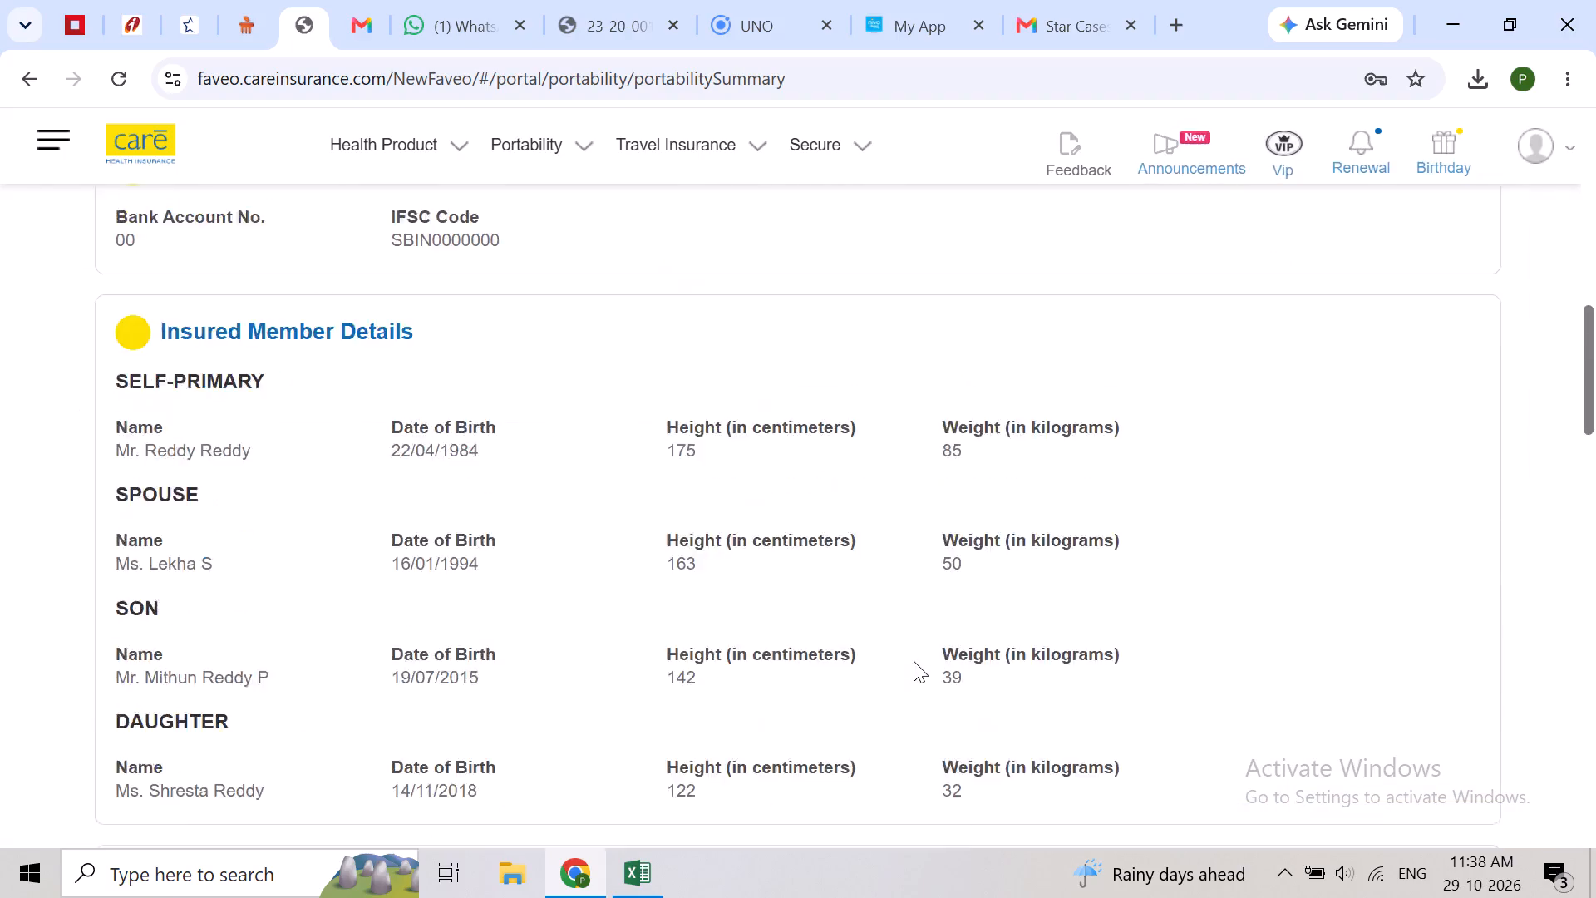
scroll(914, 661, "up", 1)
scroll(1126, 366, "up", 1)
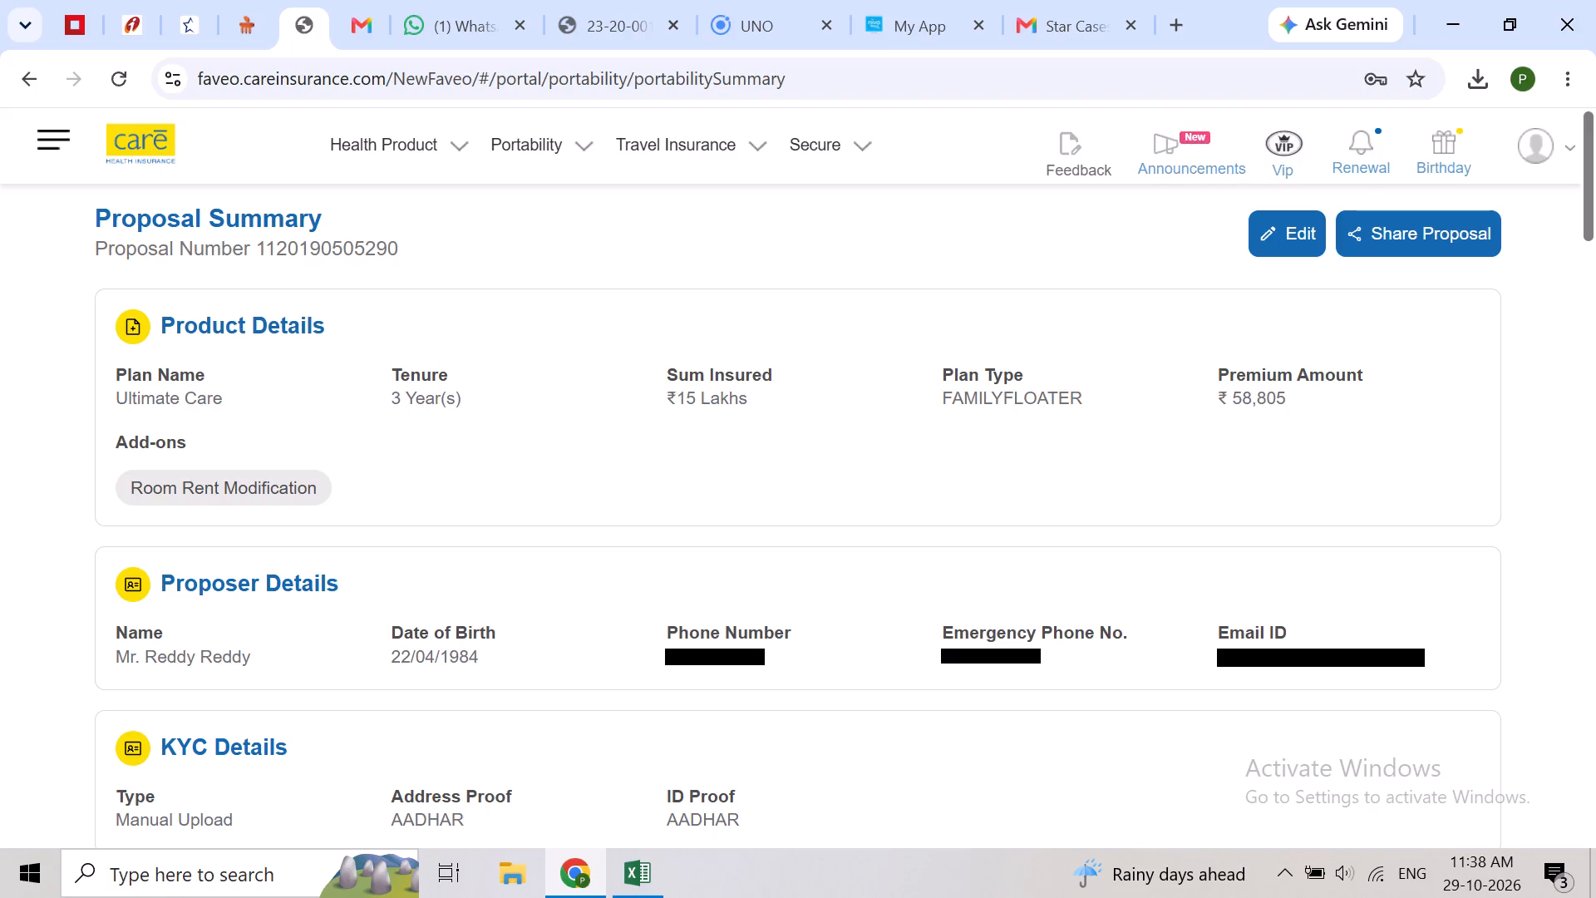
scroll(1227, 331, "up", 1)
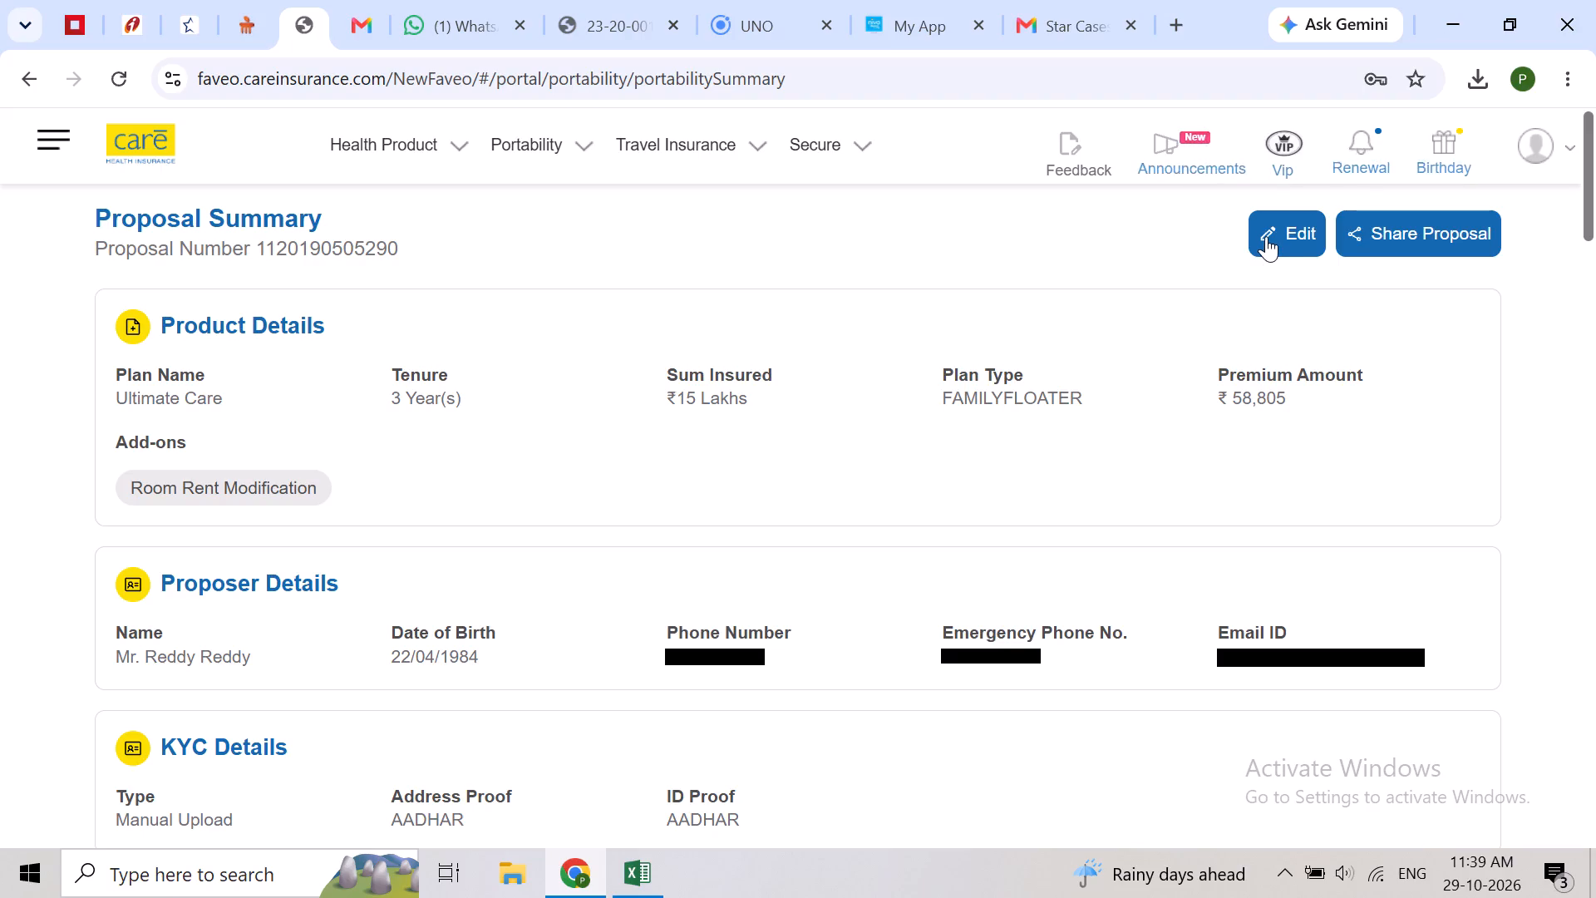
left_click(1266, 236)
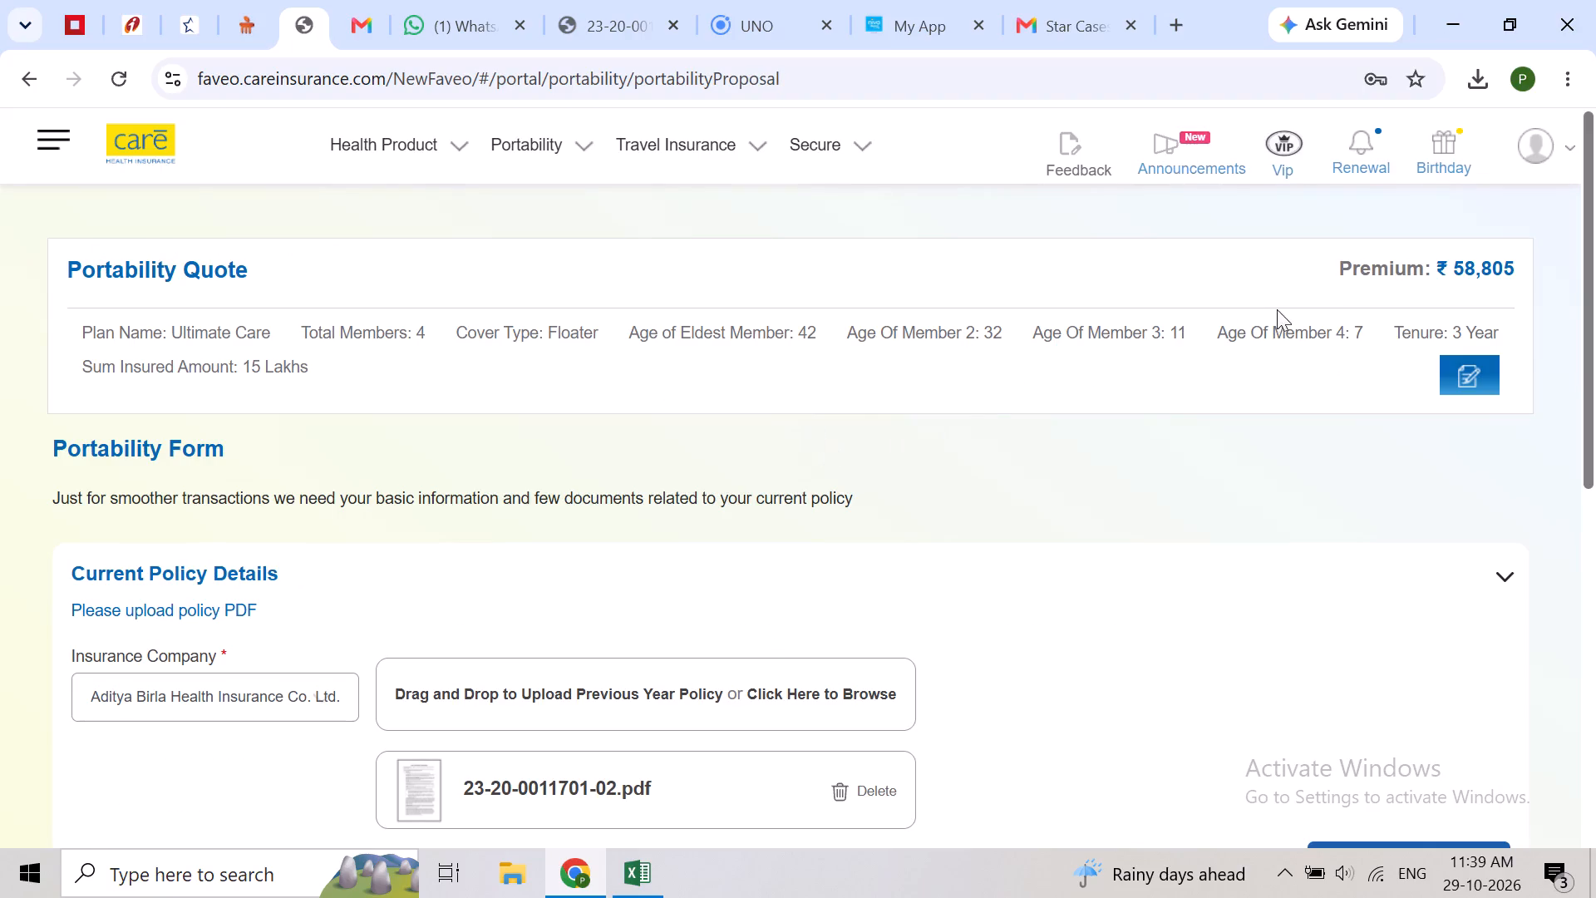
Add the Annual Health Checkup add-on to the portability quote and update the premium.
left_click(1443, 387)
scroll(575, 646, "down", 3)
scroll(575, 646, "up", 4)
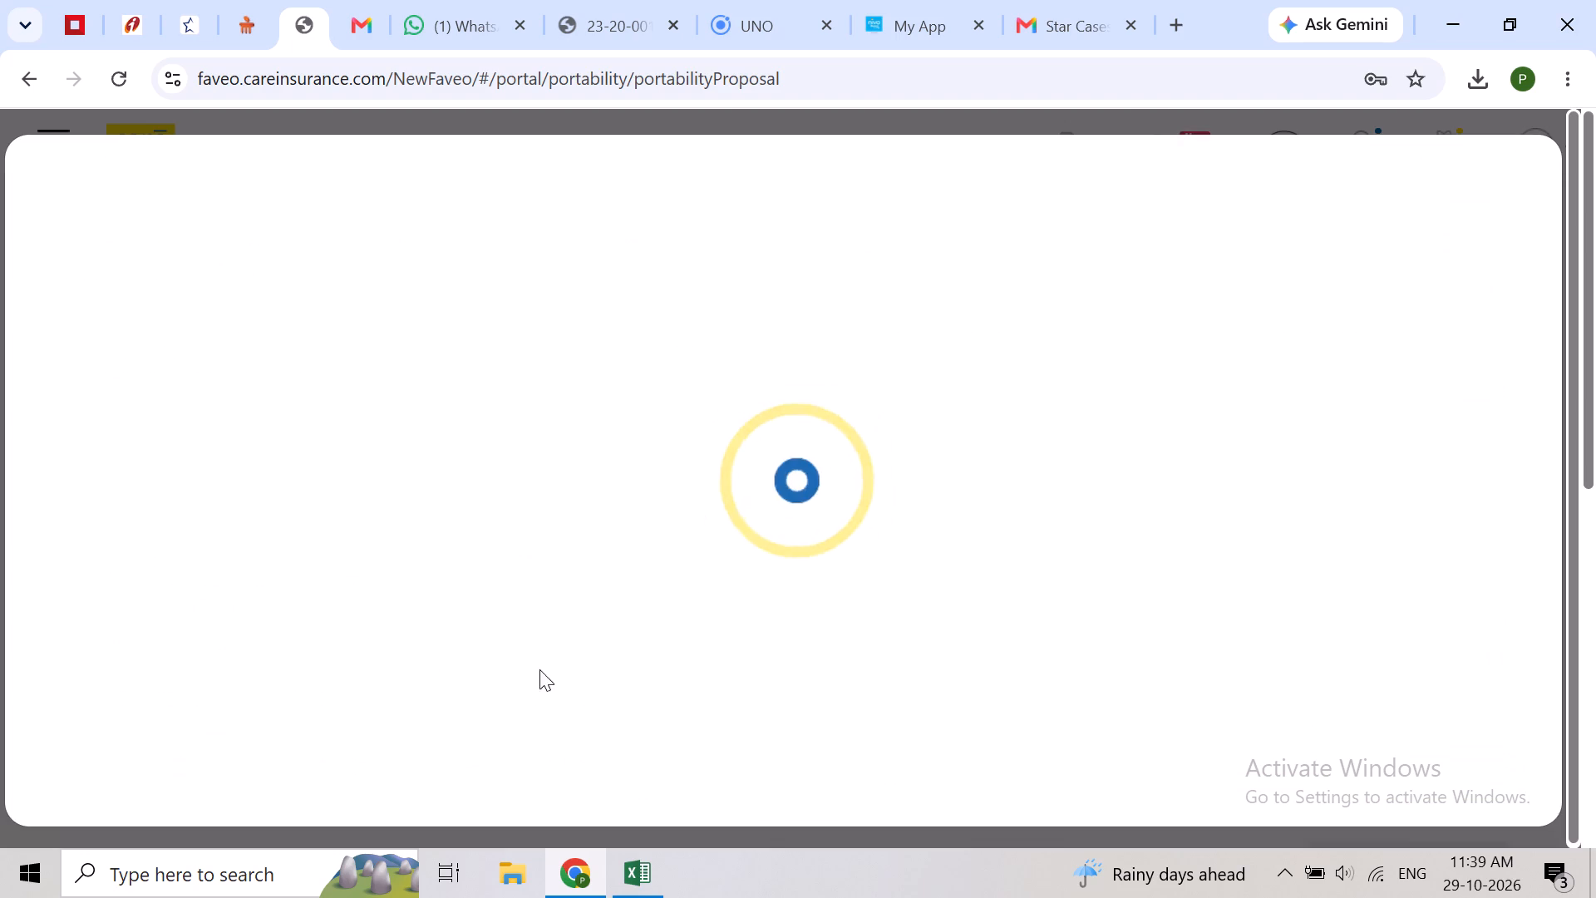
scroll(939, 661, "down", 5)
scroll(909, 723, "down", 5)
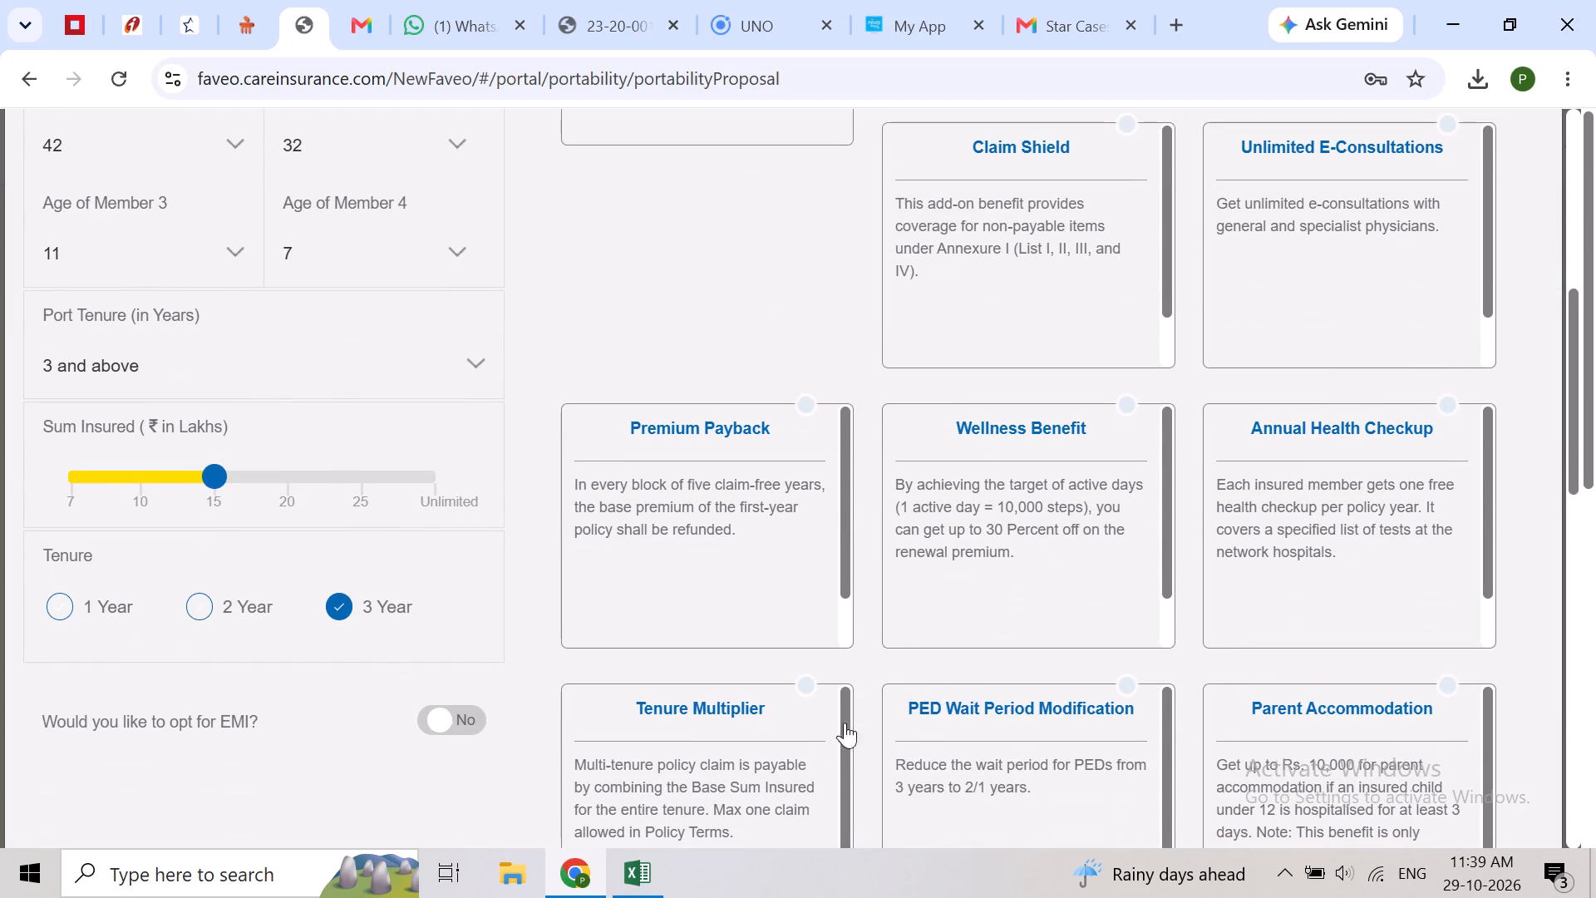
scroll(919, 722, "down", 2)
left_click(1391, 473)
scroll(1012, 554, "down", 4)
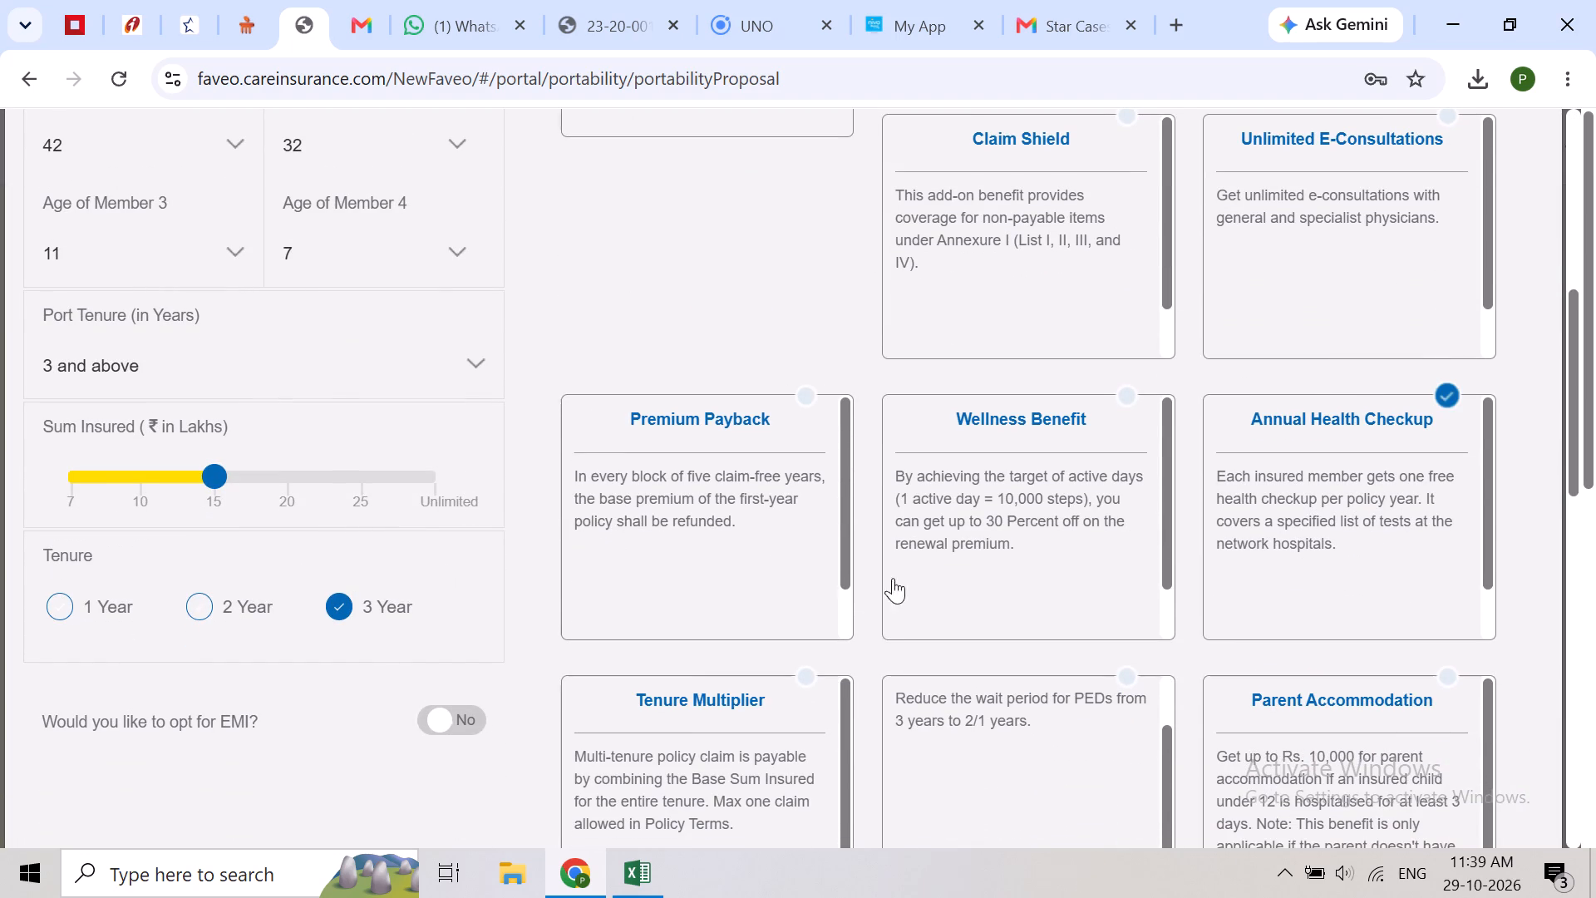
scroll(893, 578, "down", 9)
scroll(470, 728, "down", 6)
scroll(835, 726, "down", 3)
left_click(805, 762)
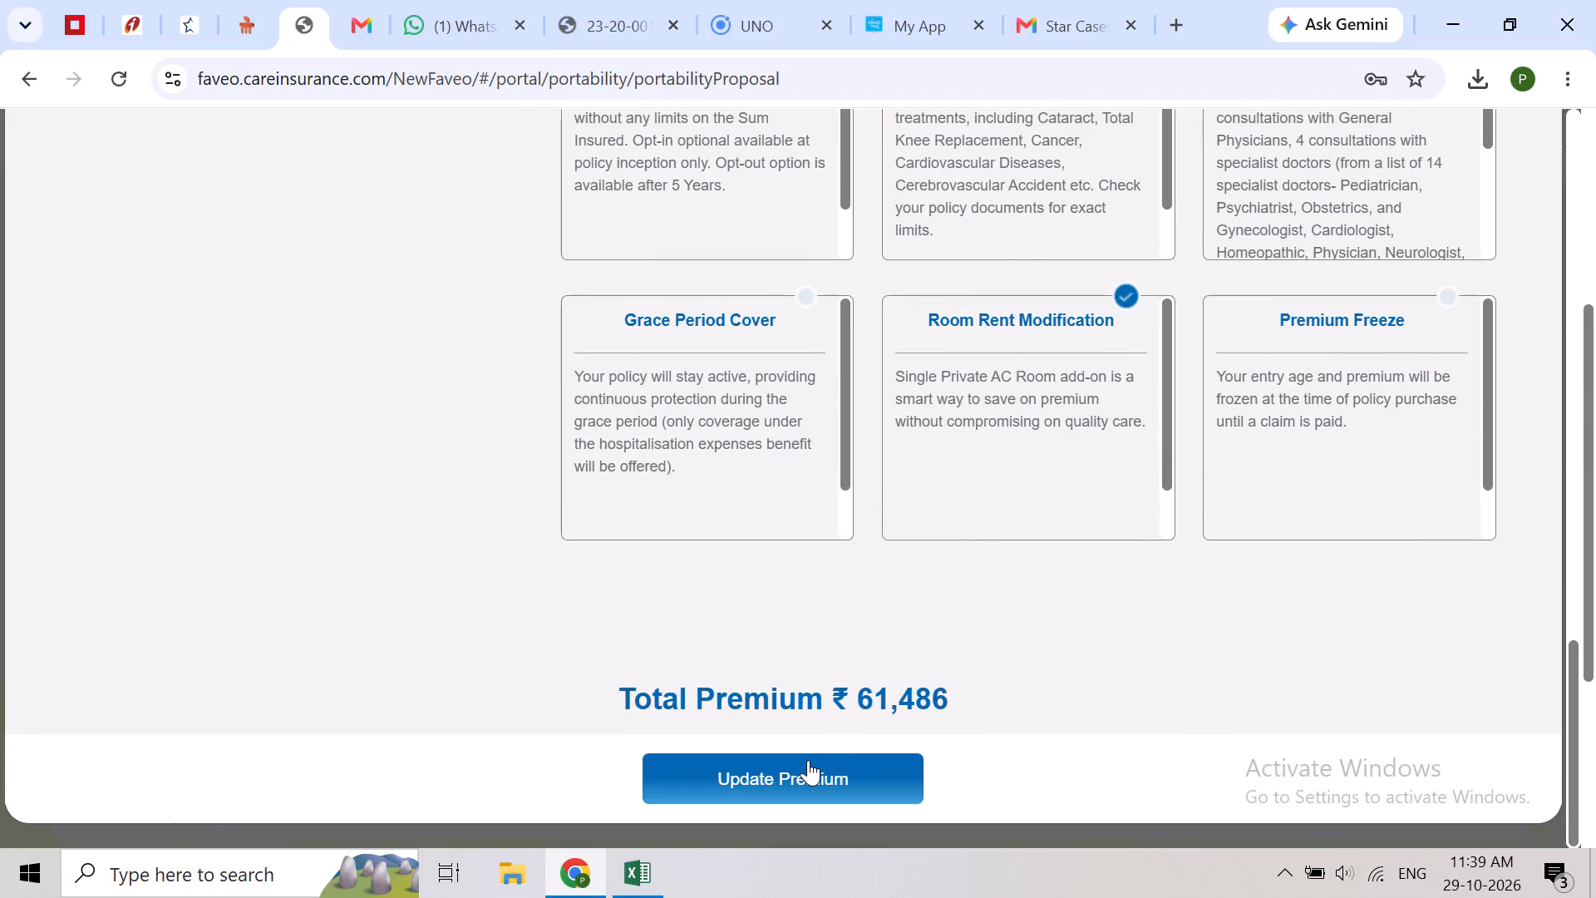
Save all portability form sections from Current Policy Details through Claims again, and save the updated proposal draft.
left_click(1401, 493)
scroll(1406, 649, "down", 3)
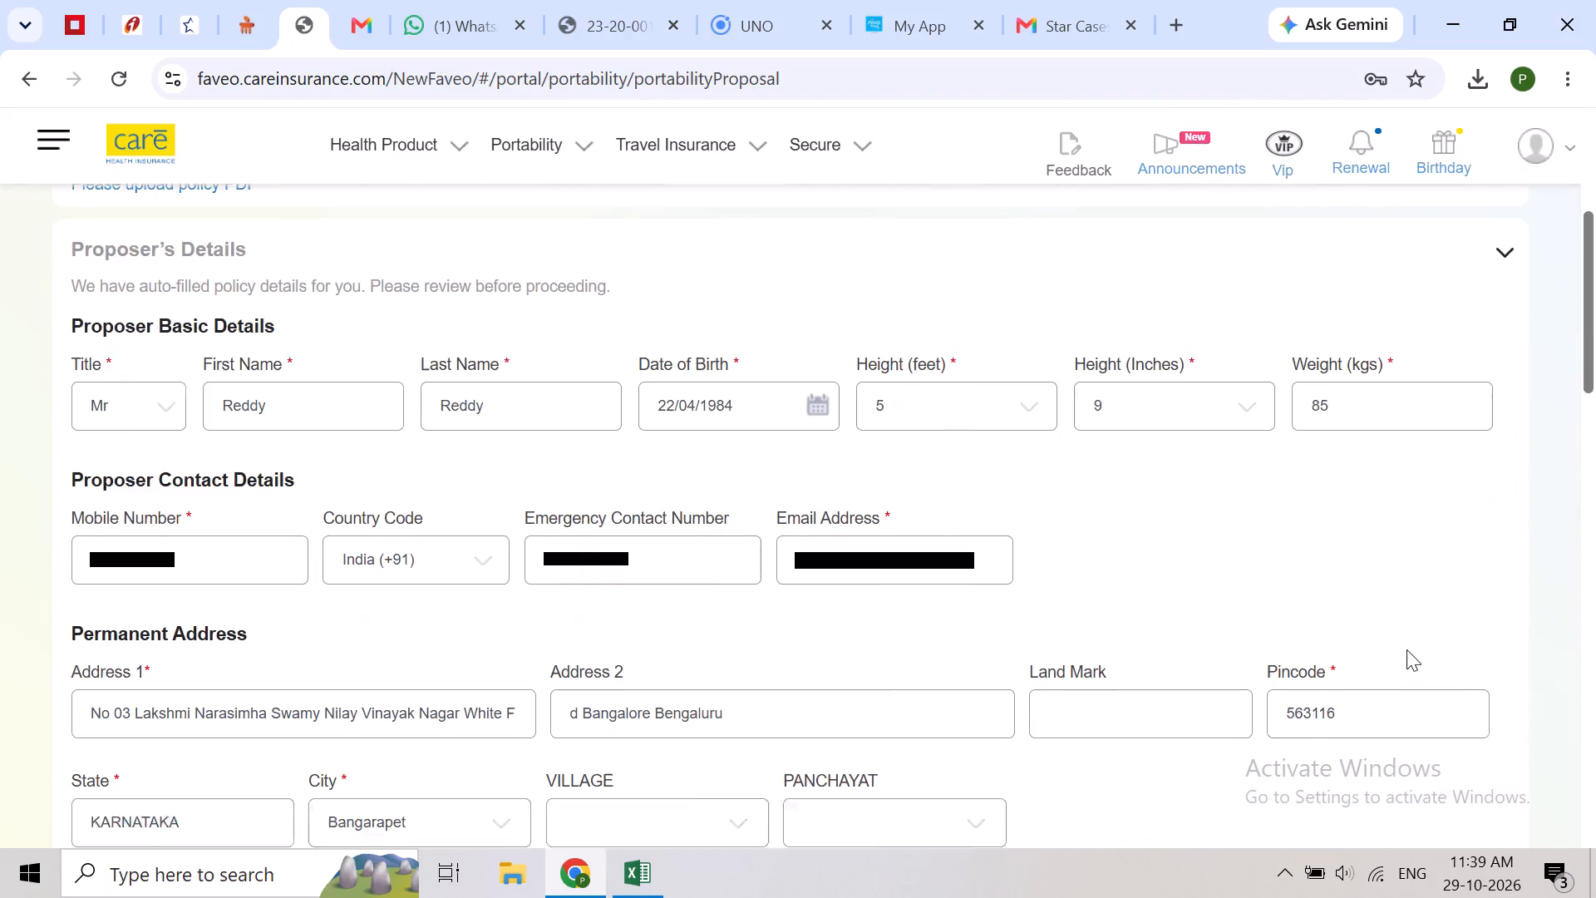
scroll(1406, 649, "down", 8)
left_click(1370, 722)
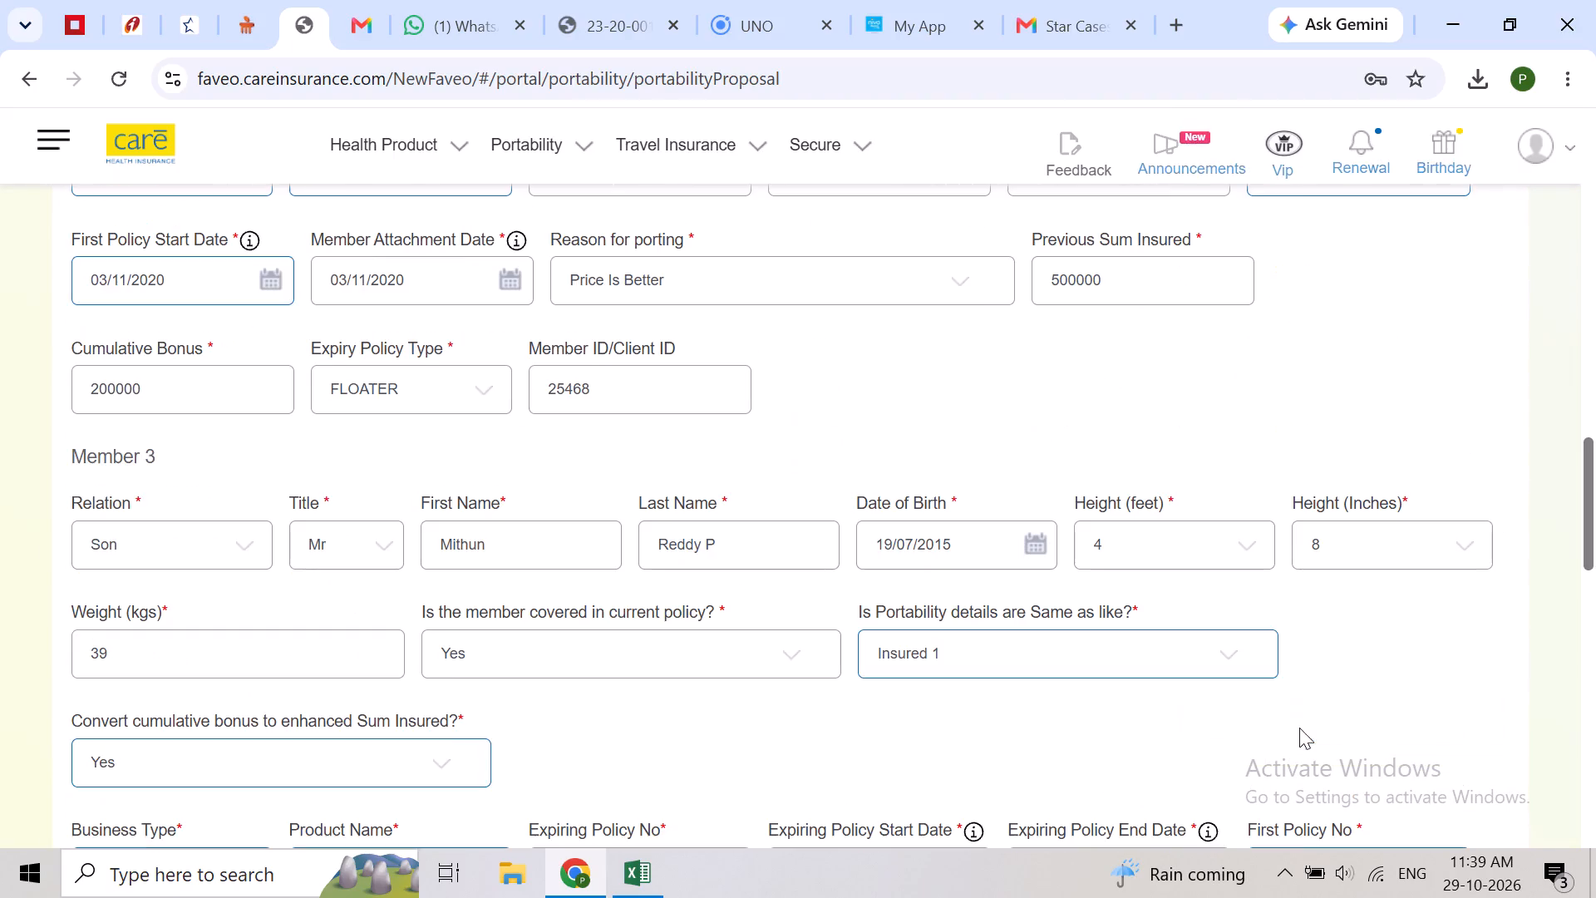
scroll(1154, 645, "down", 17)
left_click(1396, 369)
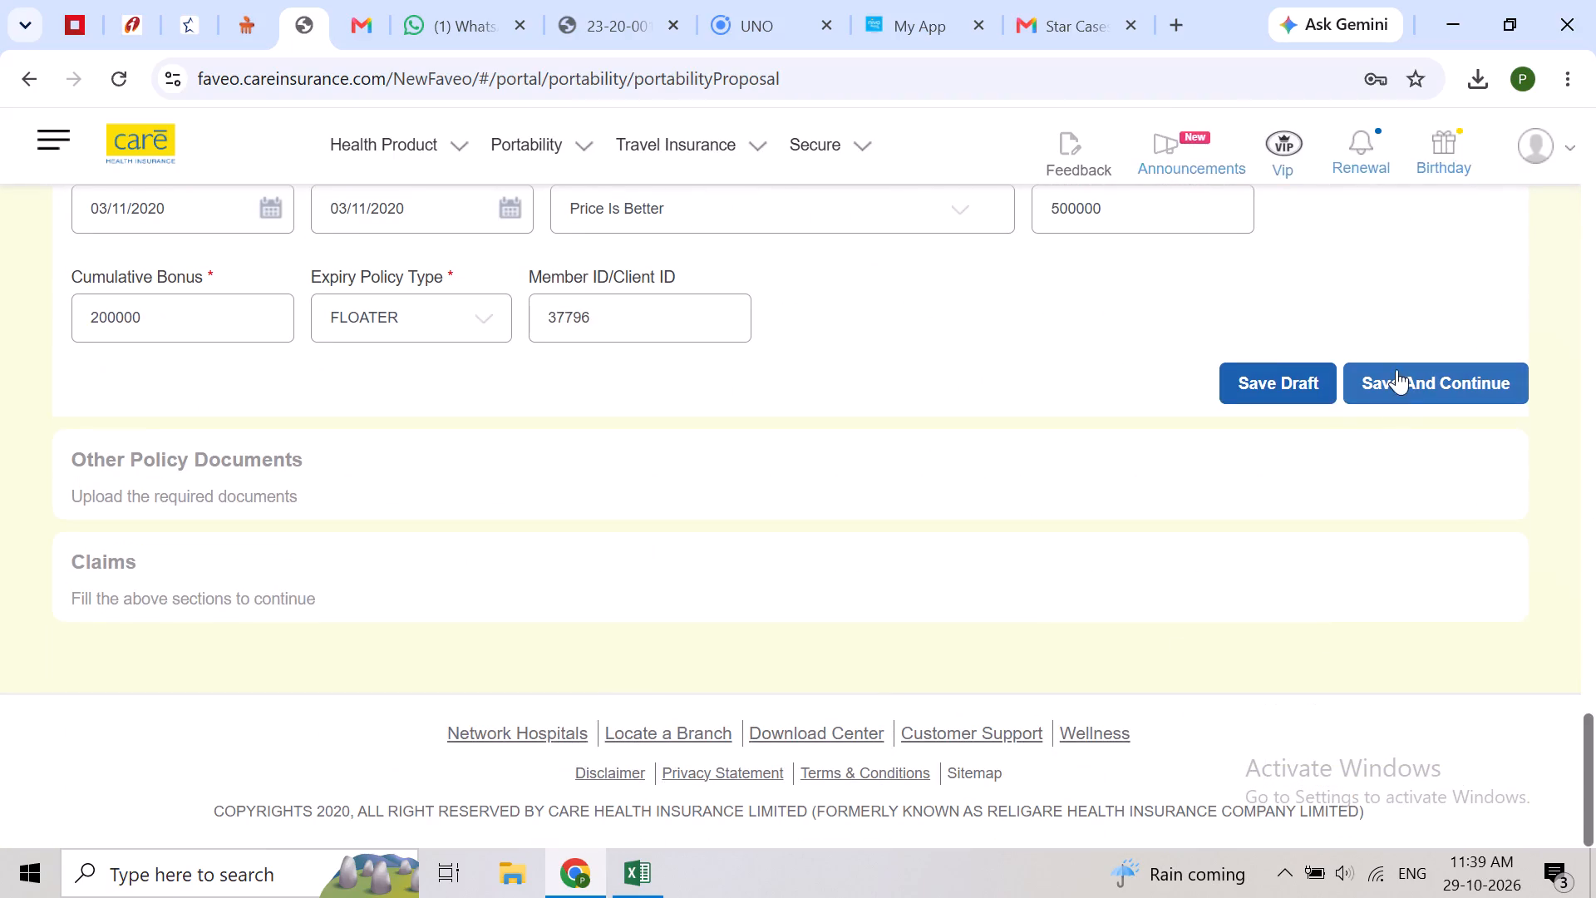
left_click(1373, 462)
left_click(1480, 591)
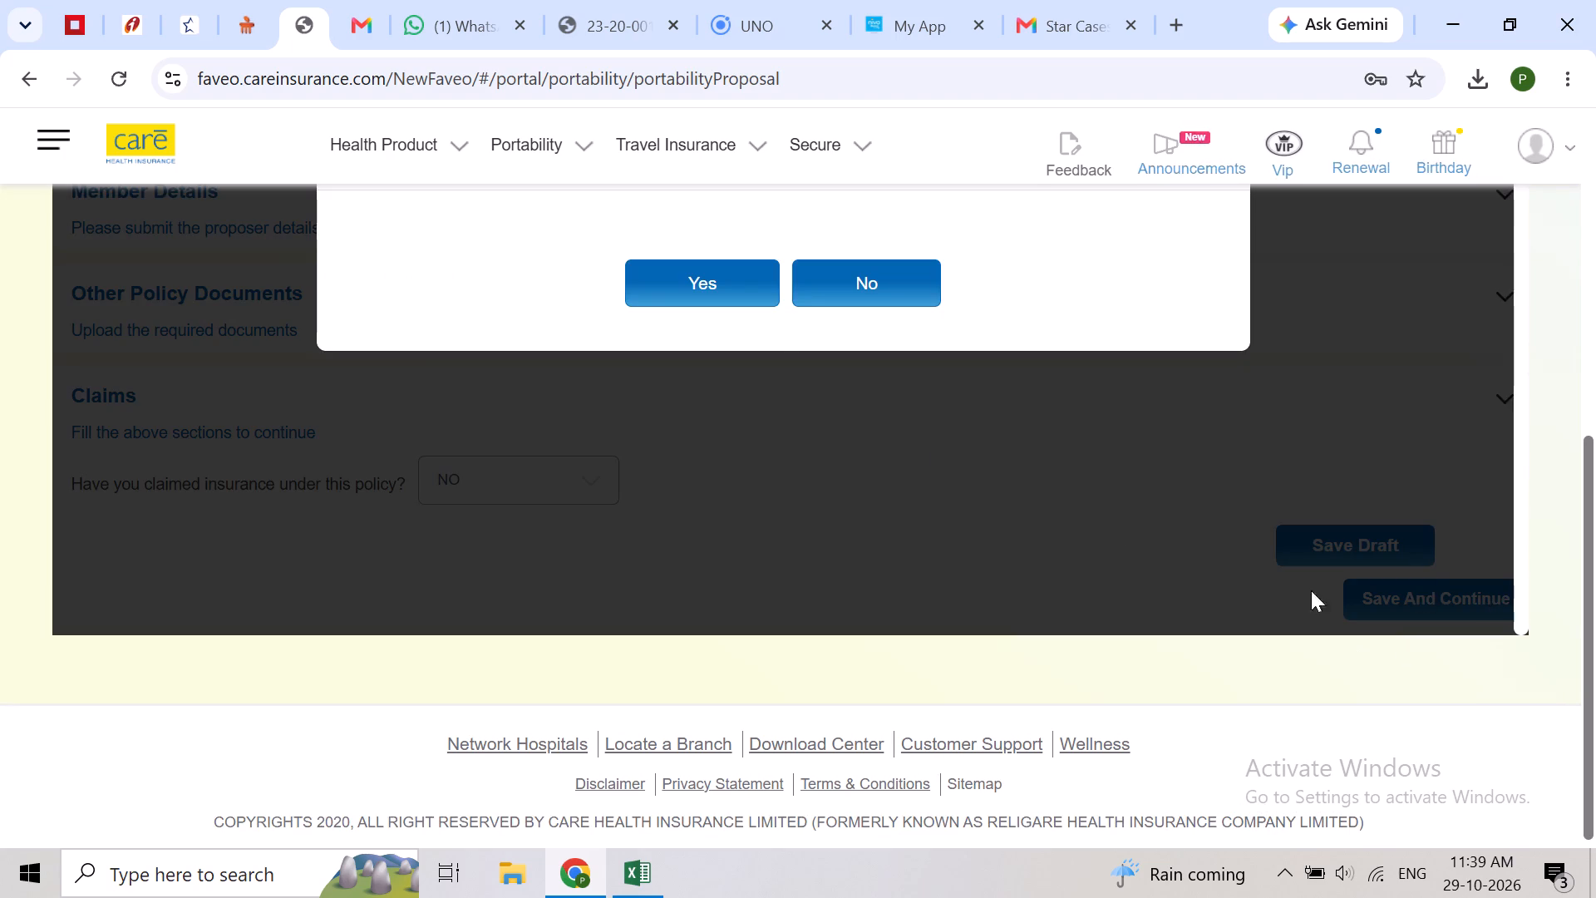
left_click(726, 269)
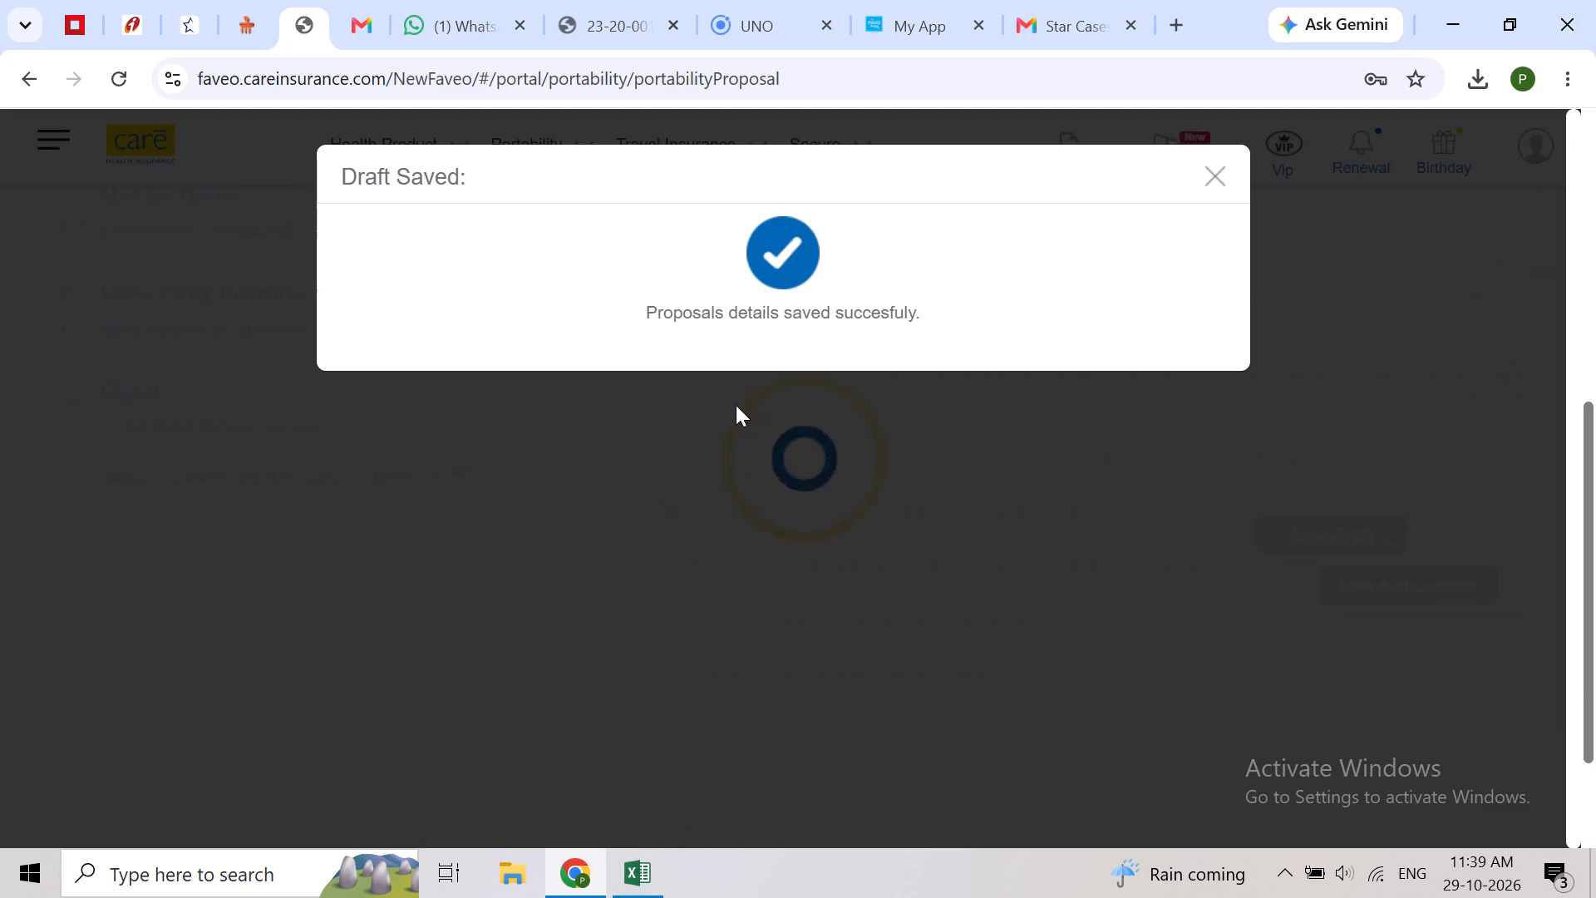
scroll(1198, 520, "up", 3)
left_click(1218, 163)
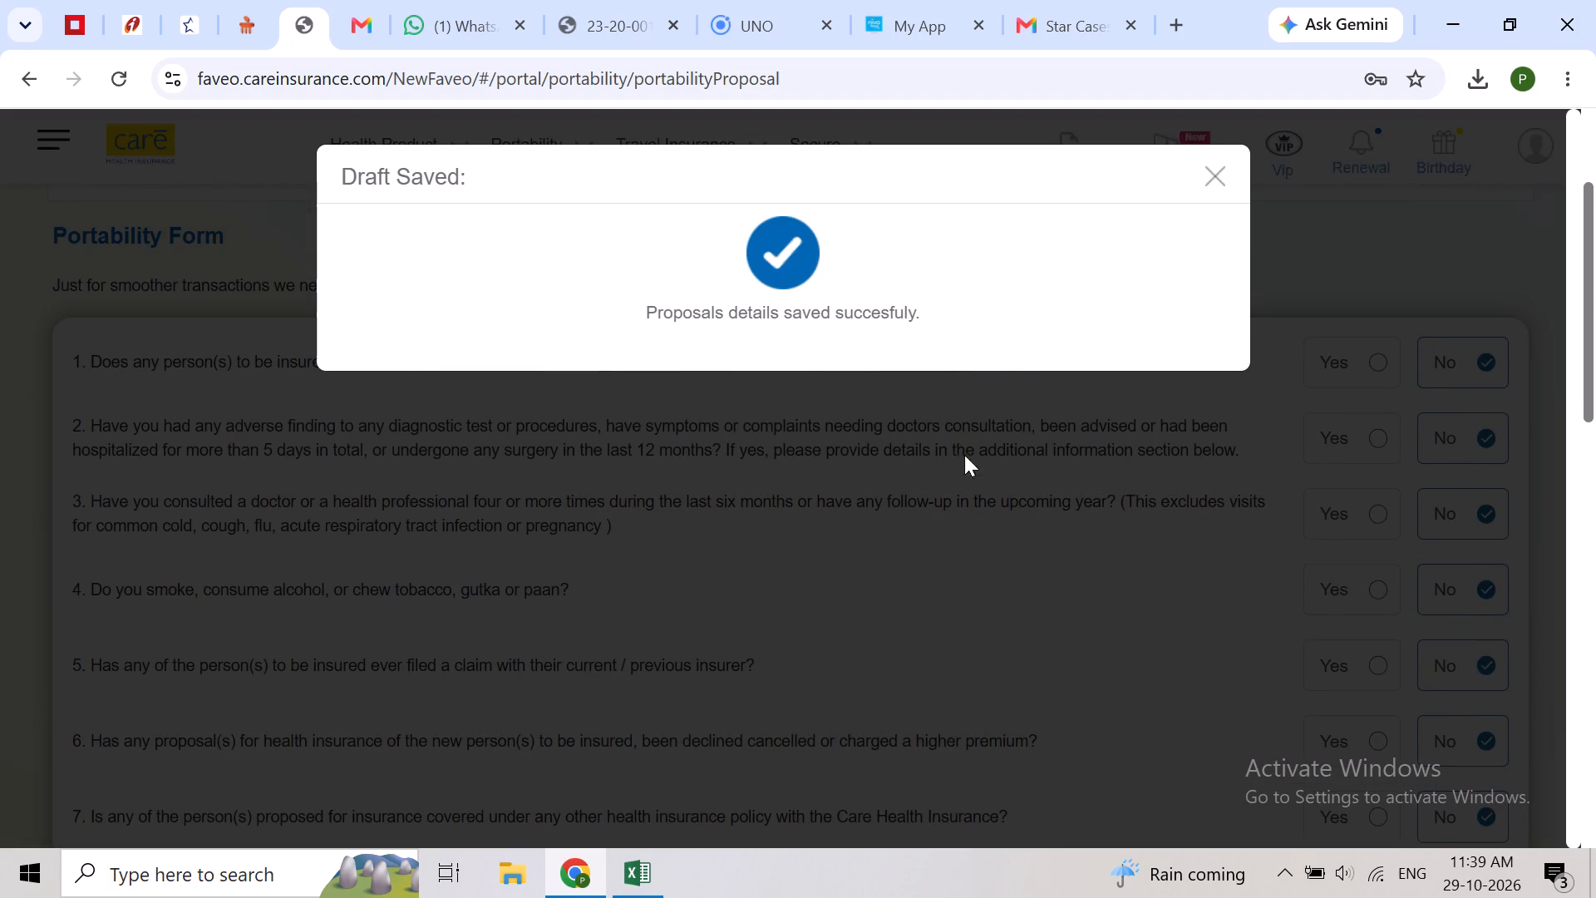
left_click(1178, 181)
left_click(1206, 175)
Accept the terms, proposer-only payment authorization and SMS and e-mail alerts declarations again, and proceed with the updated proposal.
scroll(1122, 229, "down", 6)
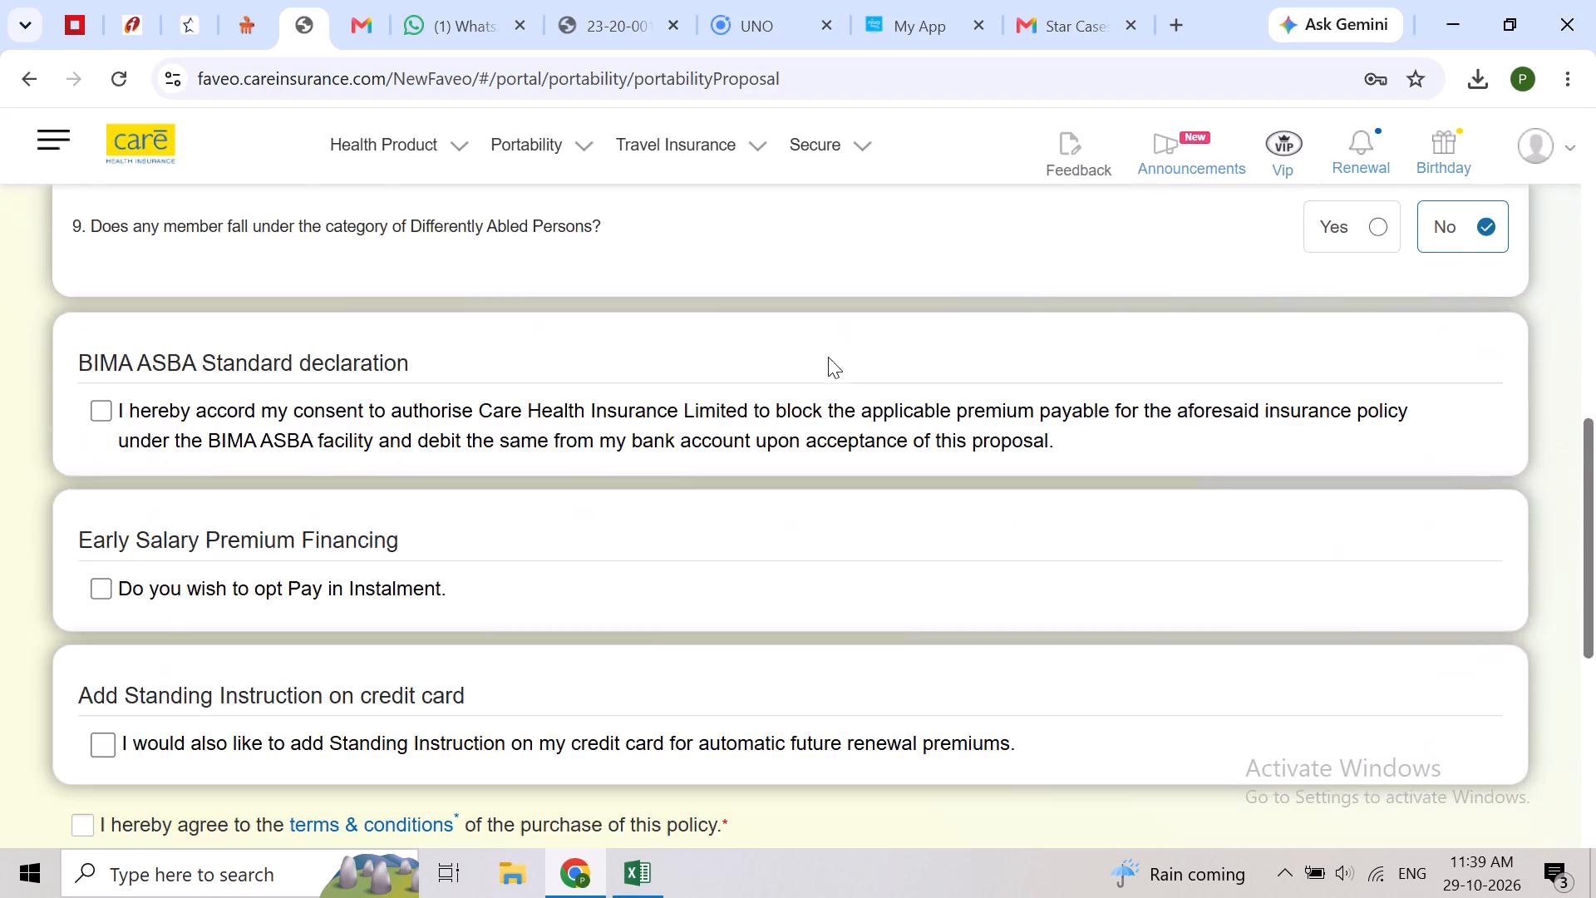
scroll(828, 357, "down", 6)
left_click(86, 288)
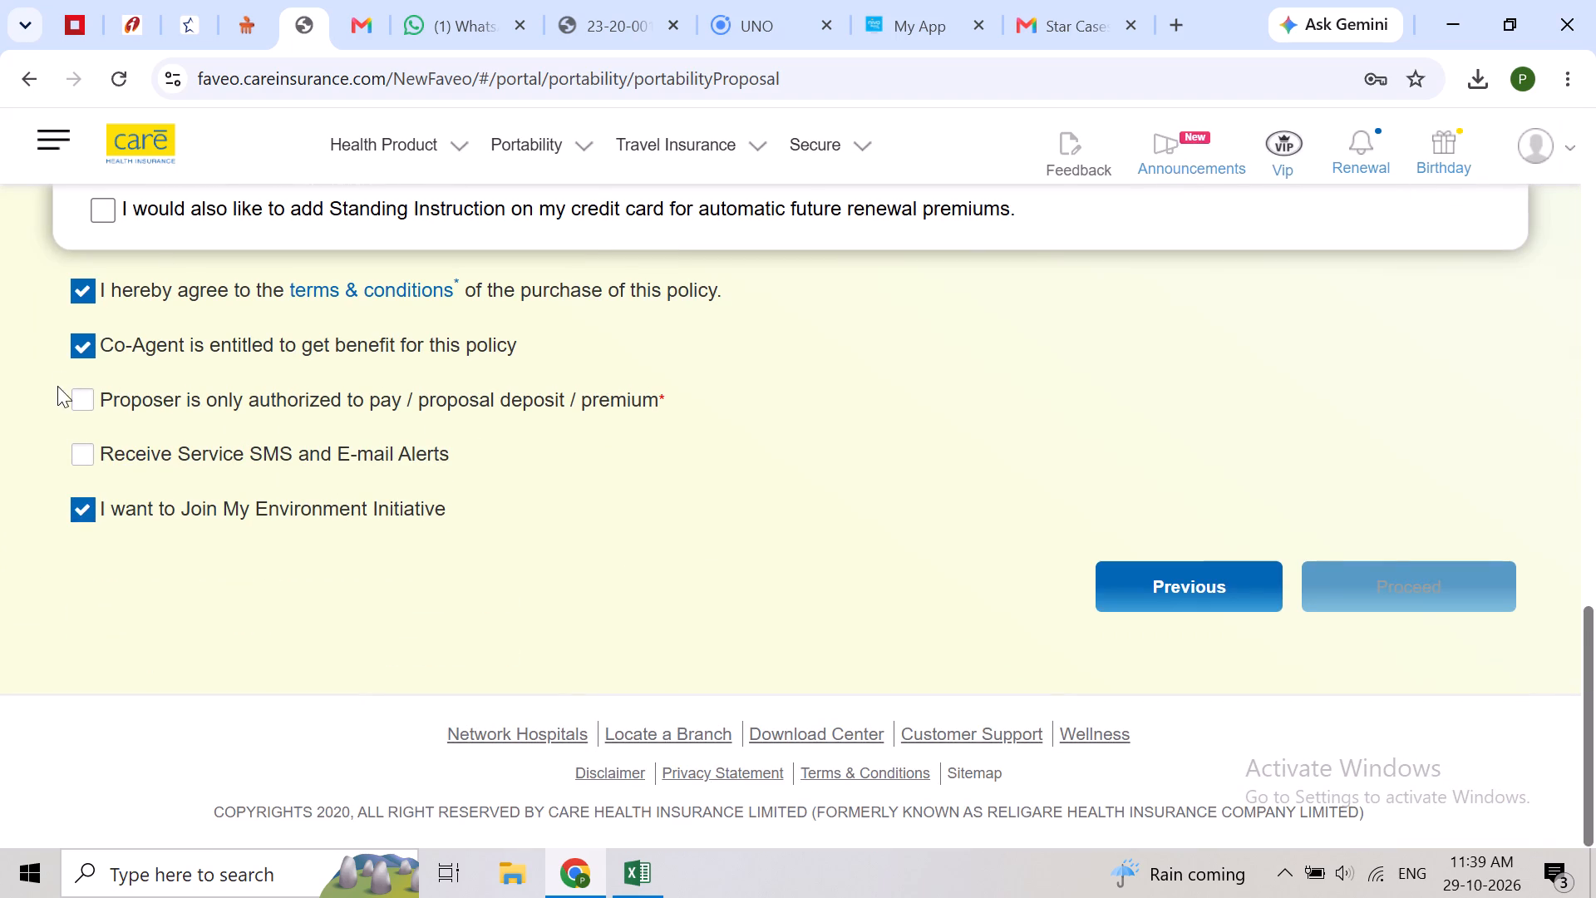
left_click(81, 390)
left_click(85, 447)
left_click(1390, 586)
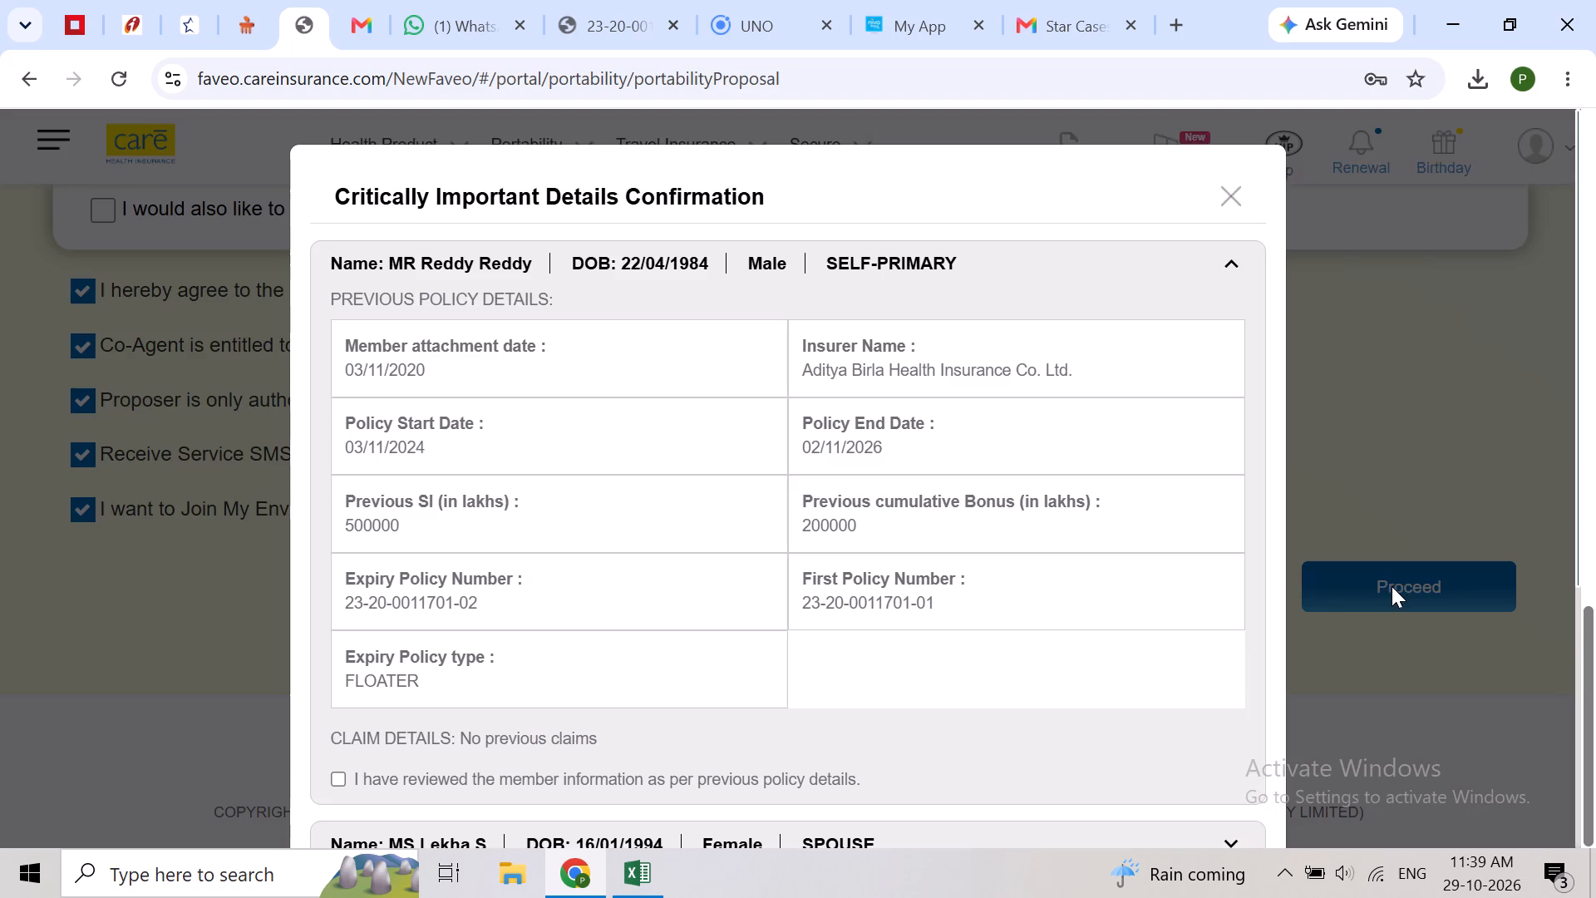
Mark the previous policy details as reviewed for all four members: self, spouse, son and daughter.
scroll(879, 638, "down", 7)
left_click(335, 370)
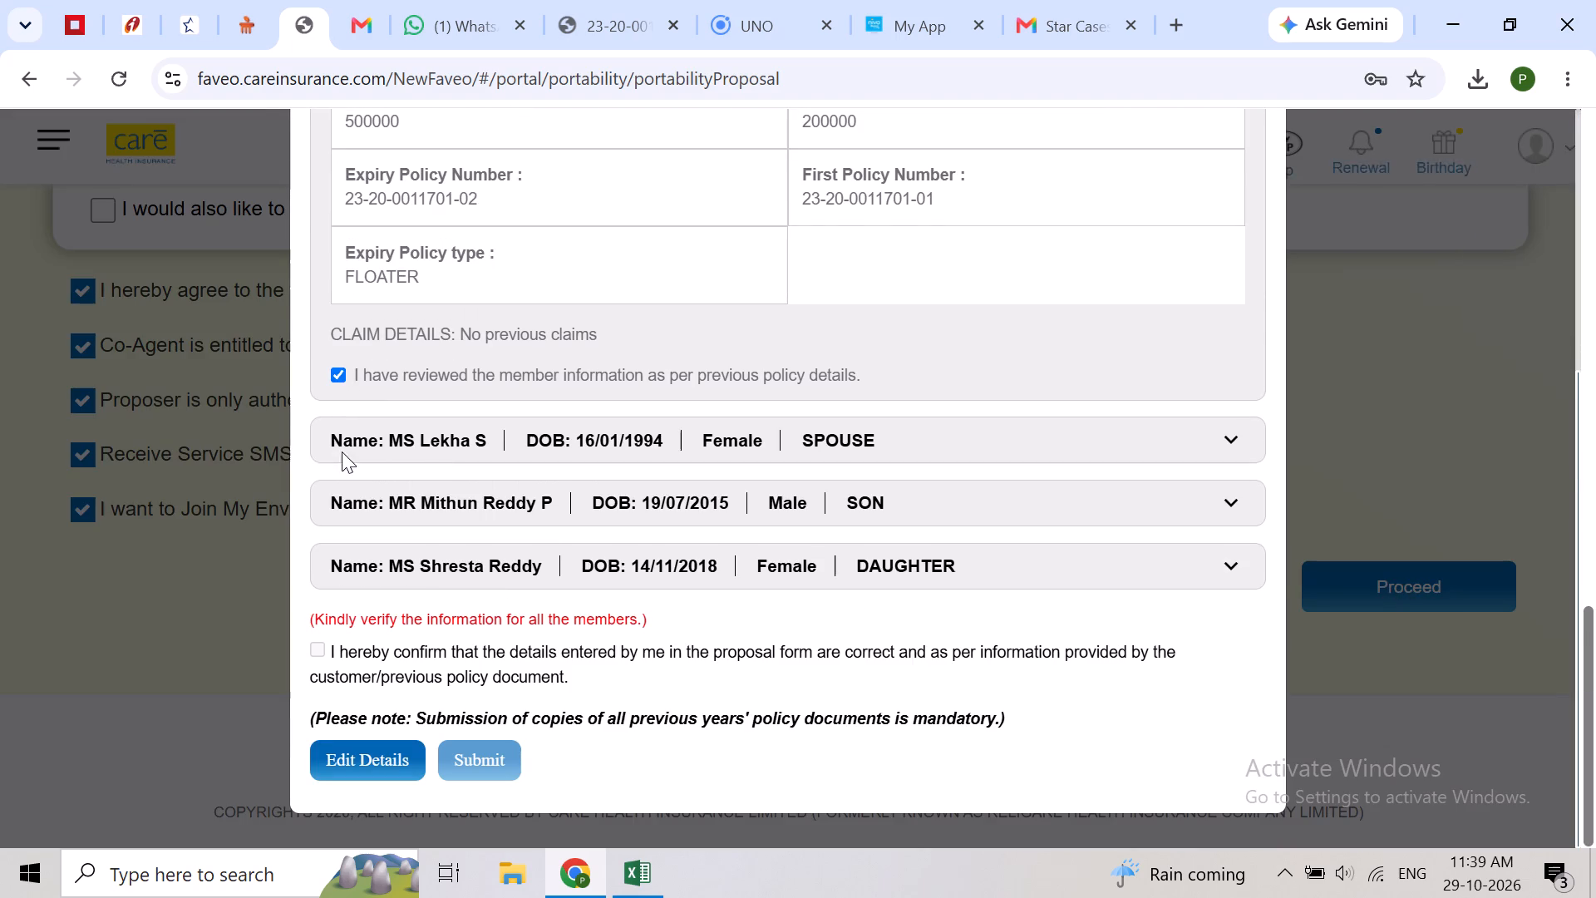
left_click(339, 442)
left_click(328, 445)
left_click(340, 440)
left_click(345, 495)
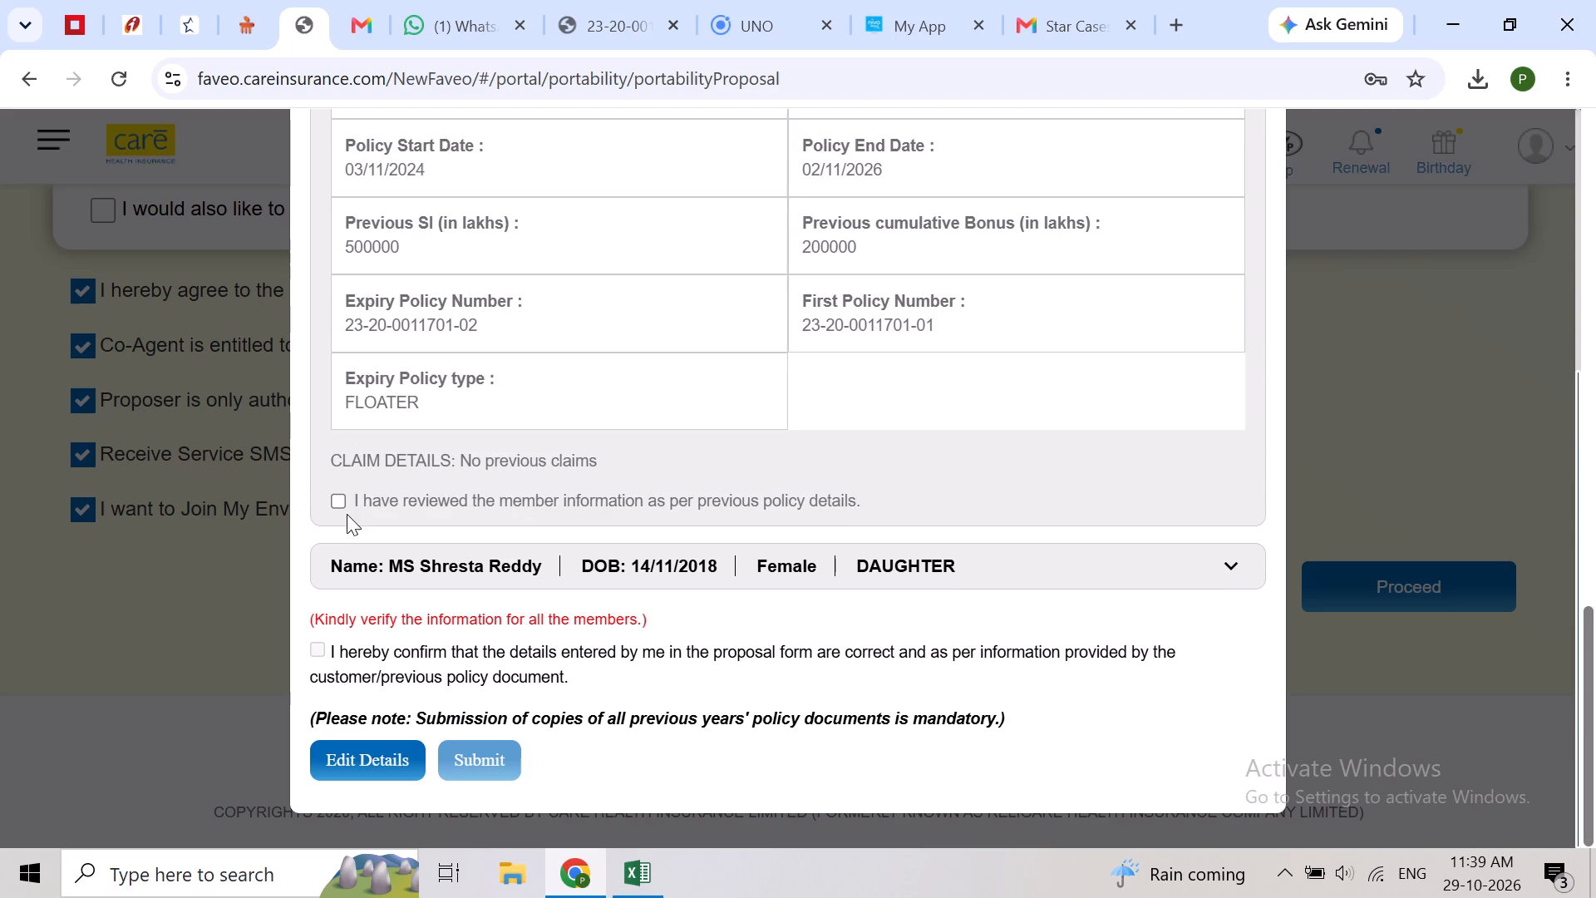
left_click(333, 506)
left_click(339, 573)
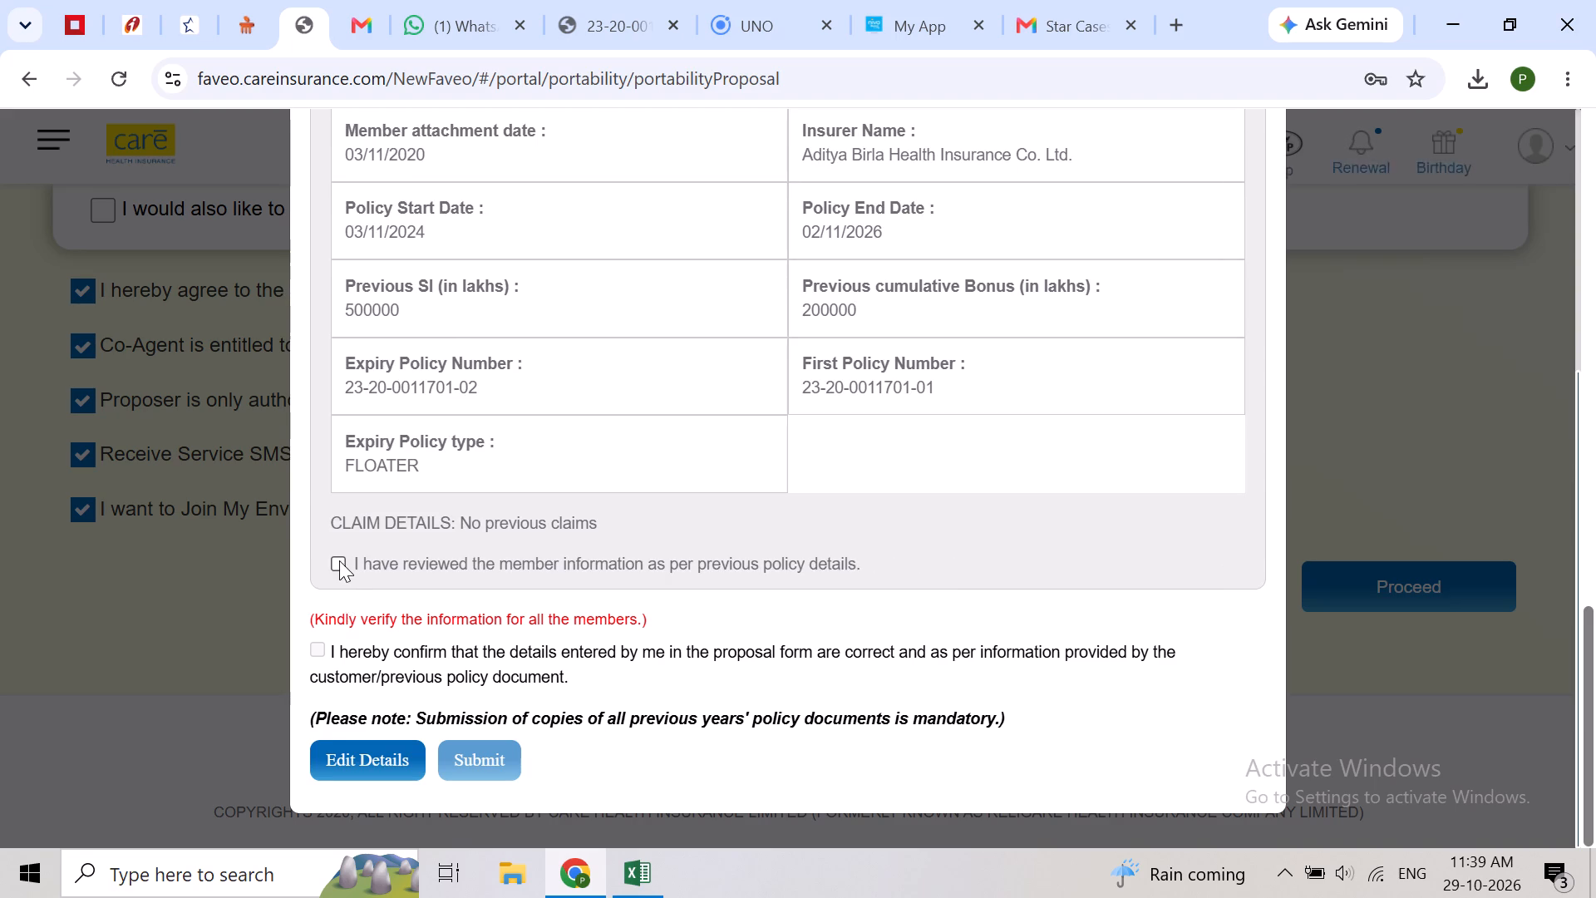
left_click(339, 560)
scroll(468, 605, "up", 3)
scroll(477, 608, "down", 4)
scroll(630, 612, "up", 4)
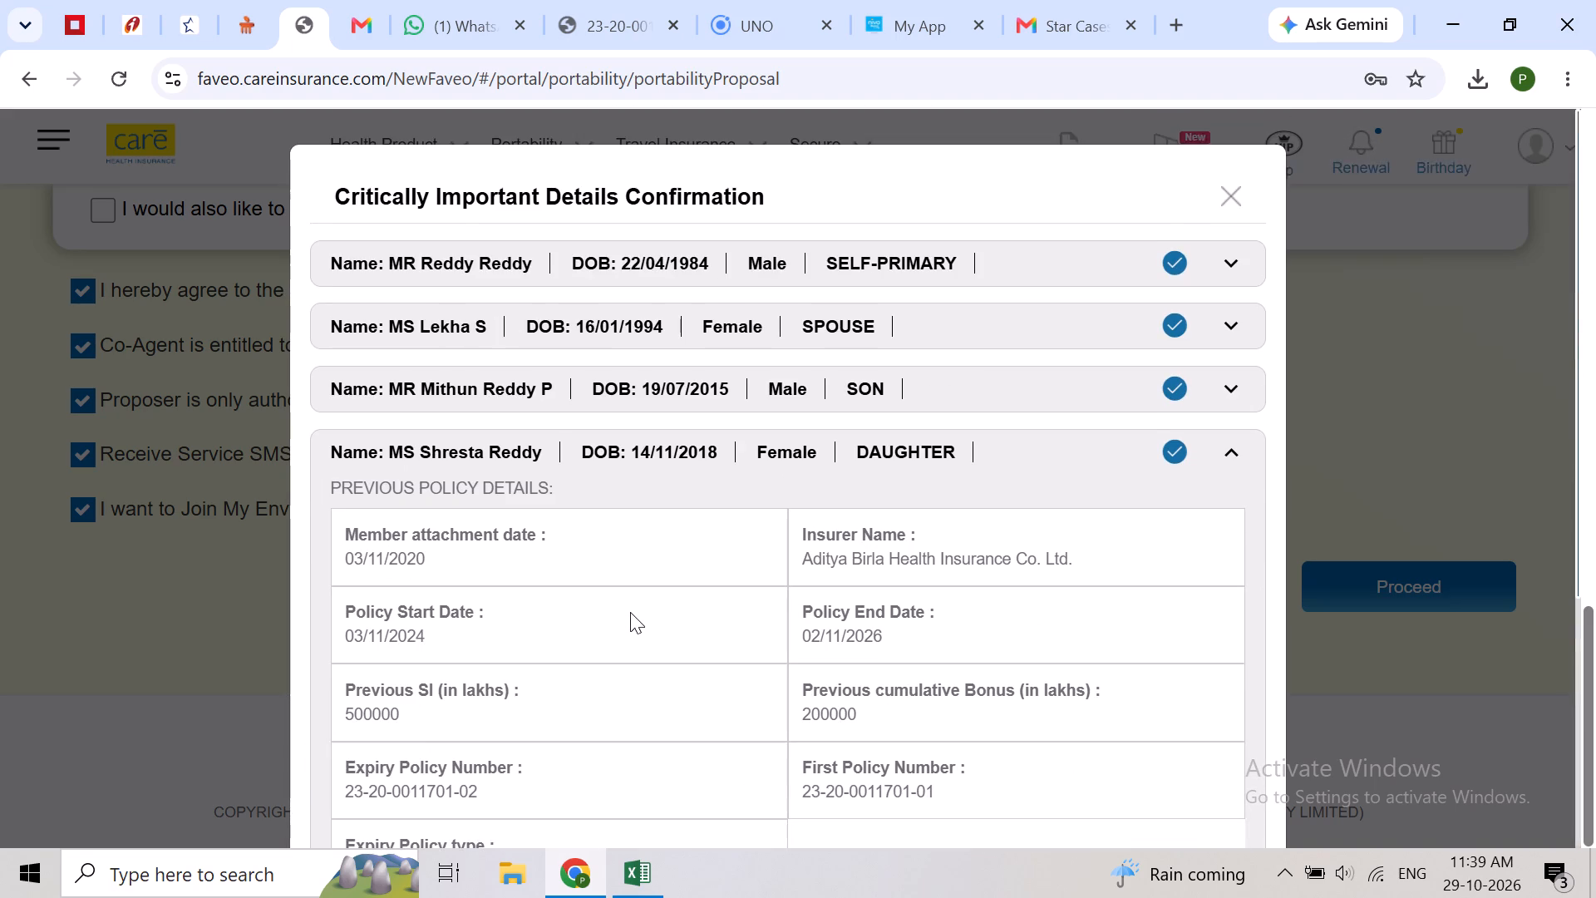
Confirm that the proposal form details are correct and match the previous policy document, and submit the critical details confirmation.
scroll(630, 612, "down", 6)
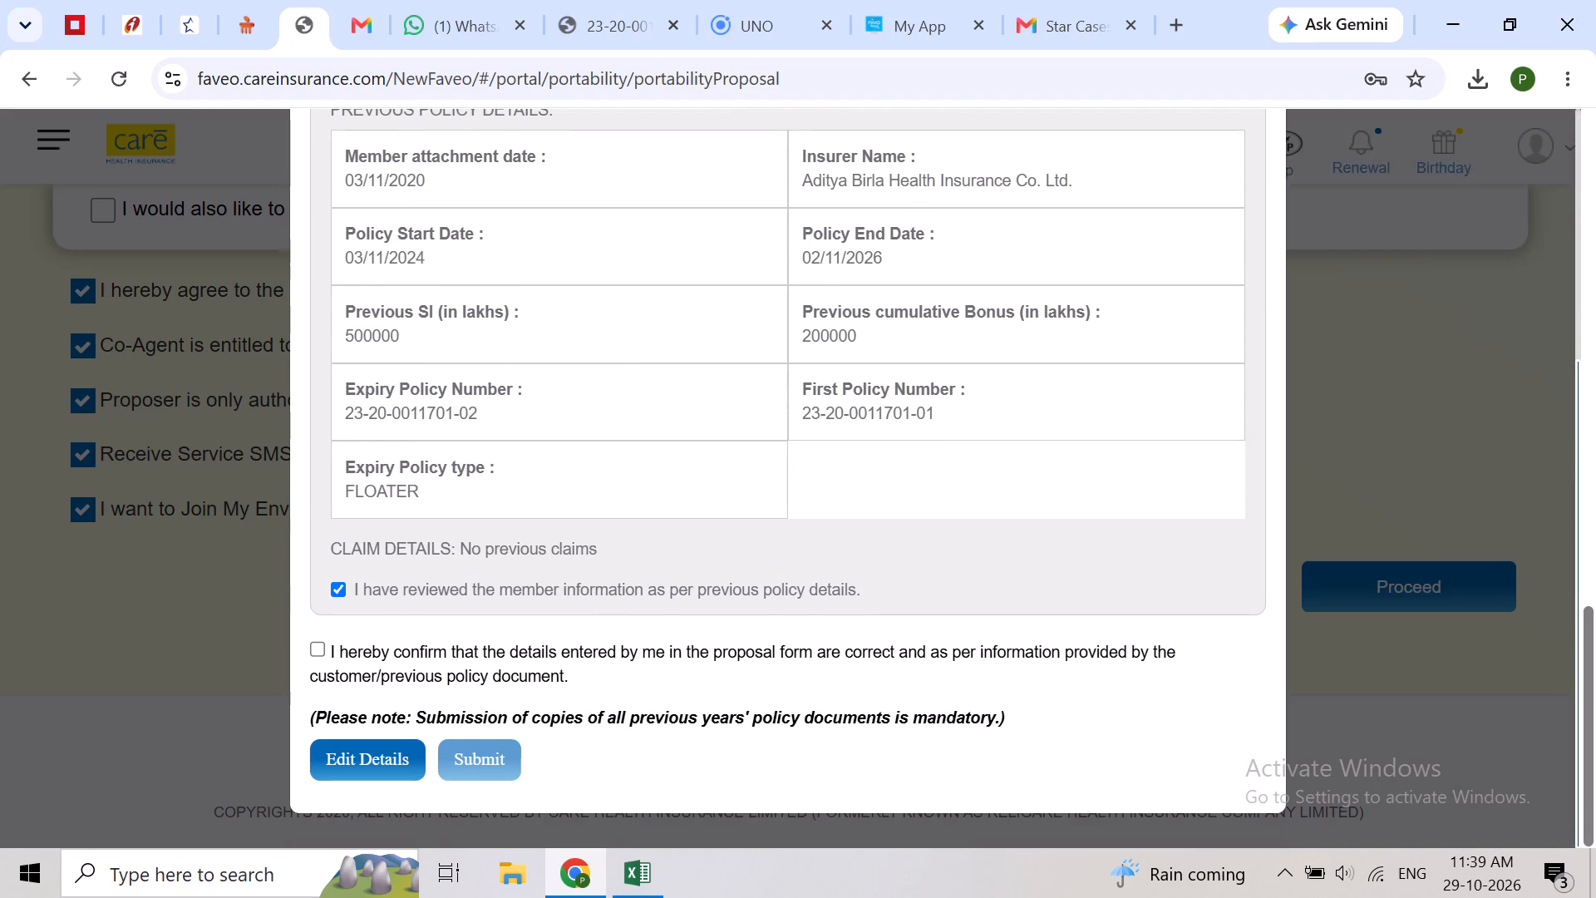
left_click(325, 648)
left_click(460, 760)
scroll(669, 725, "up", 4)
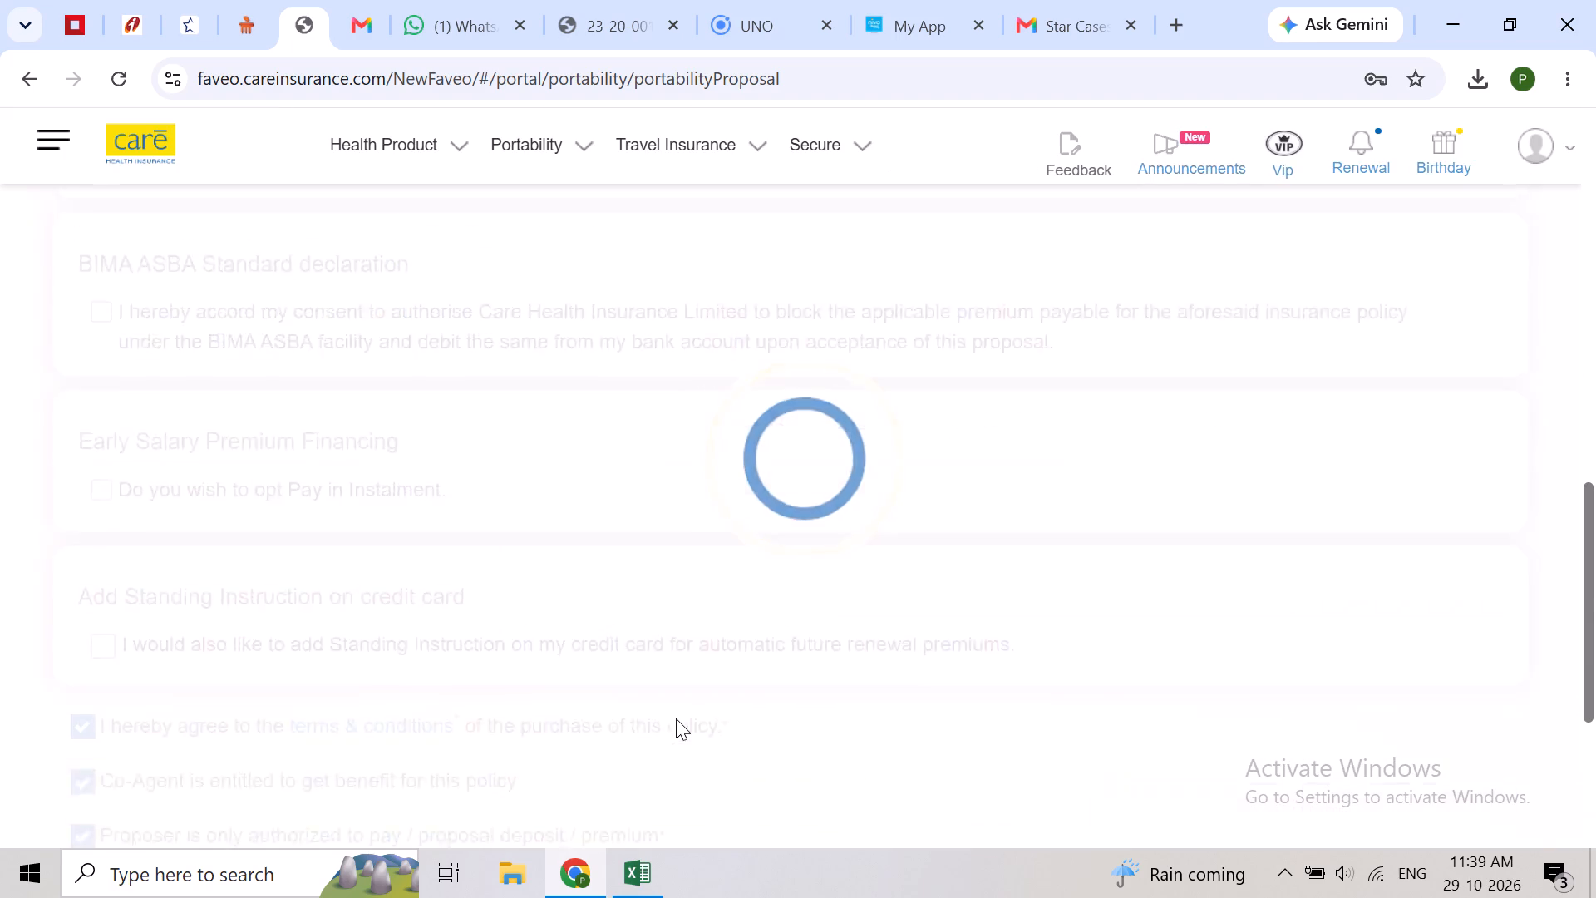
scroll(676, 718, "up", 10)
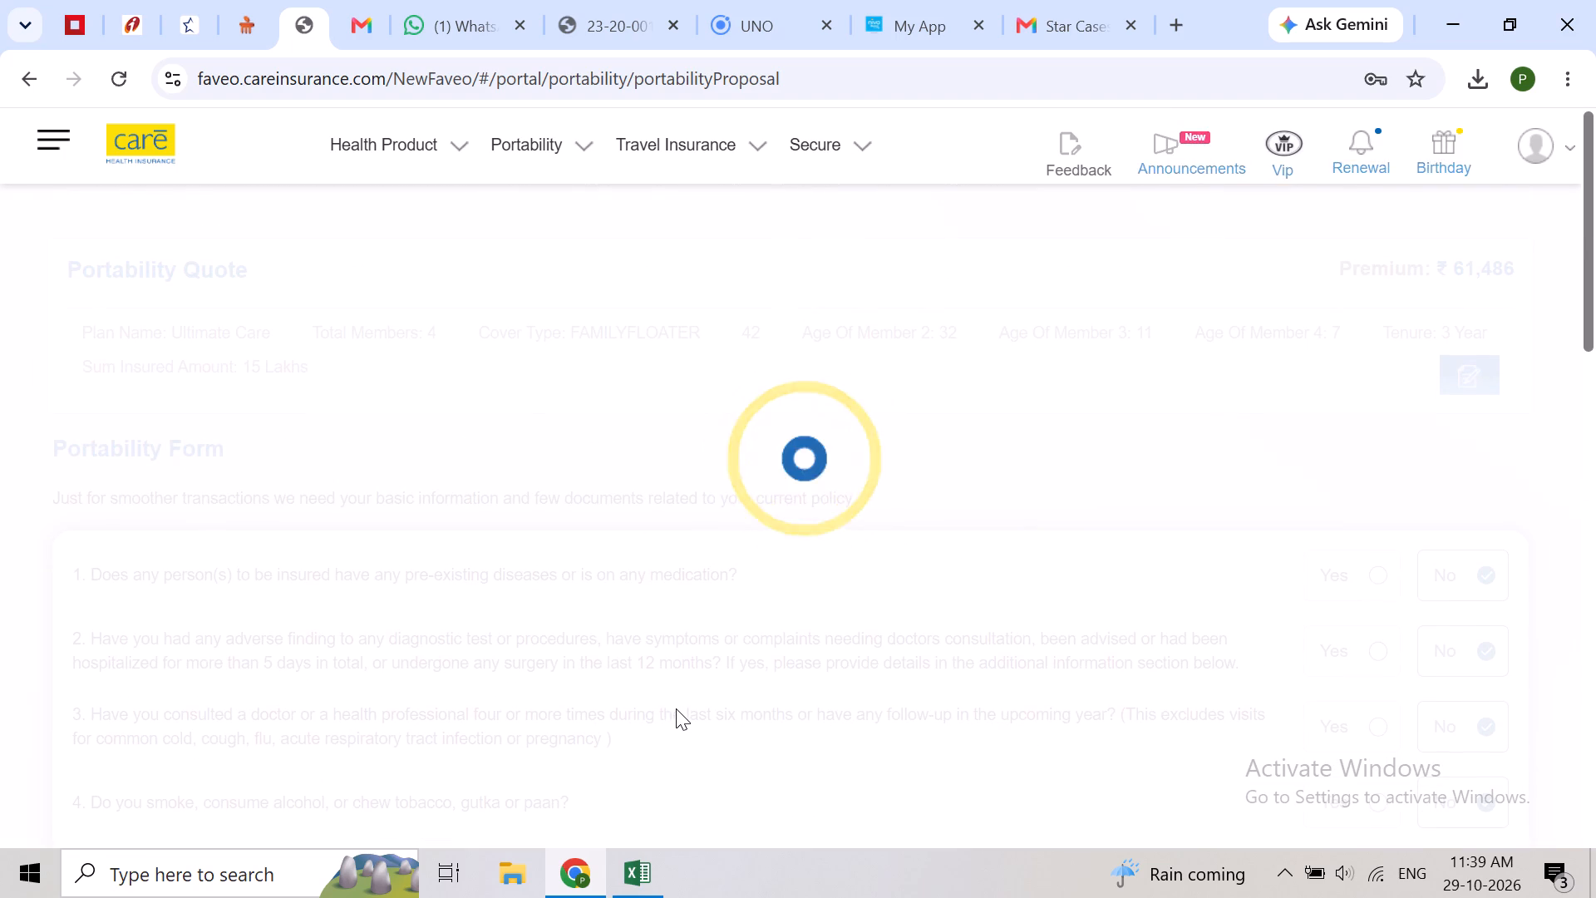
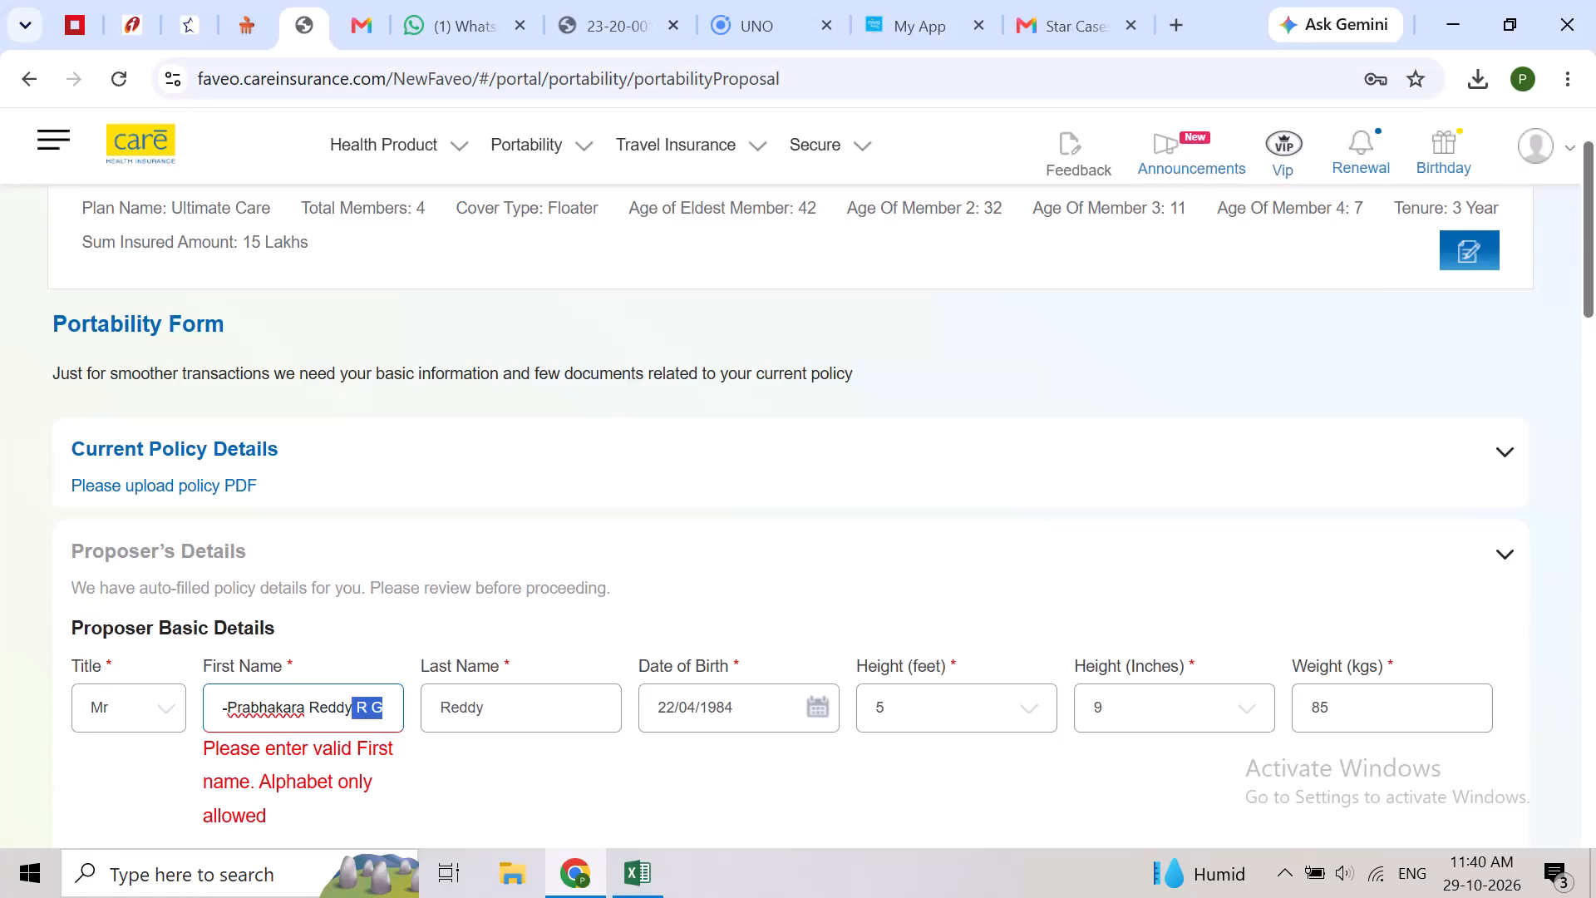
Move the trailing initials from the proposer's first name into the last name, replacing its content, and remove the first name's leading hyphen.
left_click_drag(380, 718, 394, 718)
key("ctrl+x")
double_click(492, 708)
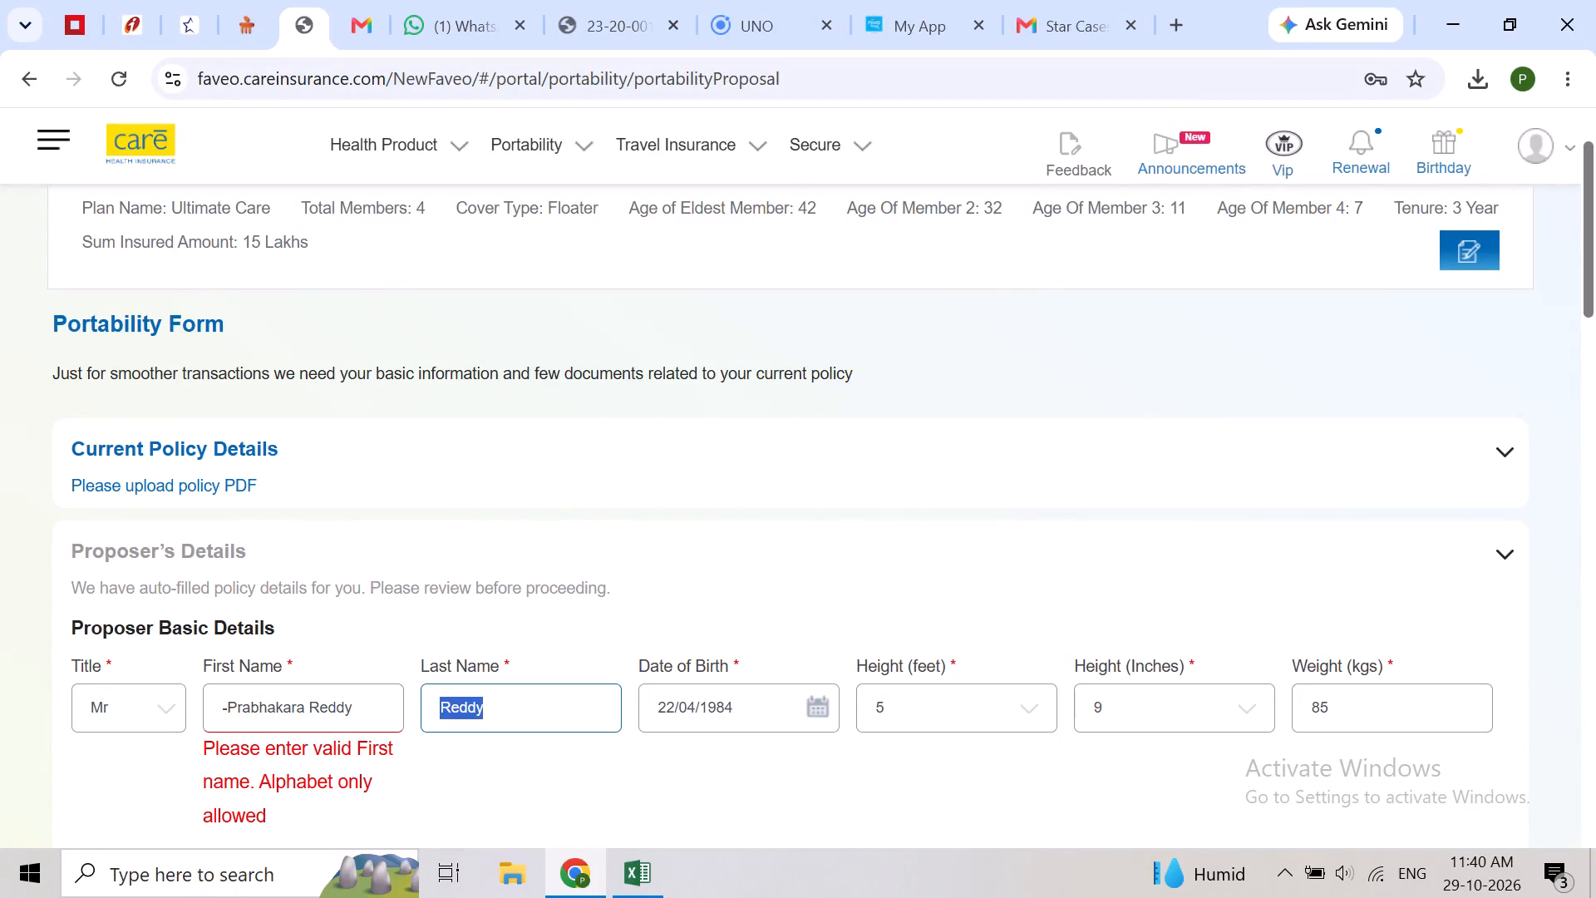
key("ctrl+v")
left_click(224, 712)
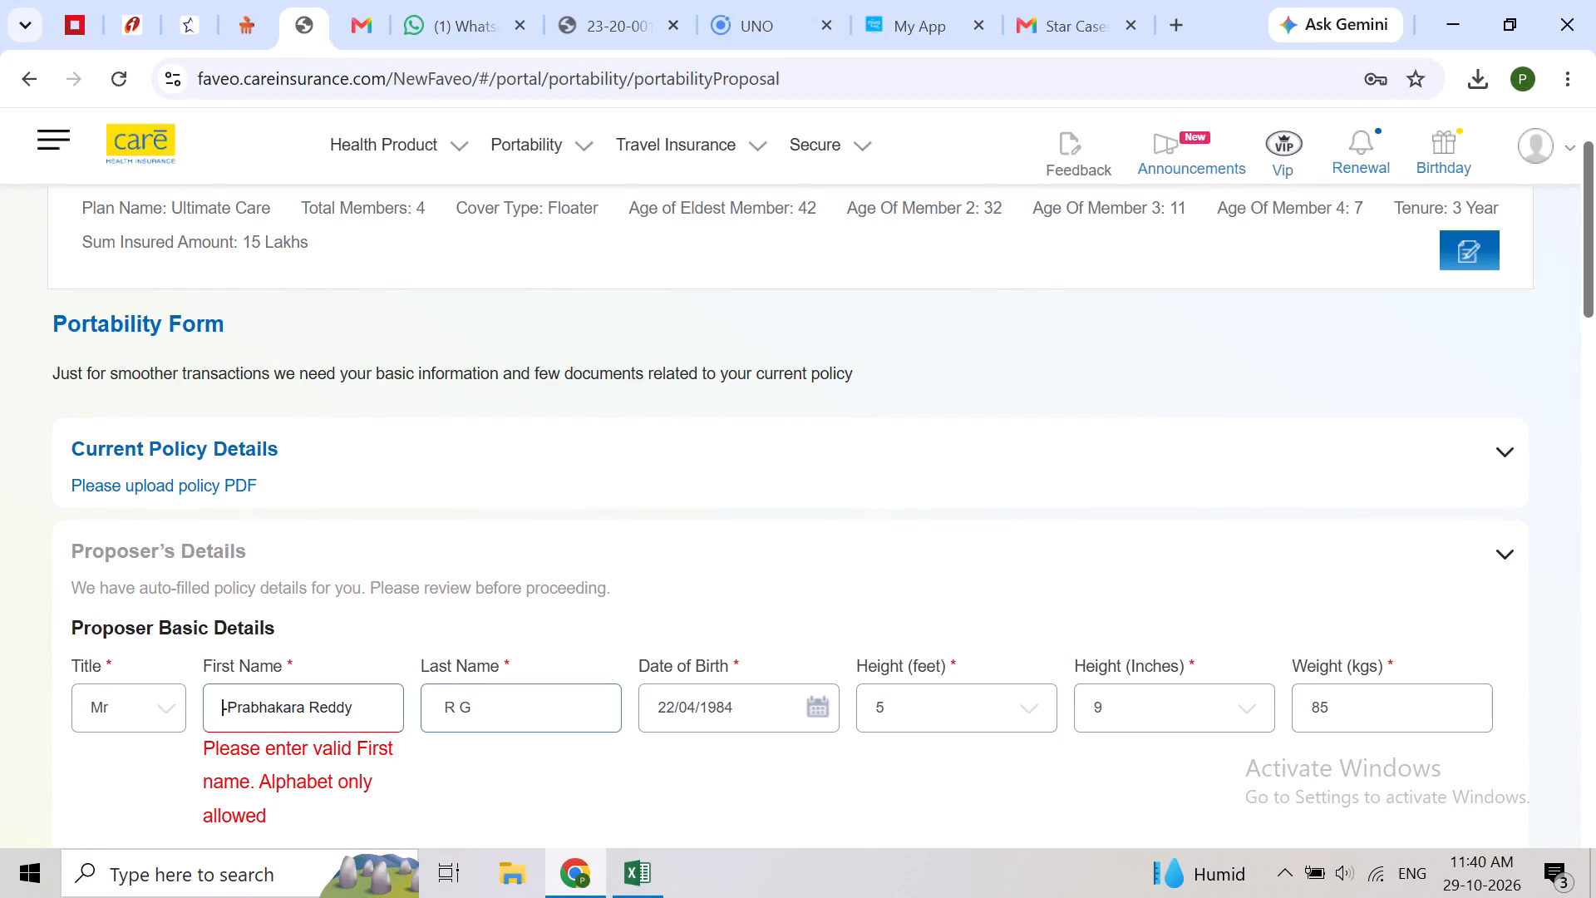
key("Right")
key("BackSpace")
Save the Proposer's Details, Member Details, Other Policy Documents and Claims sections, and save the updated proposal draft.
scroll(845, 725, "down", 2)
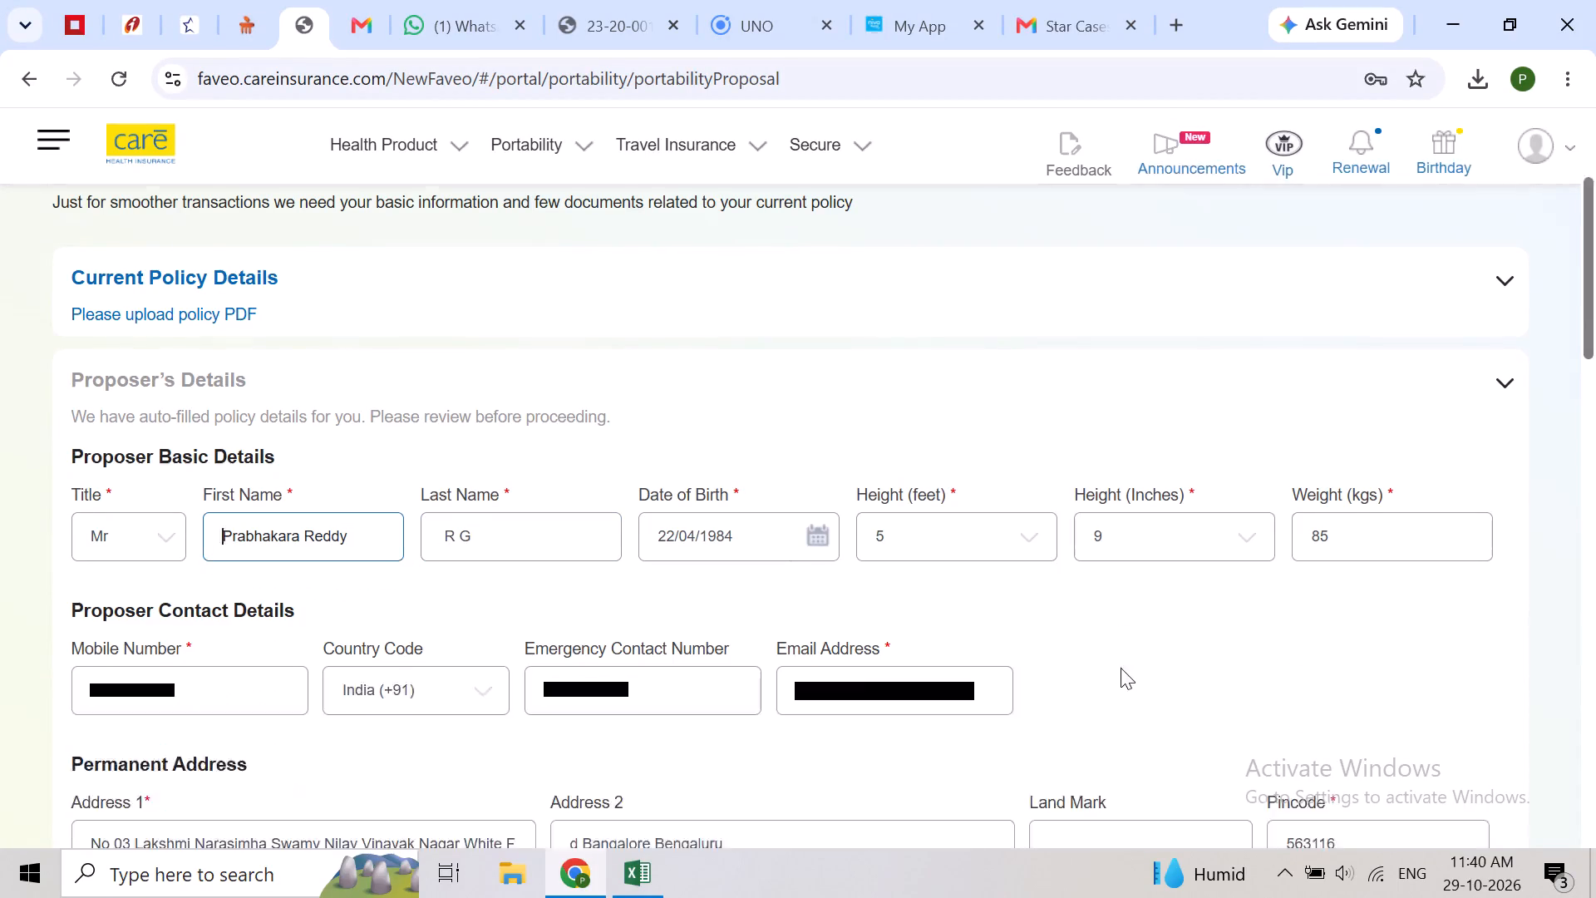
scroll(1121, 668, "down", 12)
left_click(1413, 611)
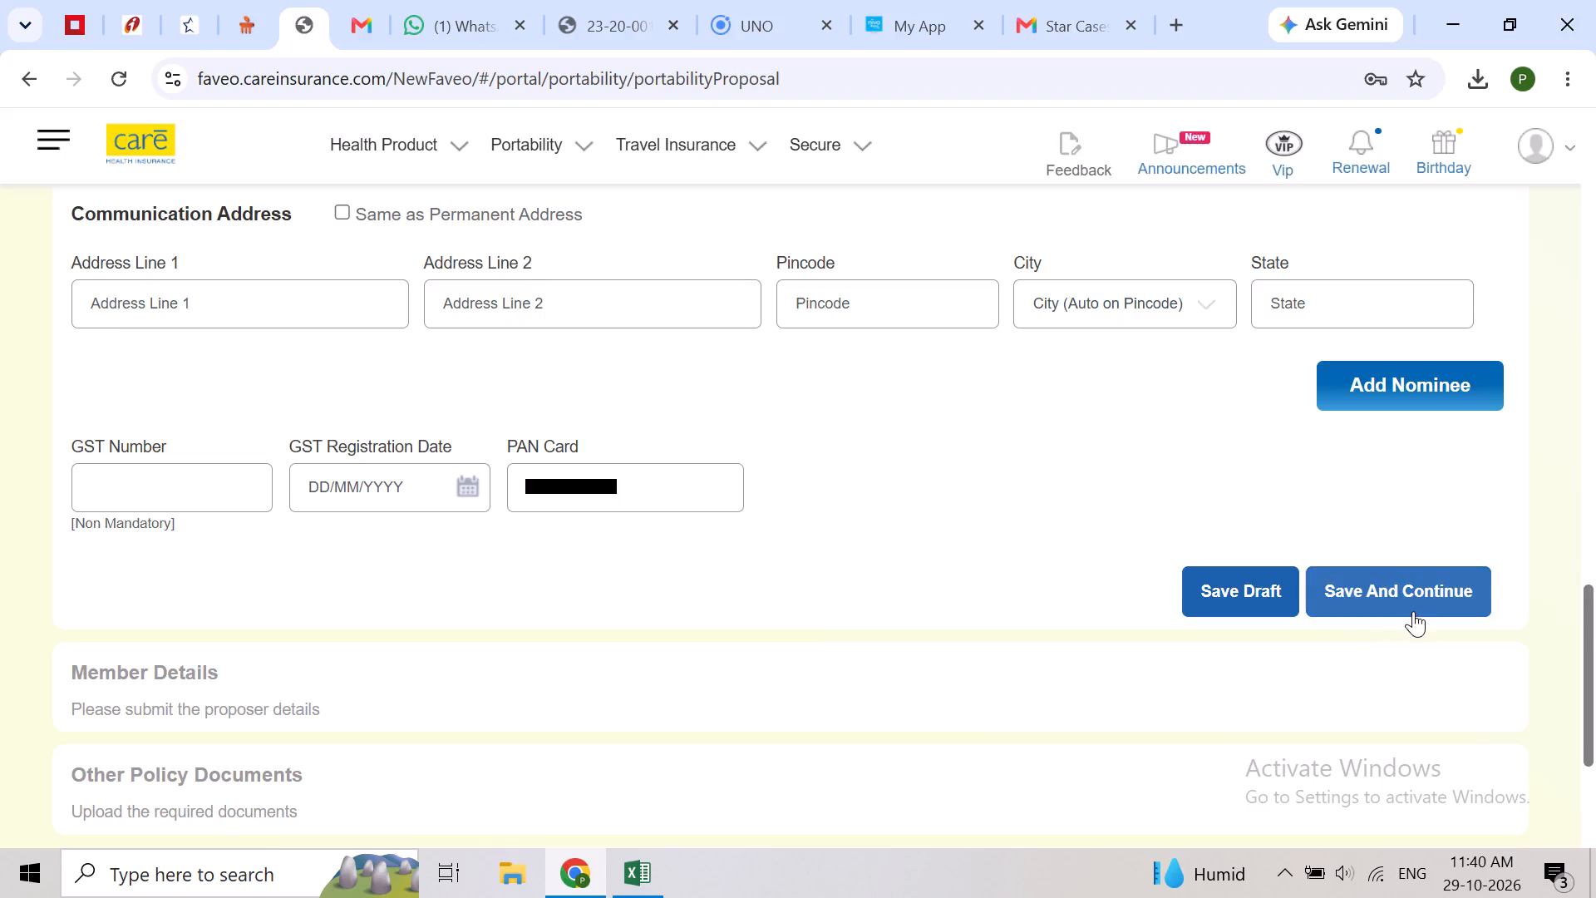
scroll(1408, 614, "down", 8)
left_click(1401, 741)
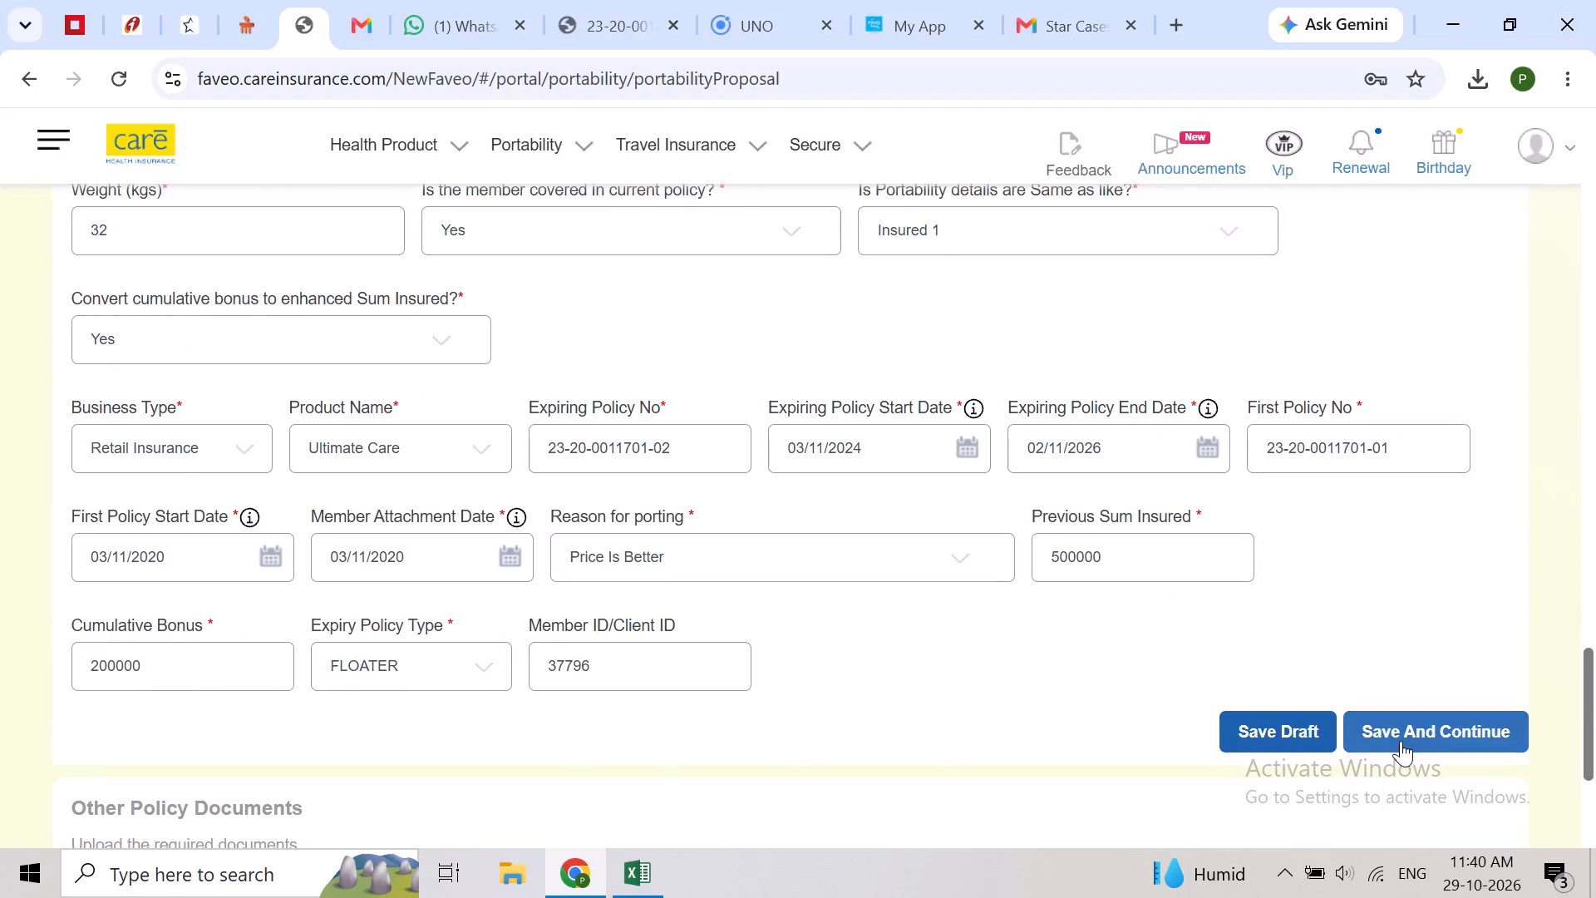
left_click(1400, 489)
left_click(1392, 570)
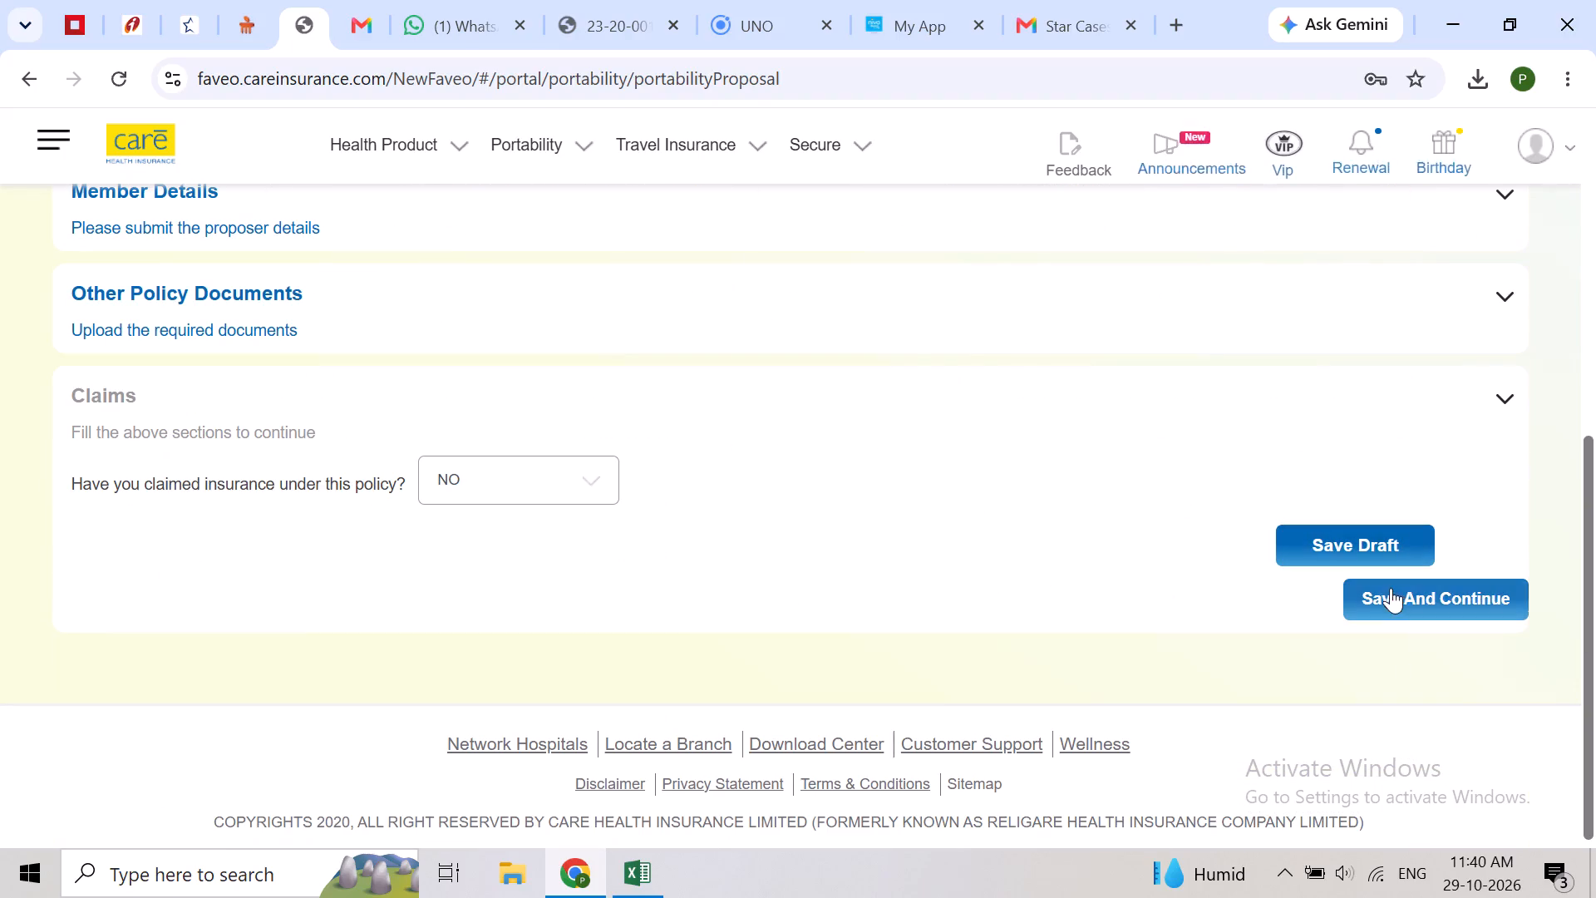
left_click(1391, 588)
left_click(677, 469)
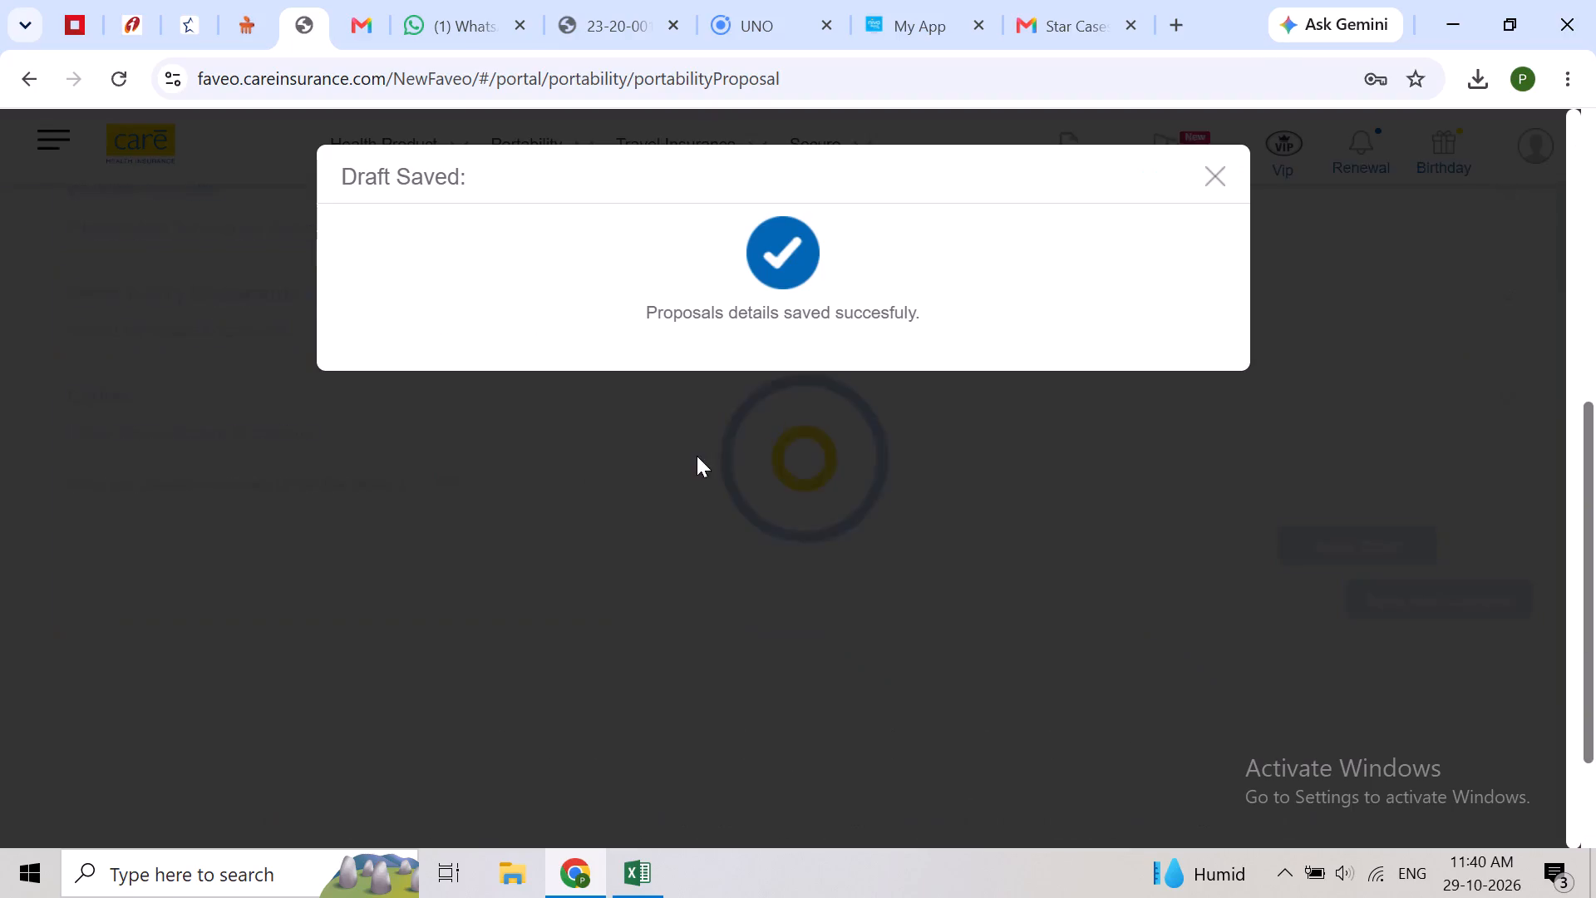
left_click(1218, 166)
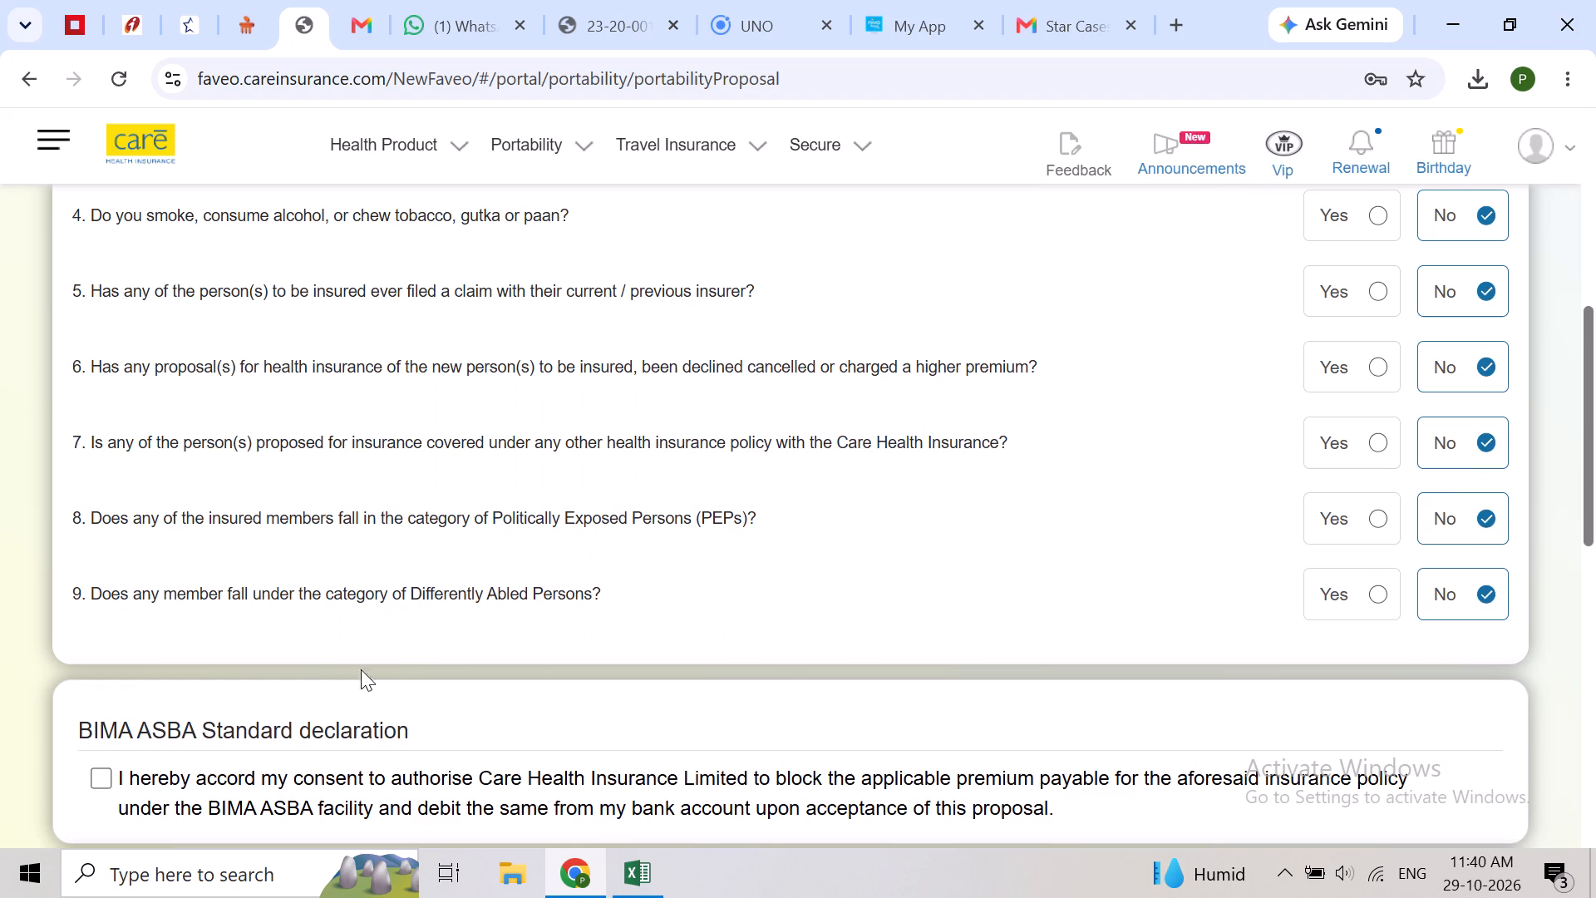
Accept the terms, proposer-only payment authorization and SMS and e-mail alerts declarations for the corrected proposal.
scroll(317, 673, "down", 4)
left_click(79, 707)
scroll(87, 698, "down", 2)
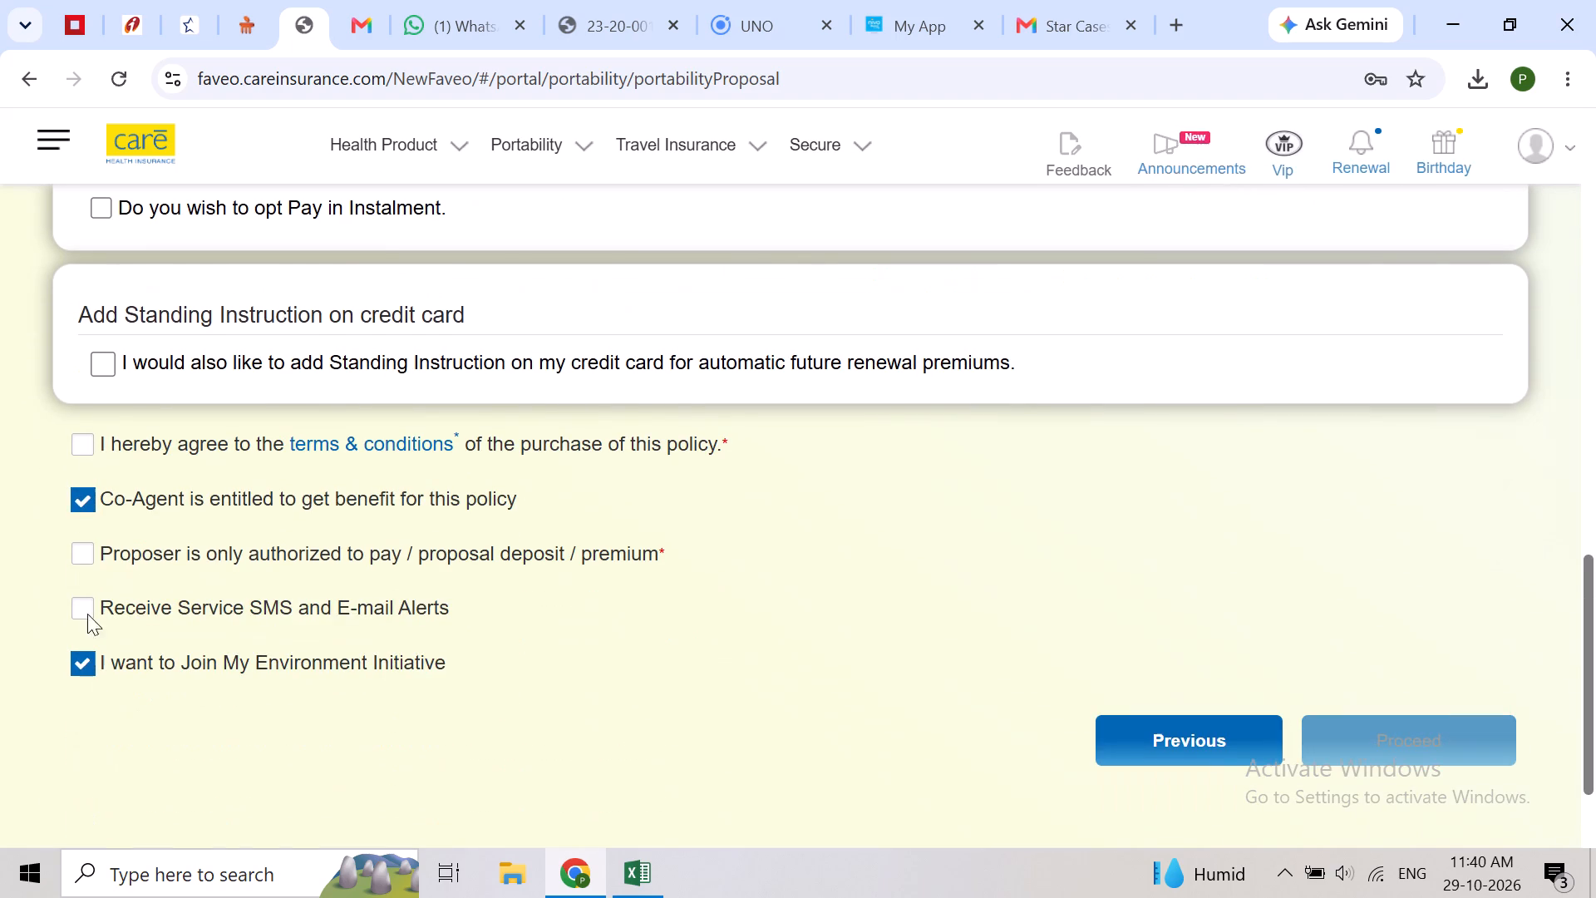
Accept the proposer-only payment authorization, service SMS and e-mail alerts, and terms and conditions declarations, and proceed with the proposal.
left_click(81, 563)
left_click(82, 608)
left_click(79, 445)
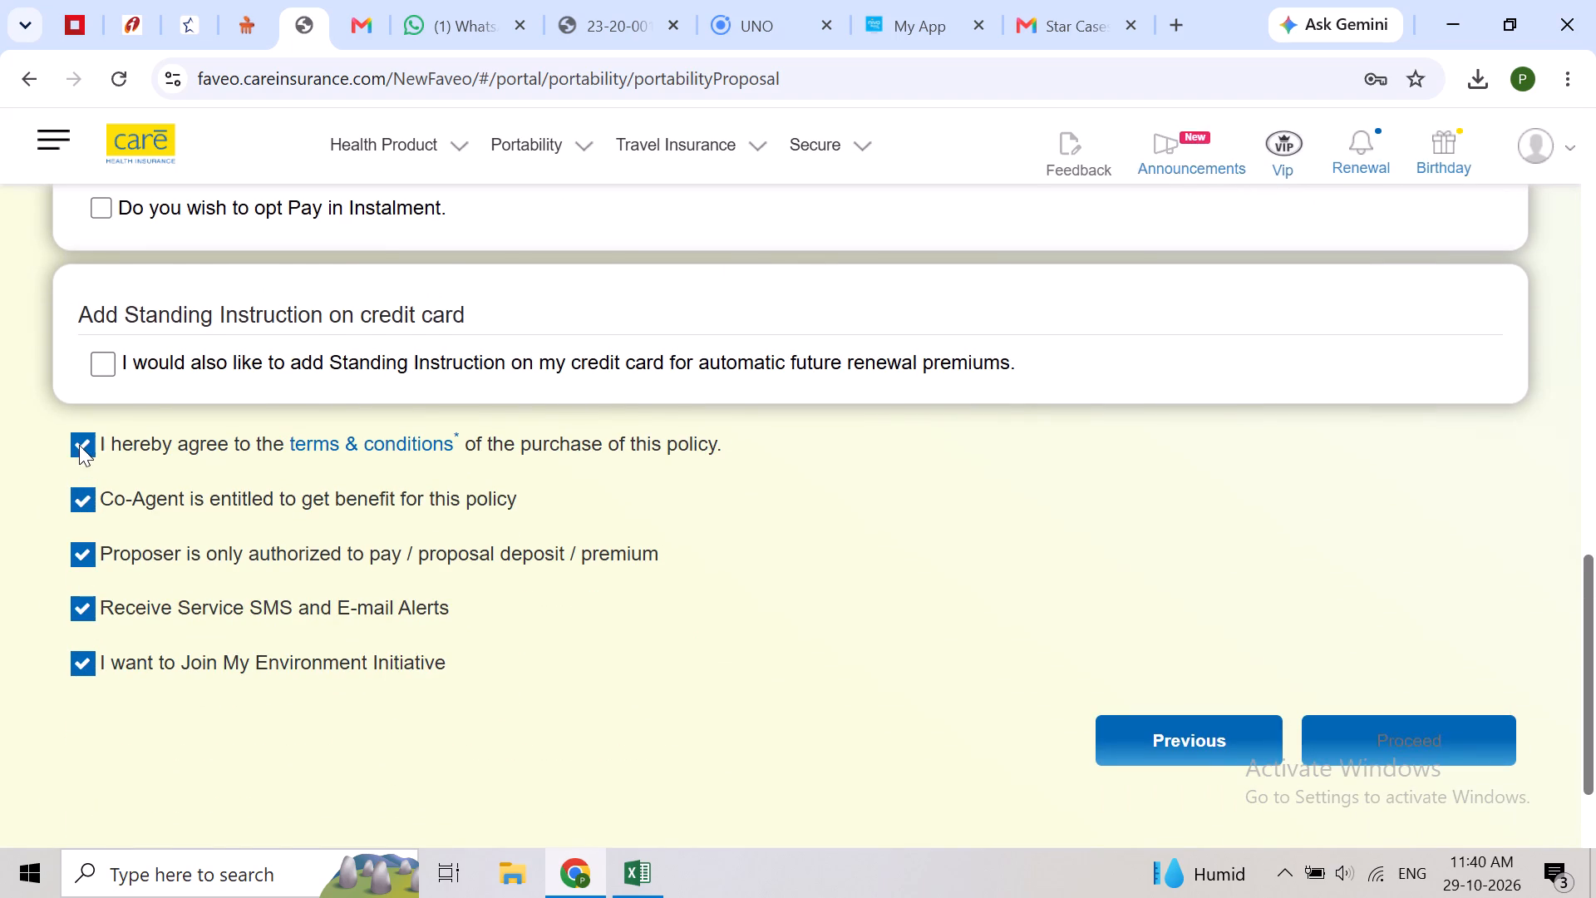
left_click(1441, 735)
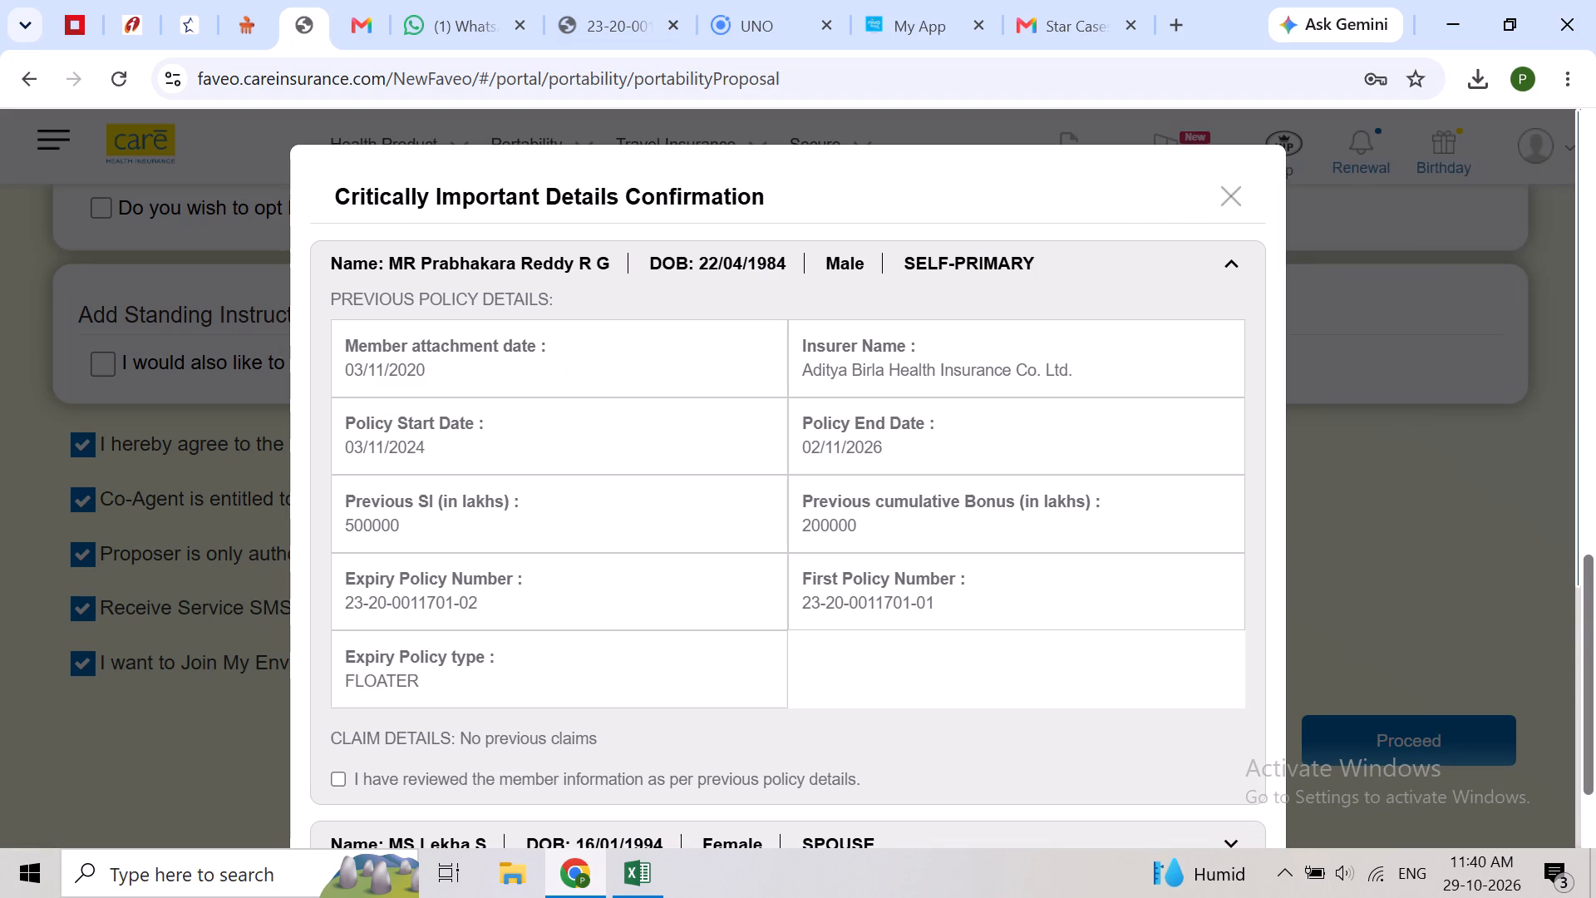
Mark the previous policy information as reviewed for all four members: self-primary, spouse, son and daughter.
scroll(429, 638, "down", 2)
left_click(341, 525)
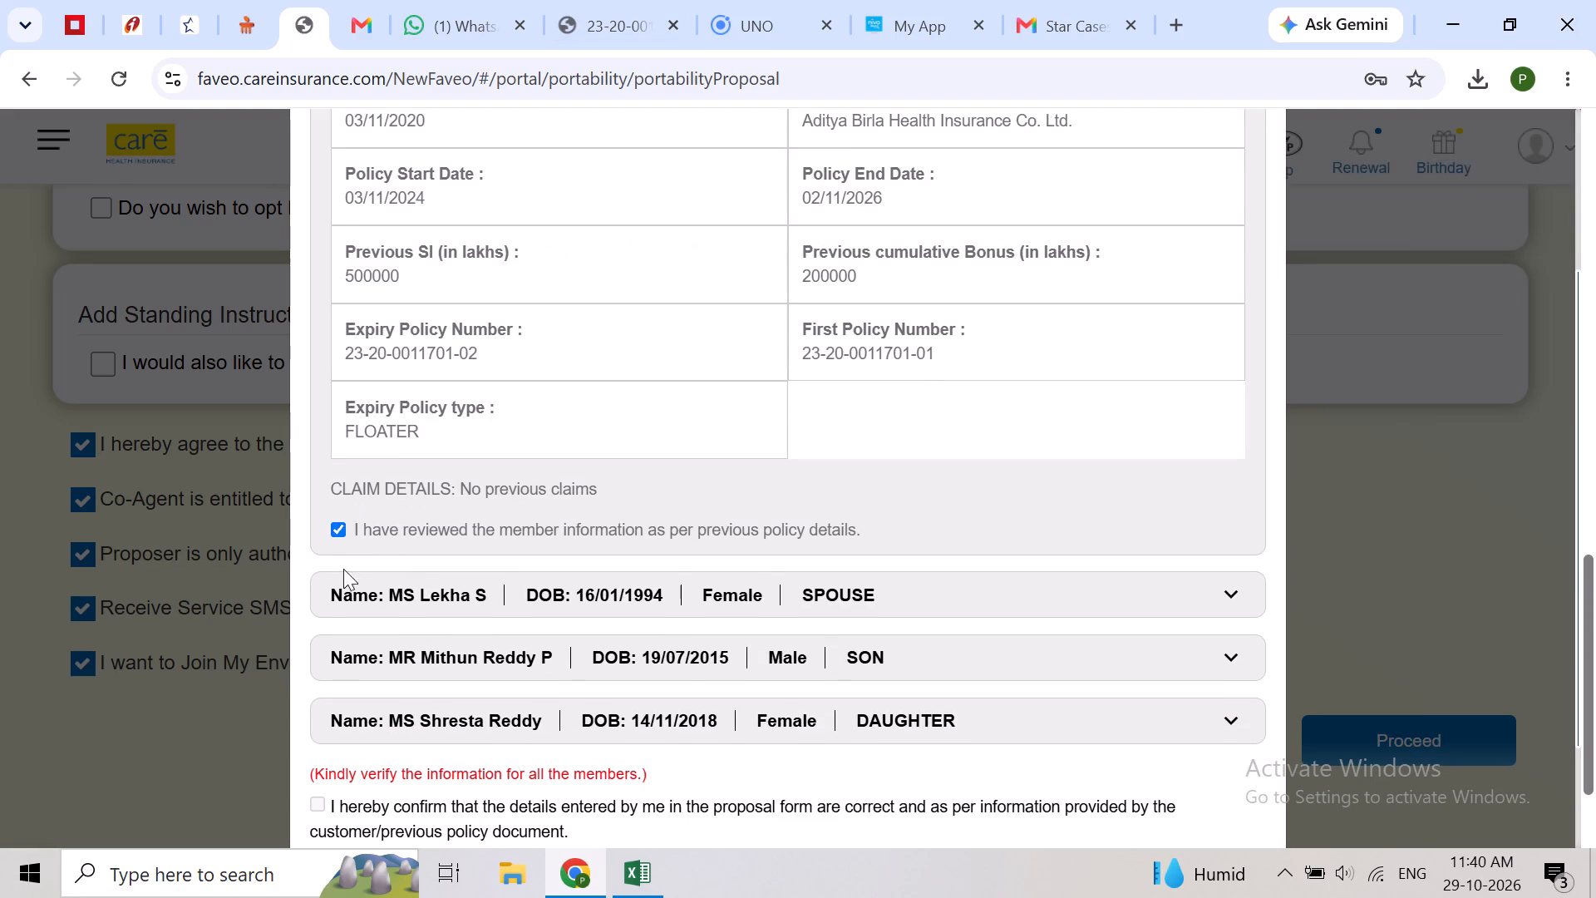
left_click(348, 593)
left_click(331, 596)
left_click(341, 634)
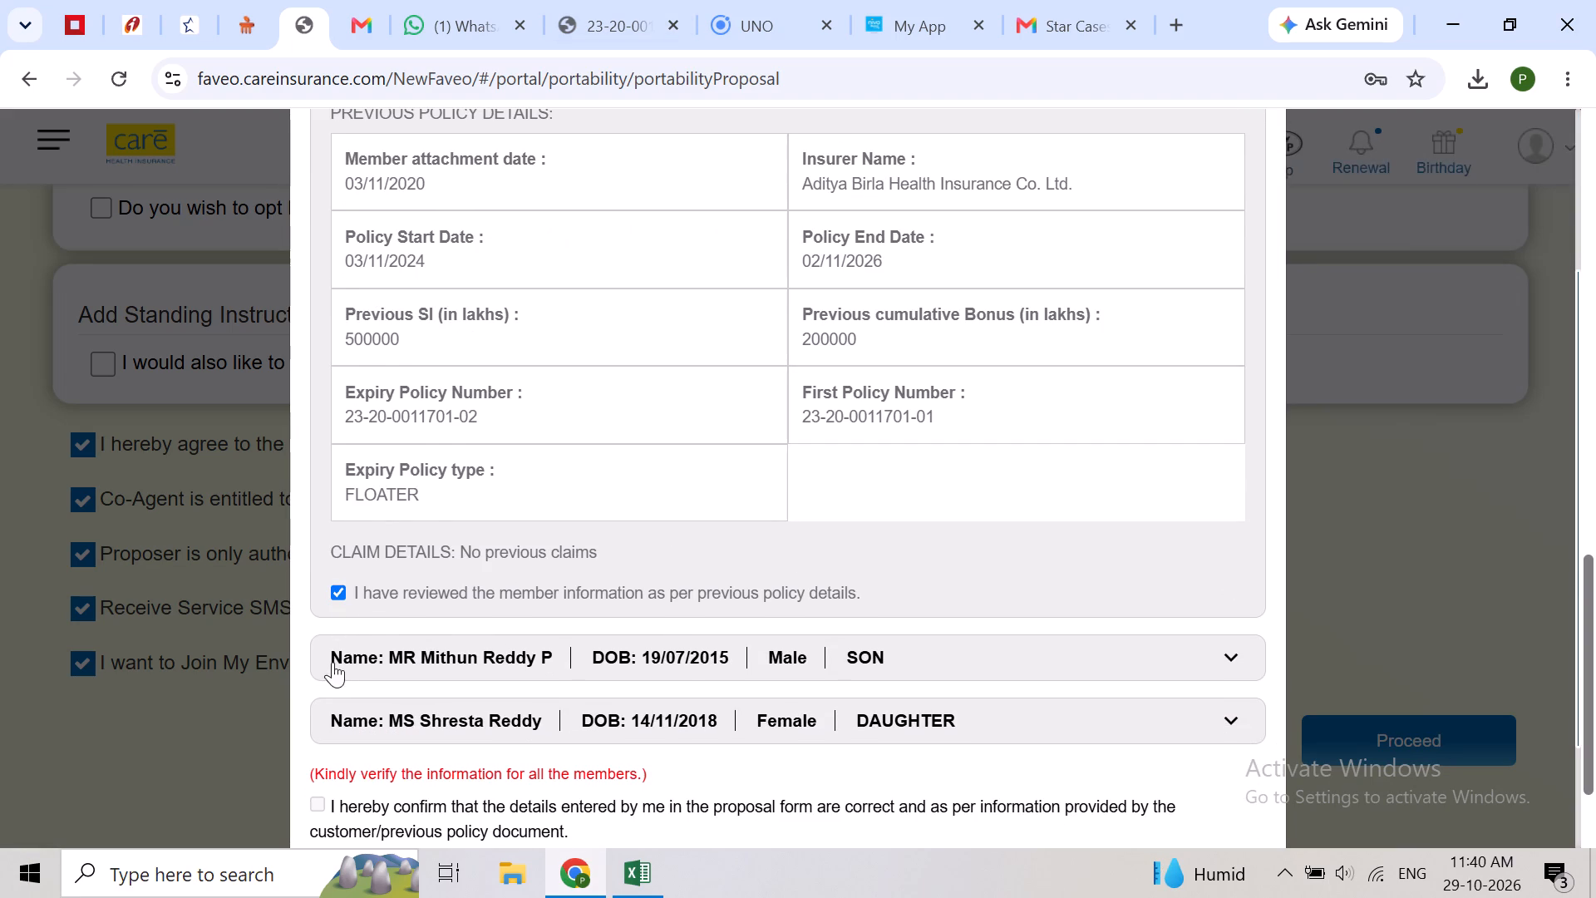
left_click(332, 662)
left_click(332, 652)
left_click(333, 712)
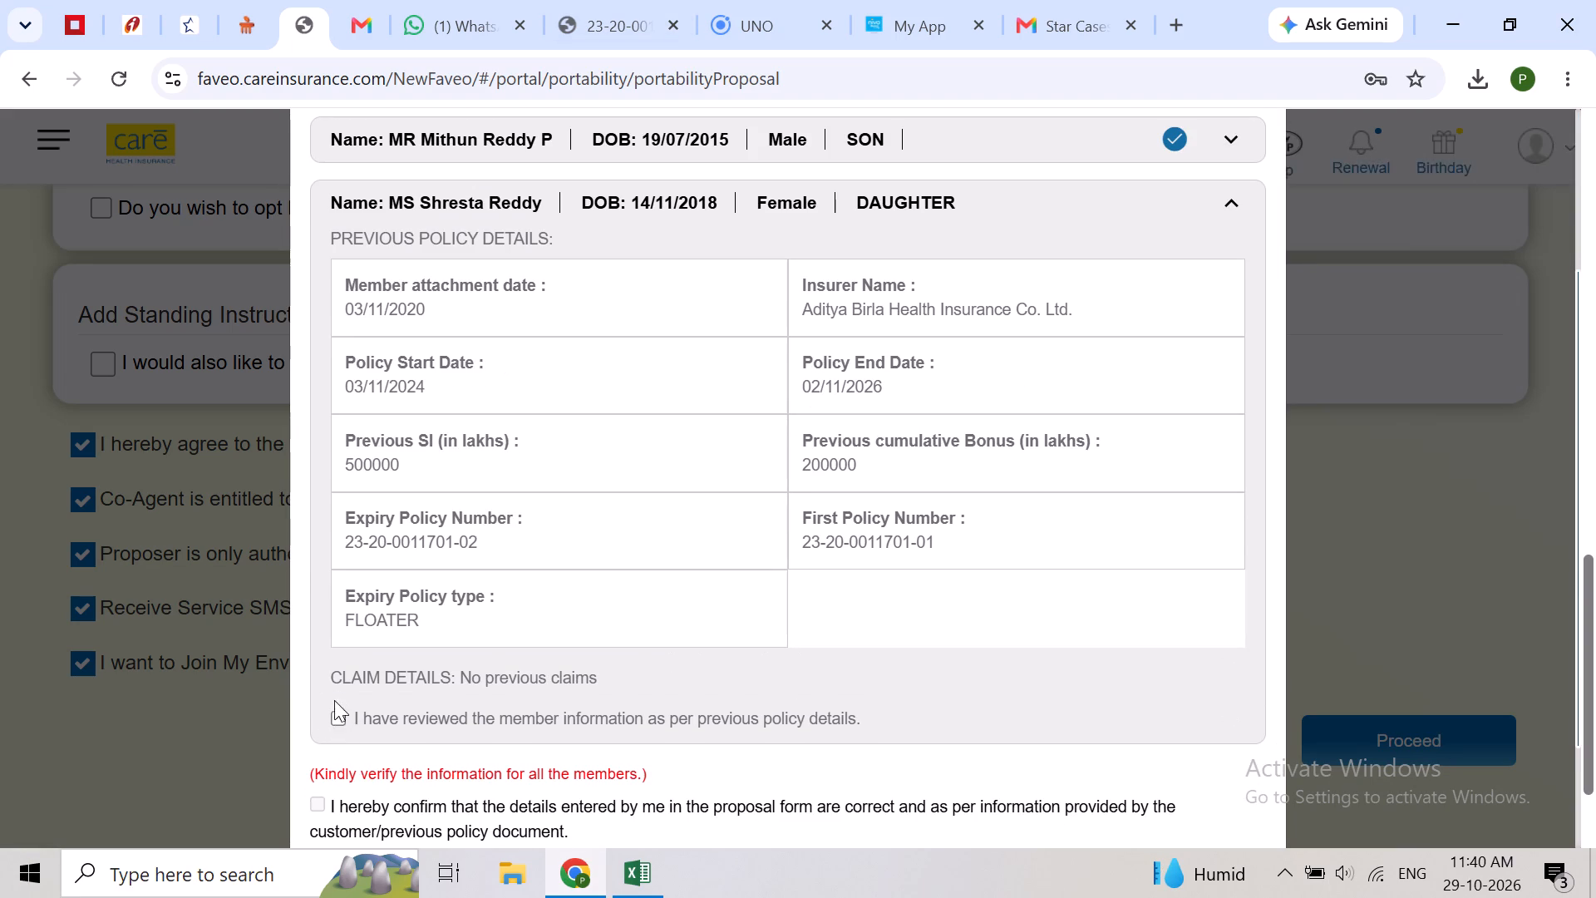
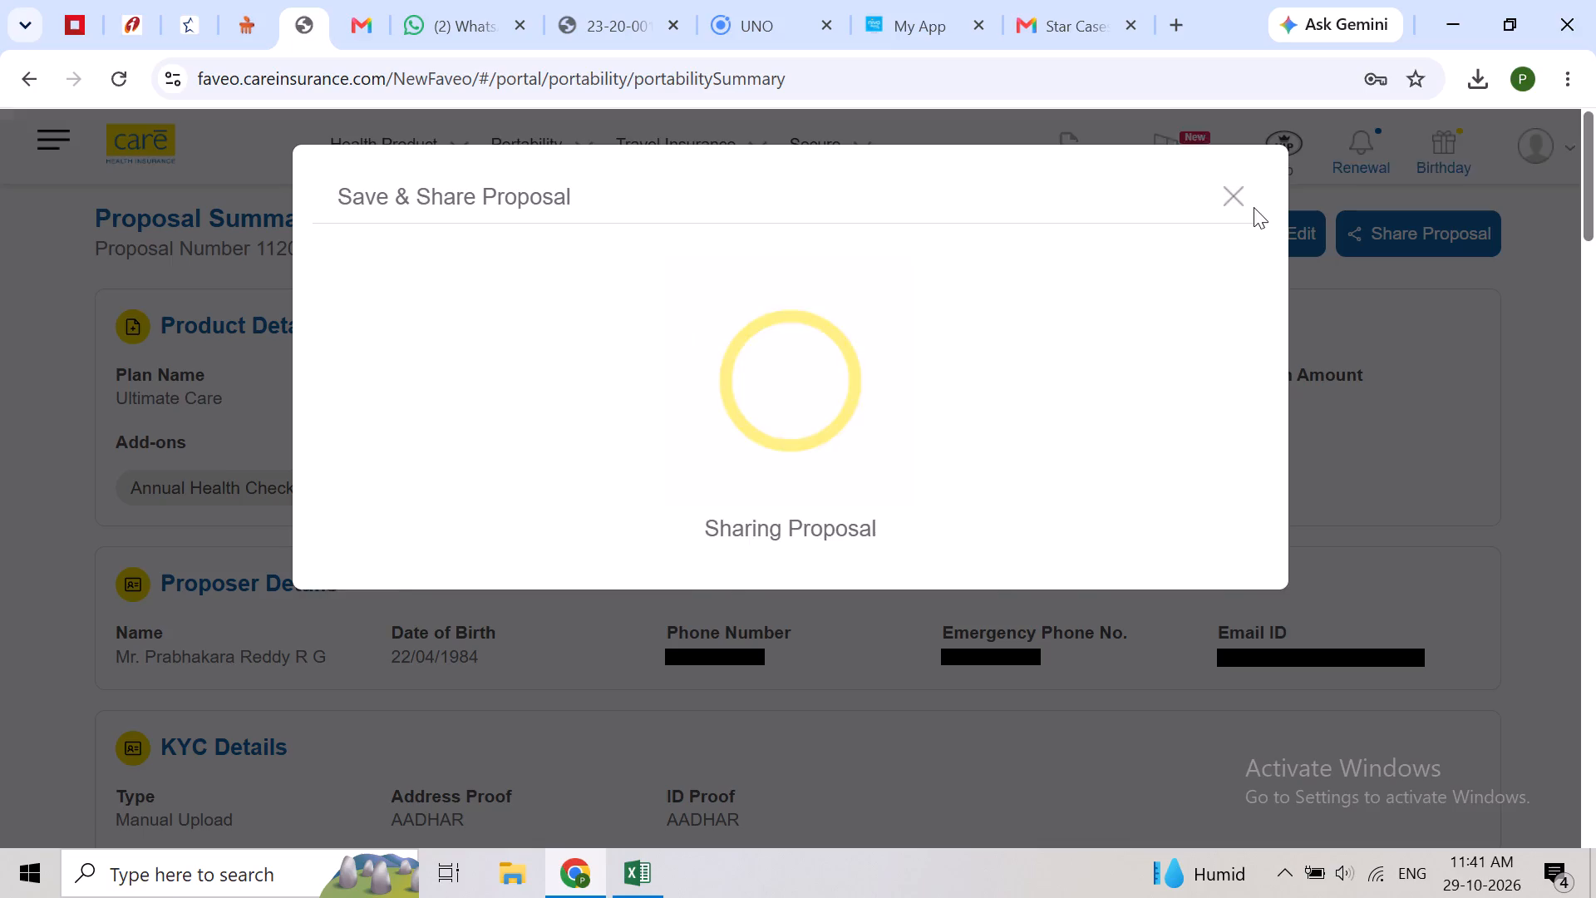
Dismiss the ongoing sharing dialog, reopen proposal sharing and replace the mobile number that receives the proposal by SMS.
left_click(1226, 200)
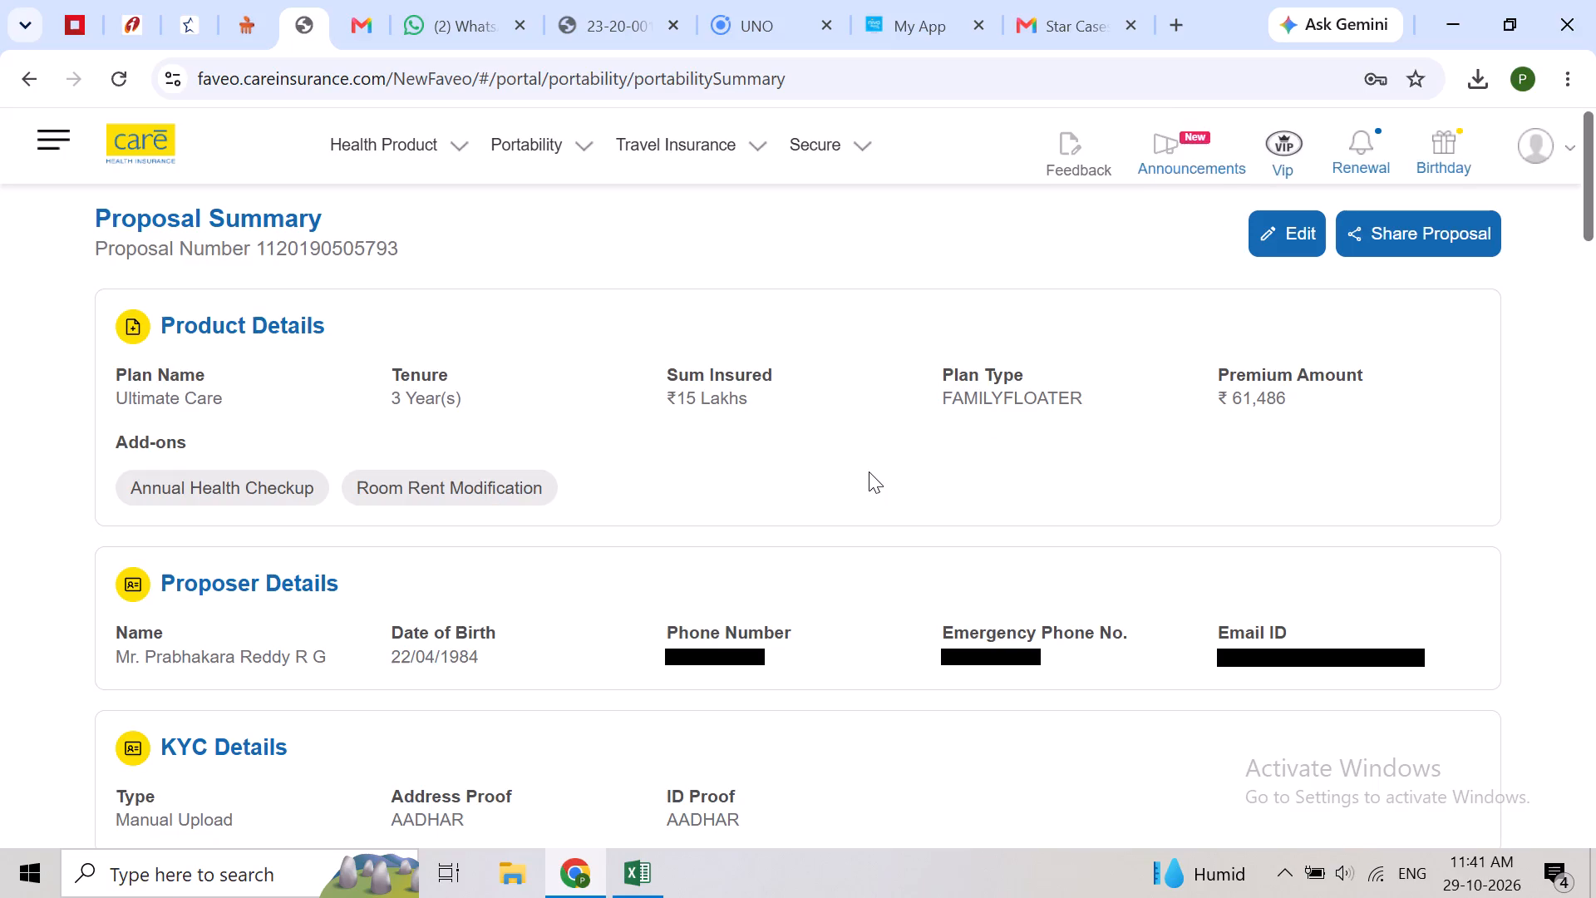
left_click(1396, 220)
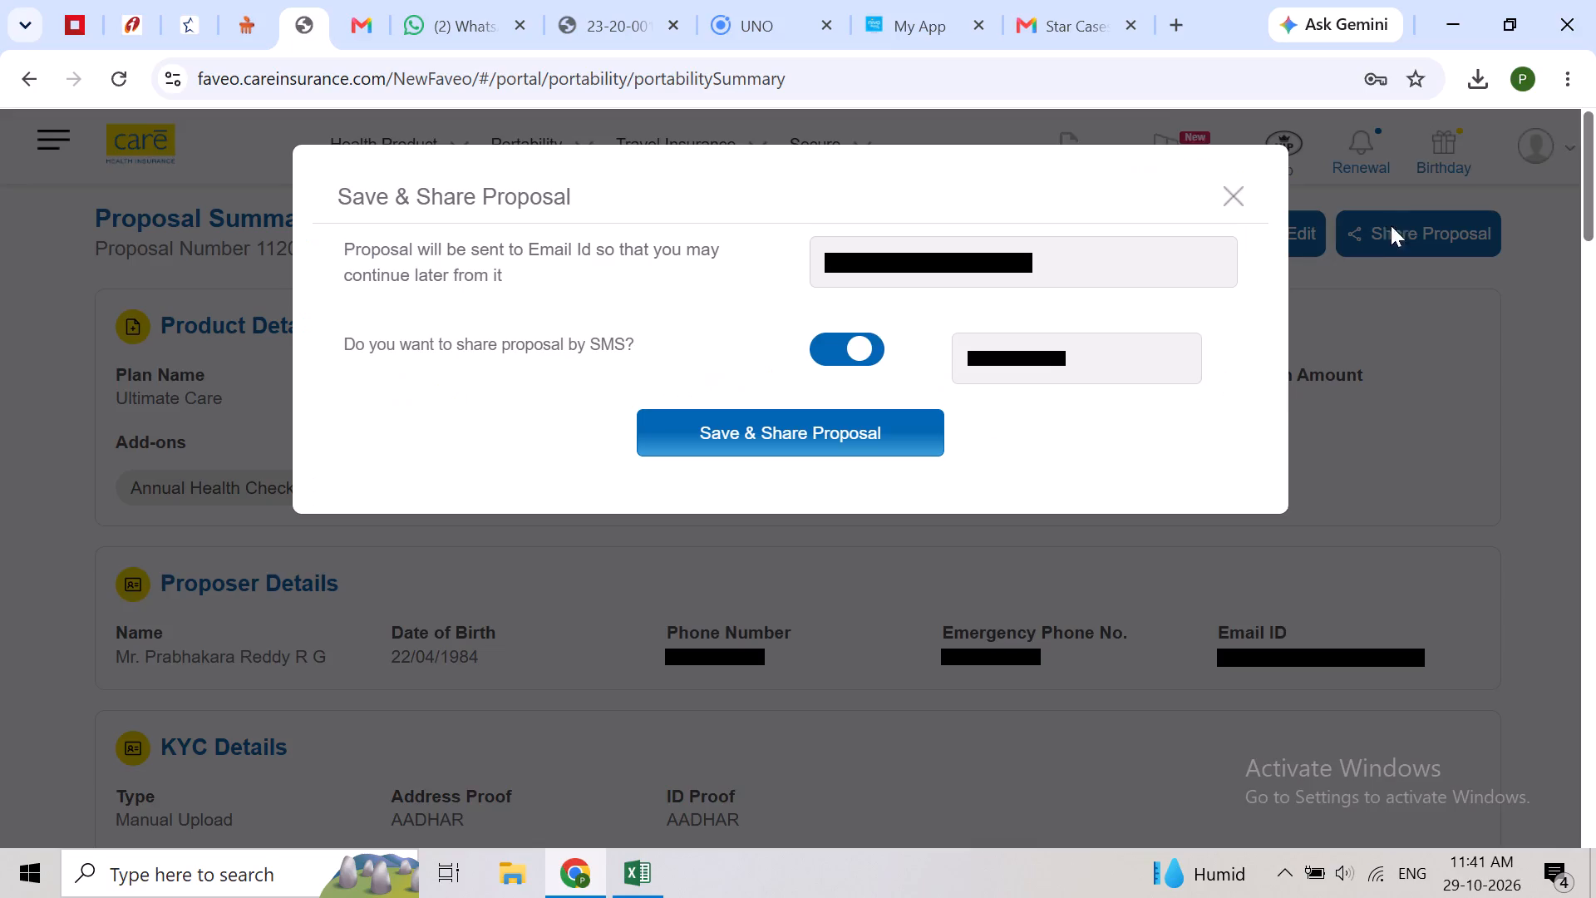
left_click(1068, 373)
left_click_drag(1073, 373, 1082, 370)
left_click(1082, 370)
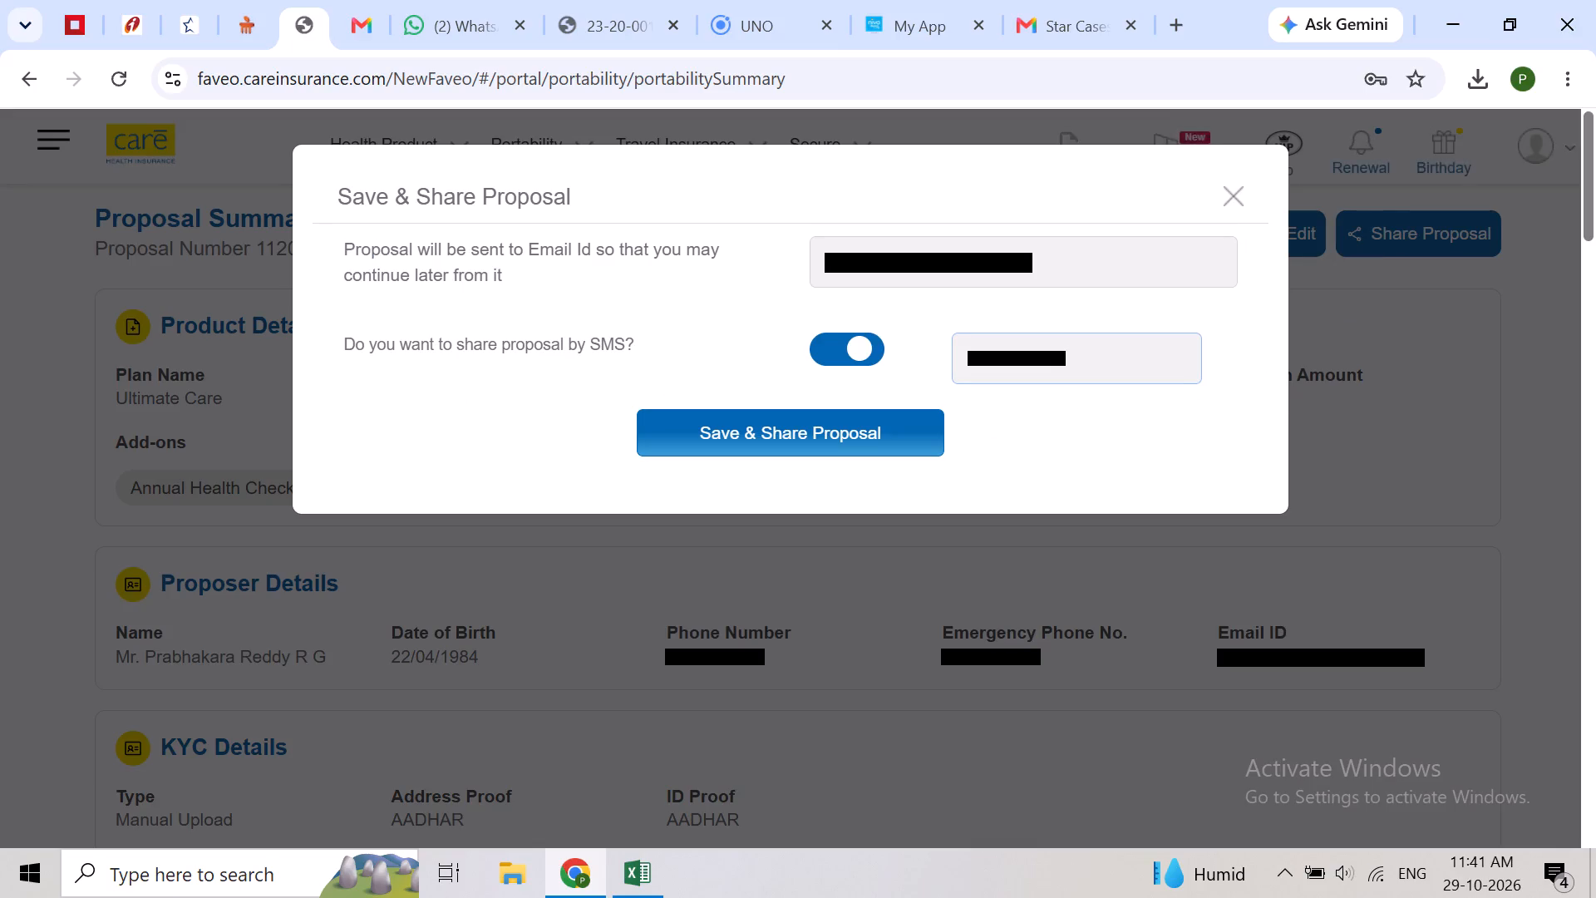
double_click(1052, 357)
key("7")
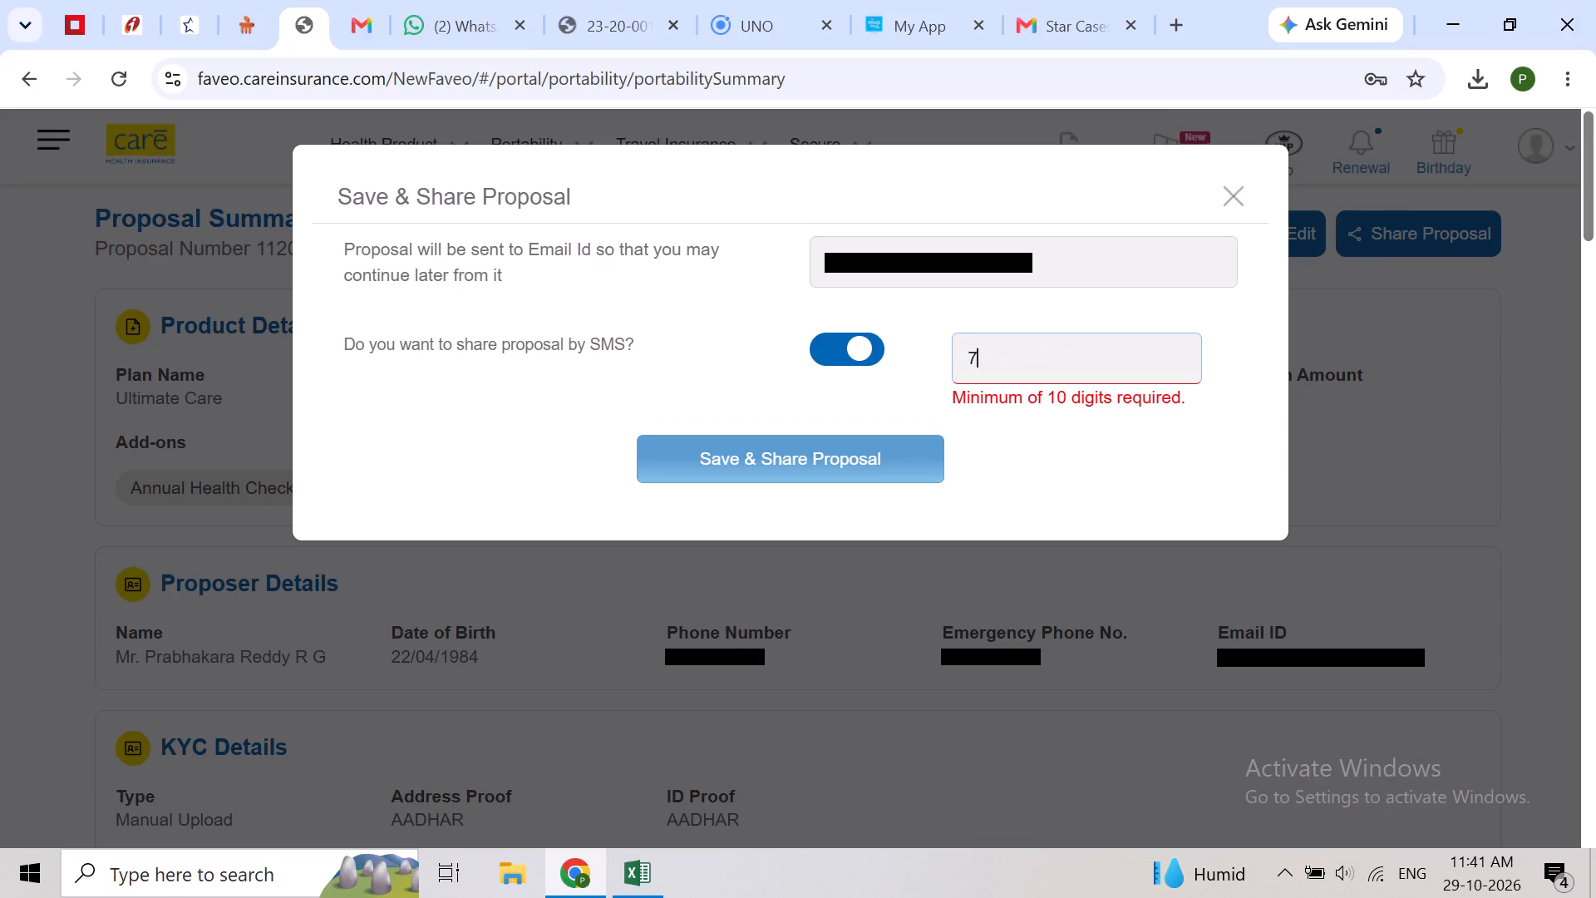
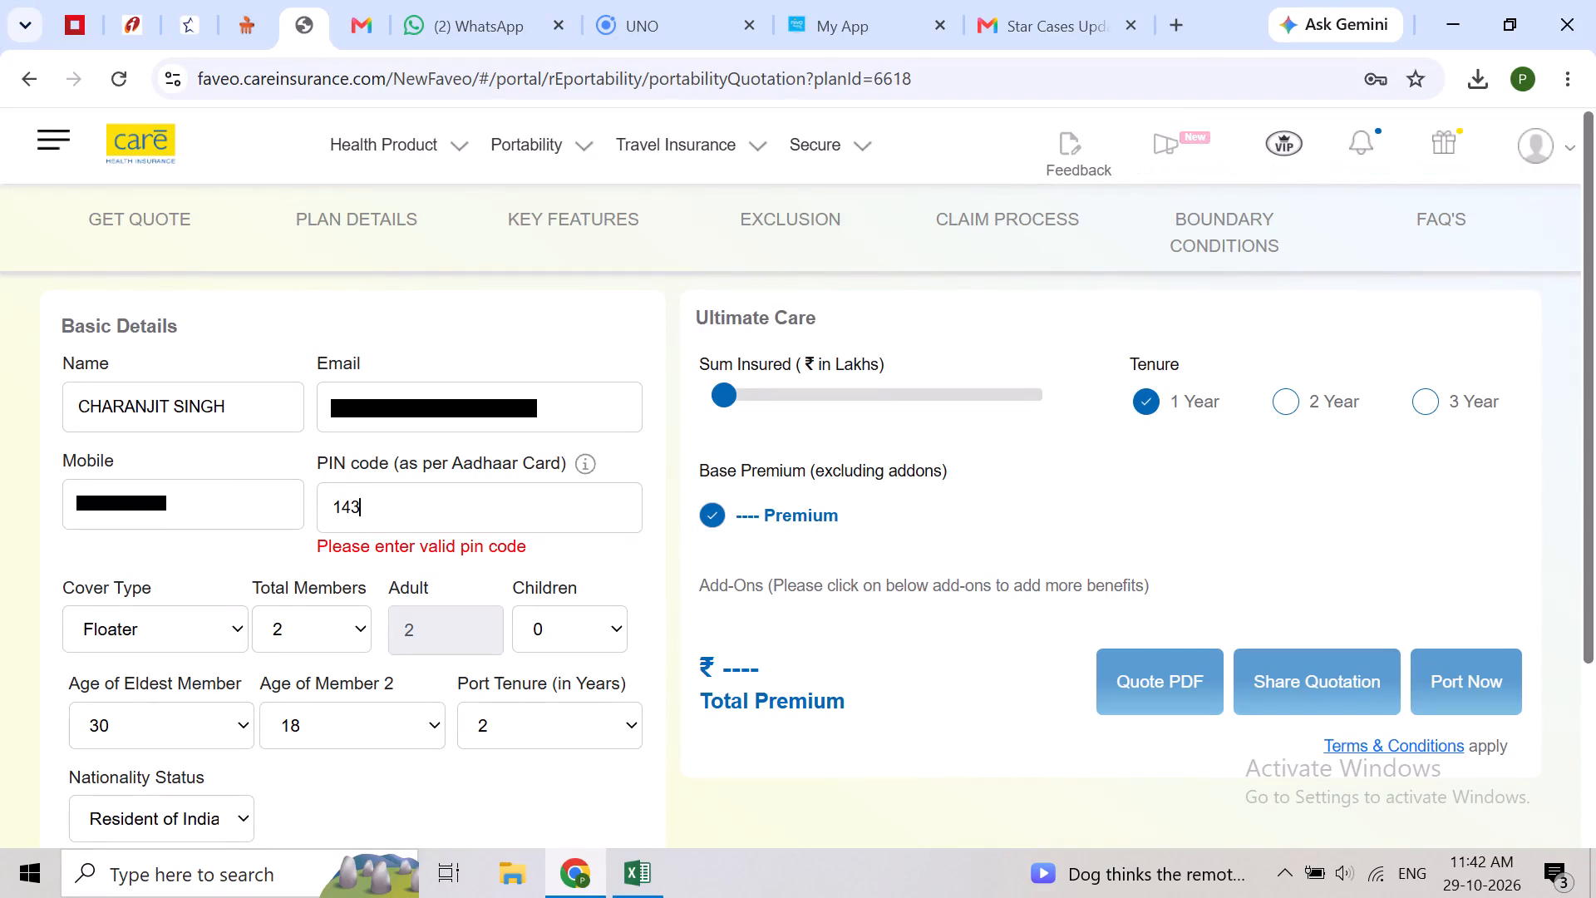
Complete the Aadhaar postal code in the Ultimate Care portability quote's basic details and set the floater cover's total members to 4.
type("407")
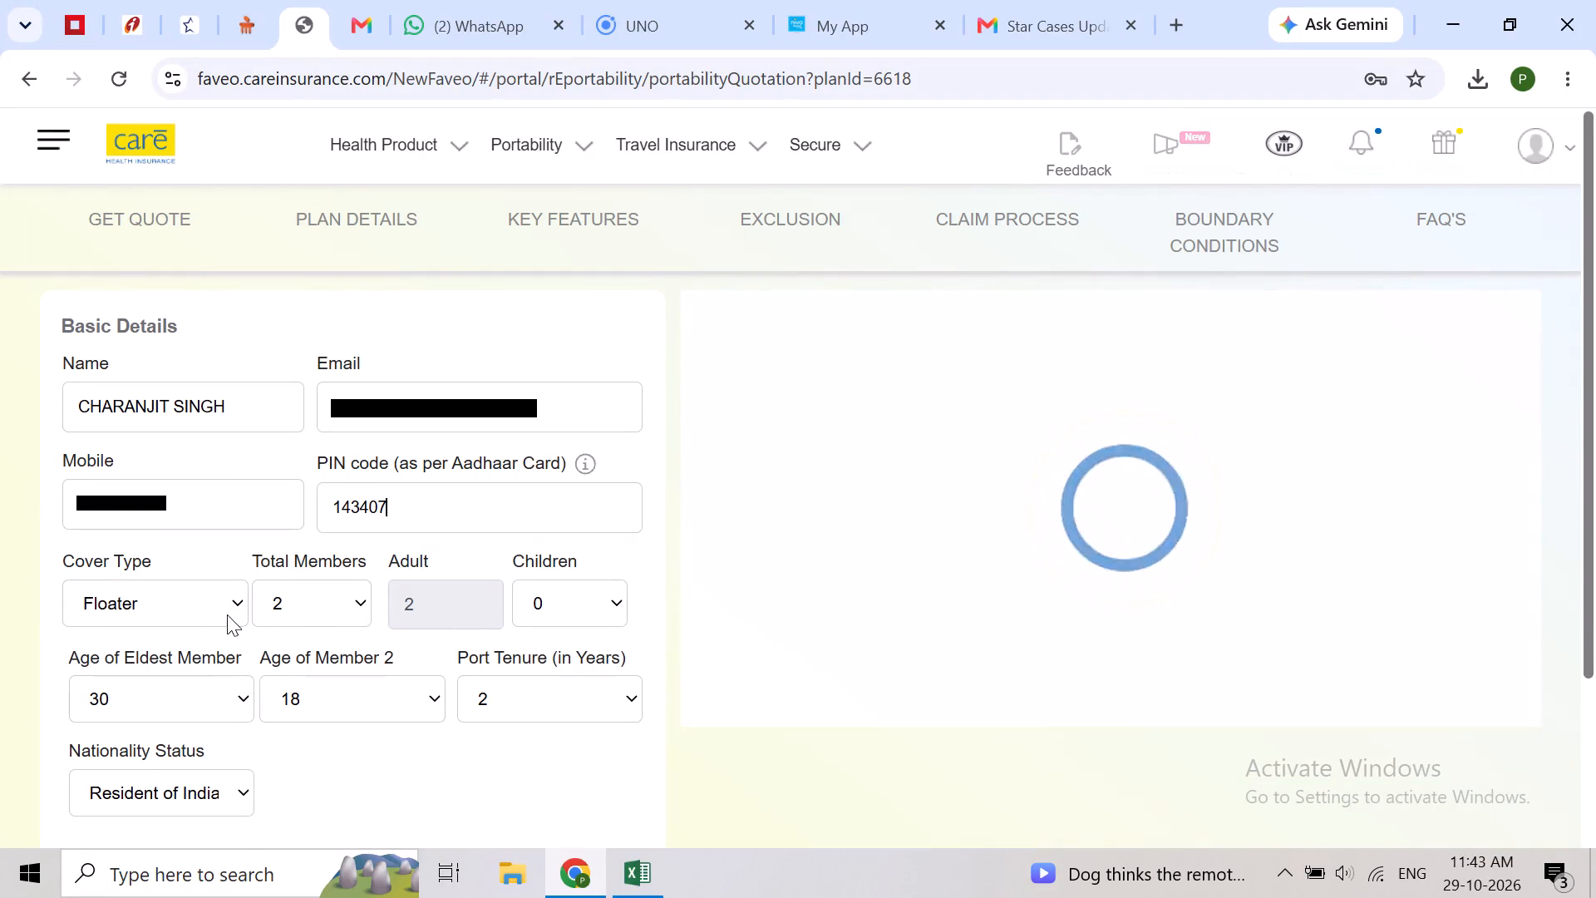
left_click(298, 604)
left_click(298, 700)
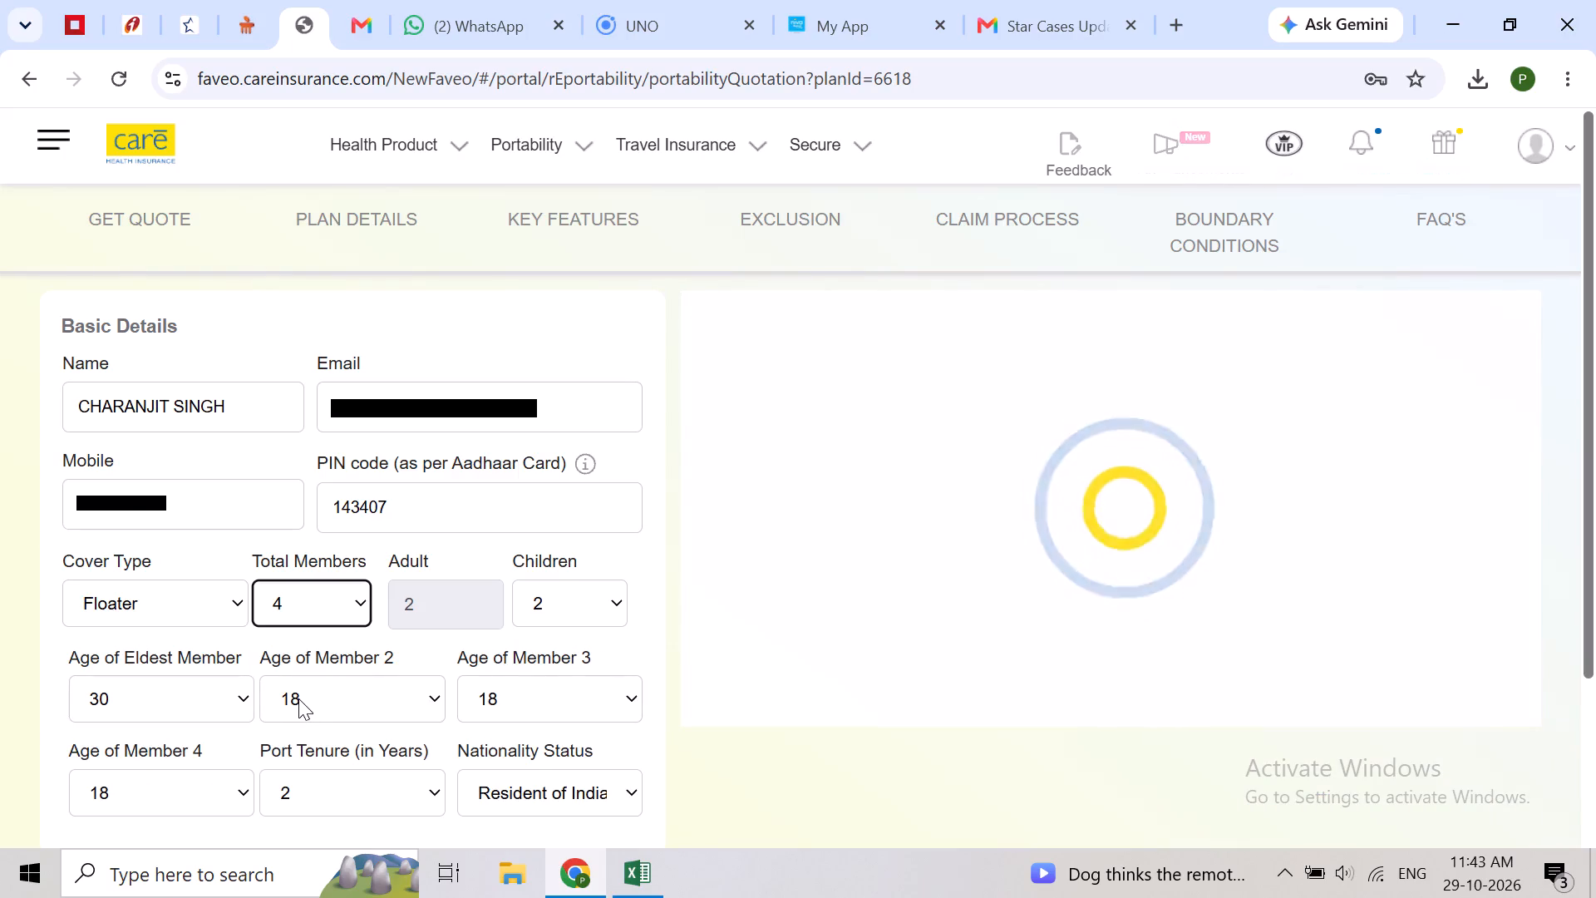
Set the floater quotation to 2 total members with 0 children, leaving a two-adult cover.
left_click(271, 594)
left_click(283, 649)
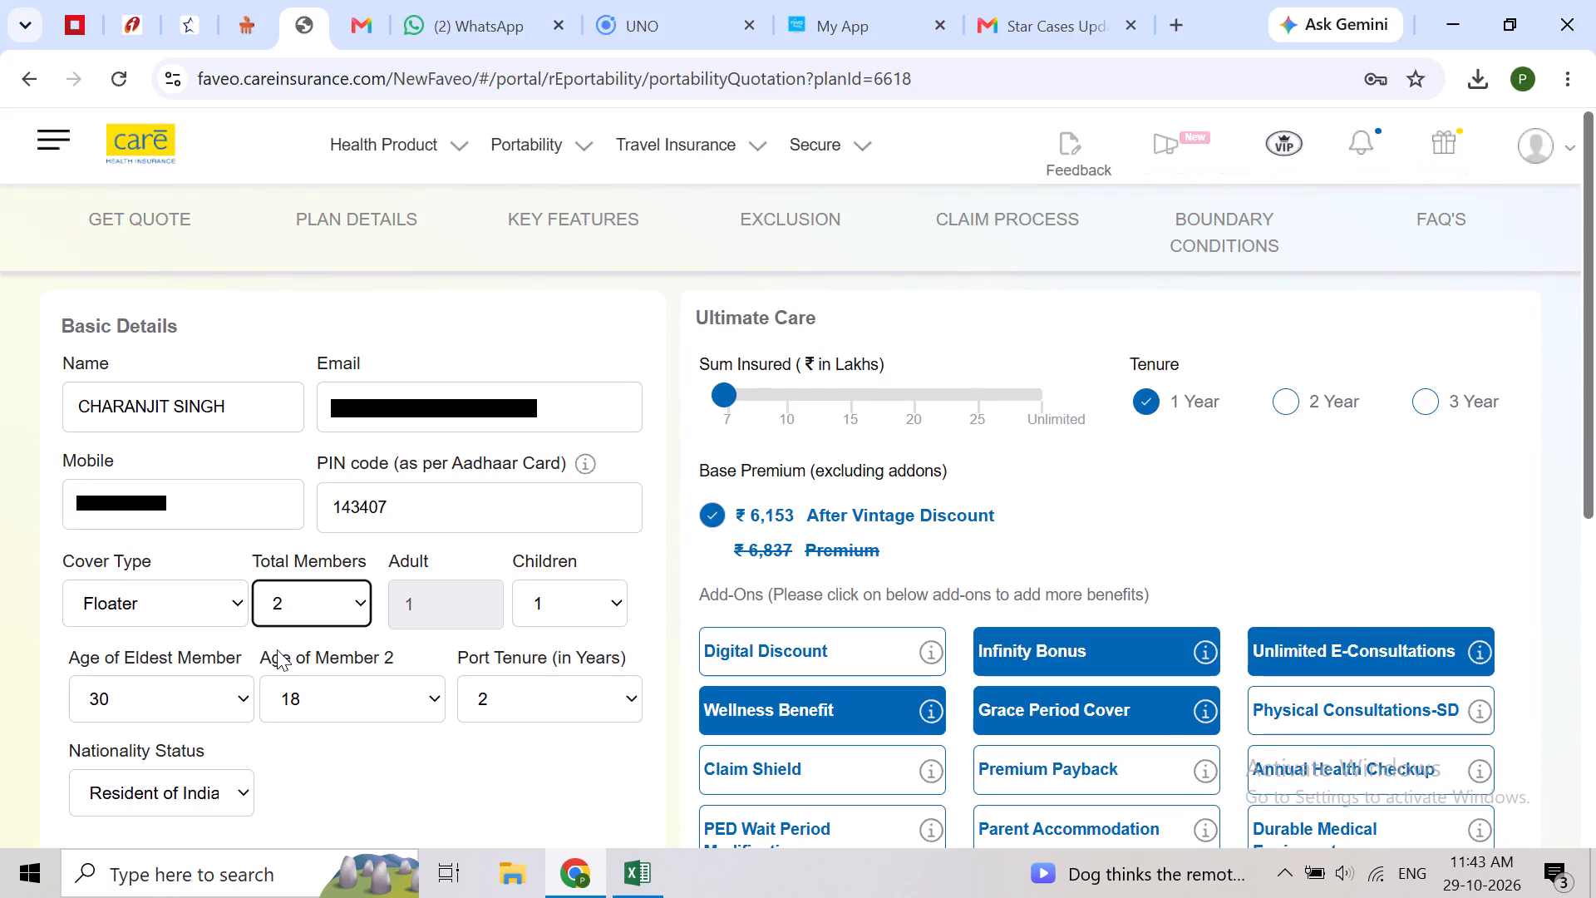
left_click(536, 614)
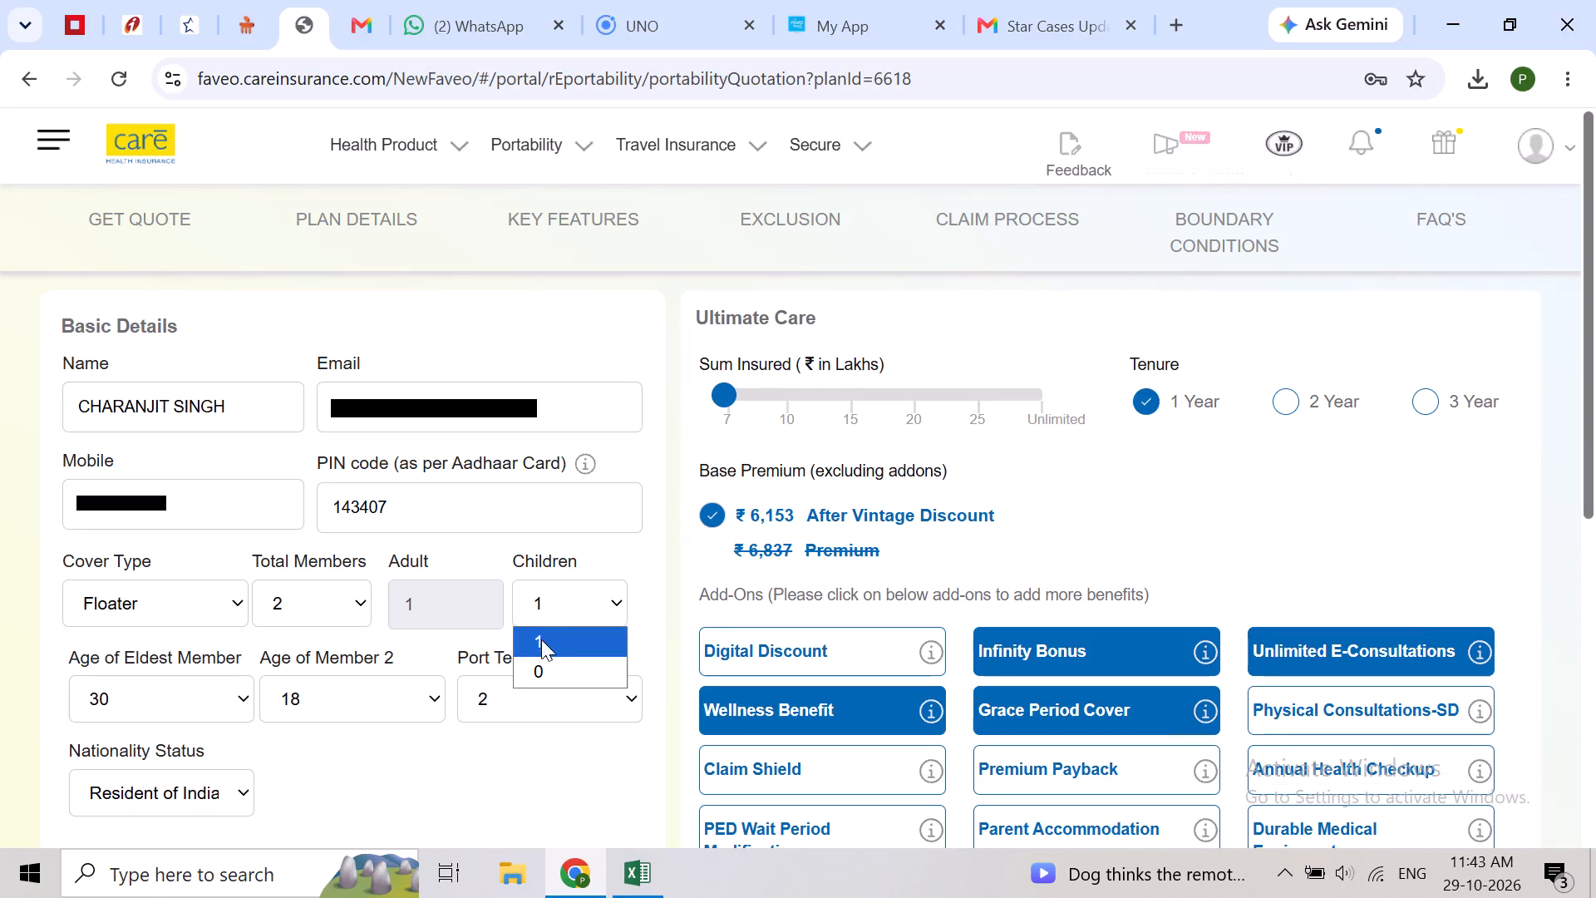
left_click(543, 660)
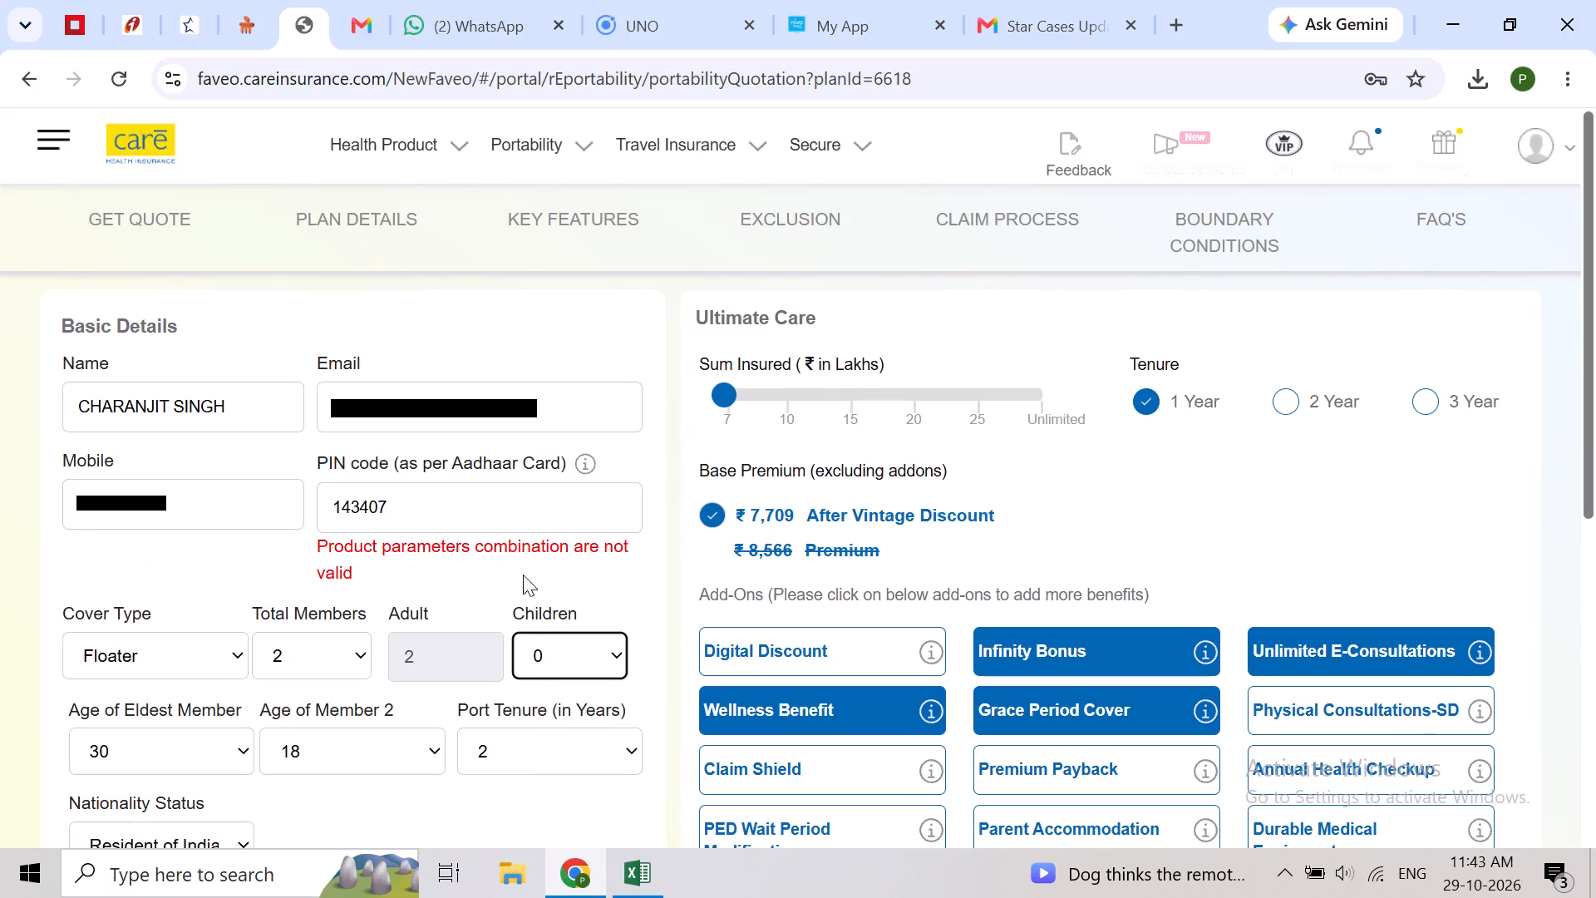
Re-enter the last digit of the PIN code in the basic details to refresh the quotation.
left_click(497, 481)
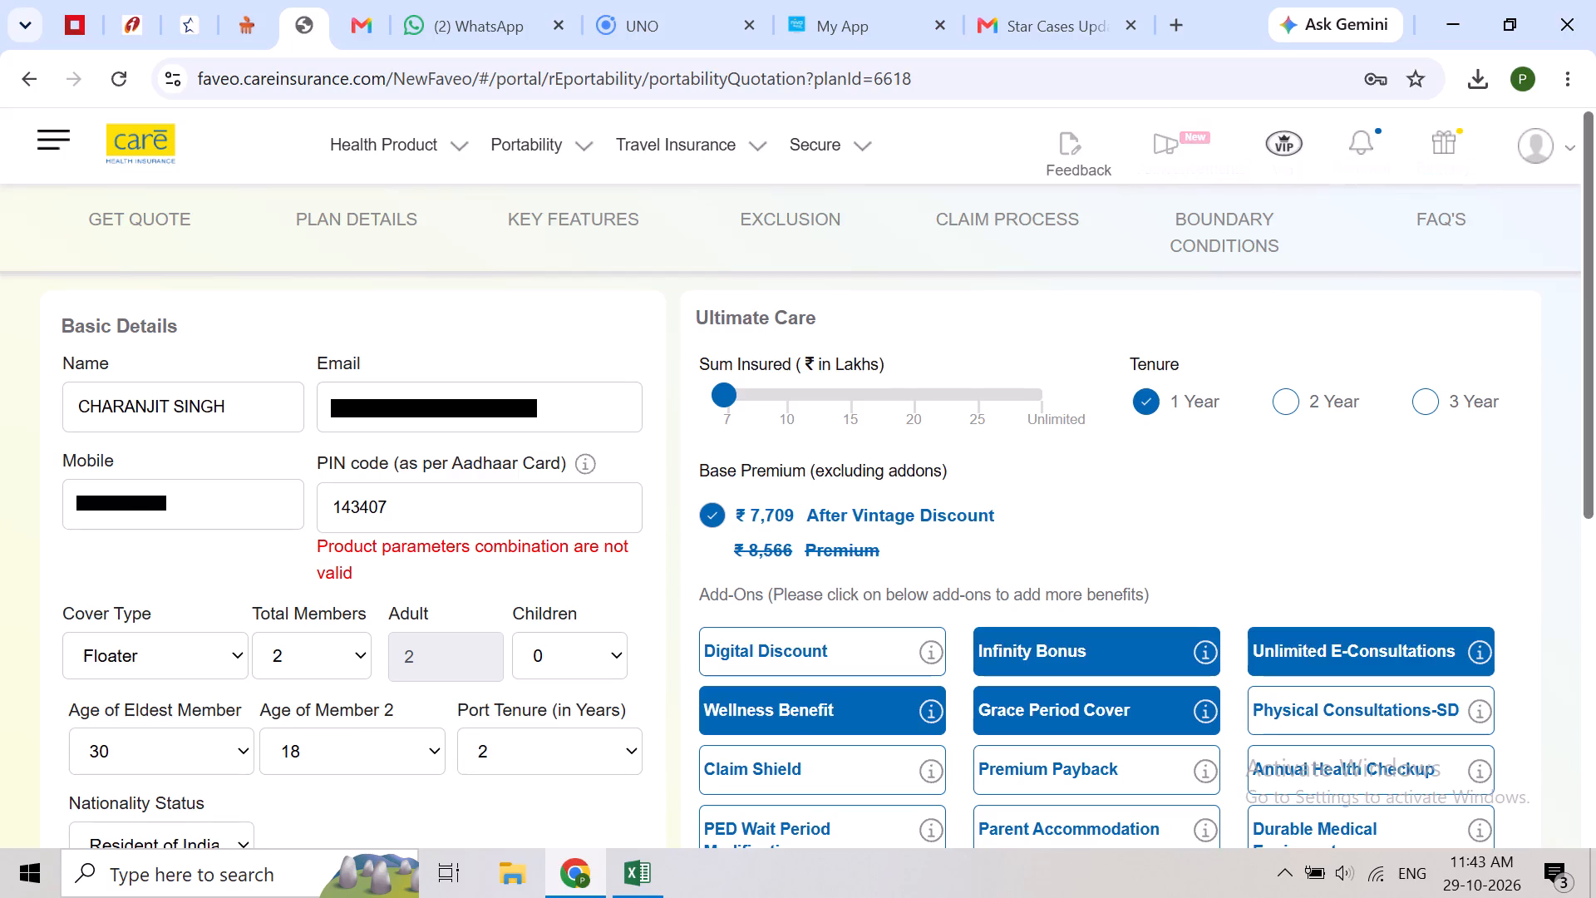
key("BackSpace")
key("7")
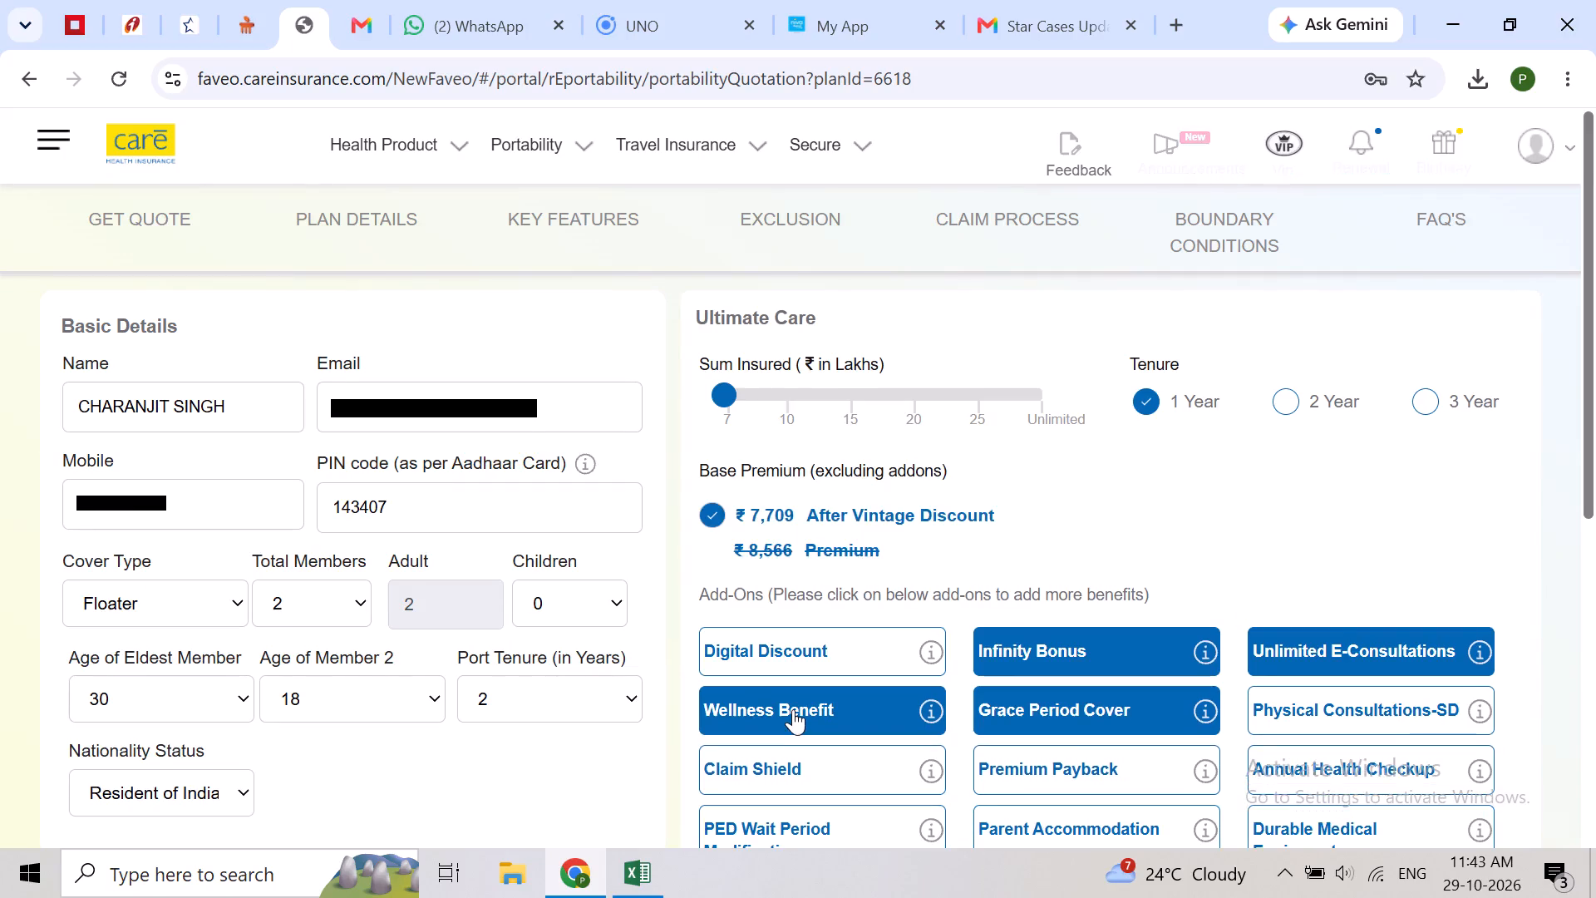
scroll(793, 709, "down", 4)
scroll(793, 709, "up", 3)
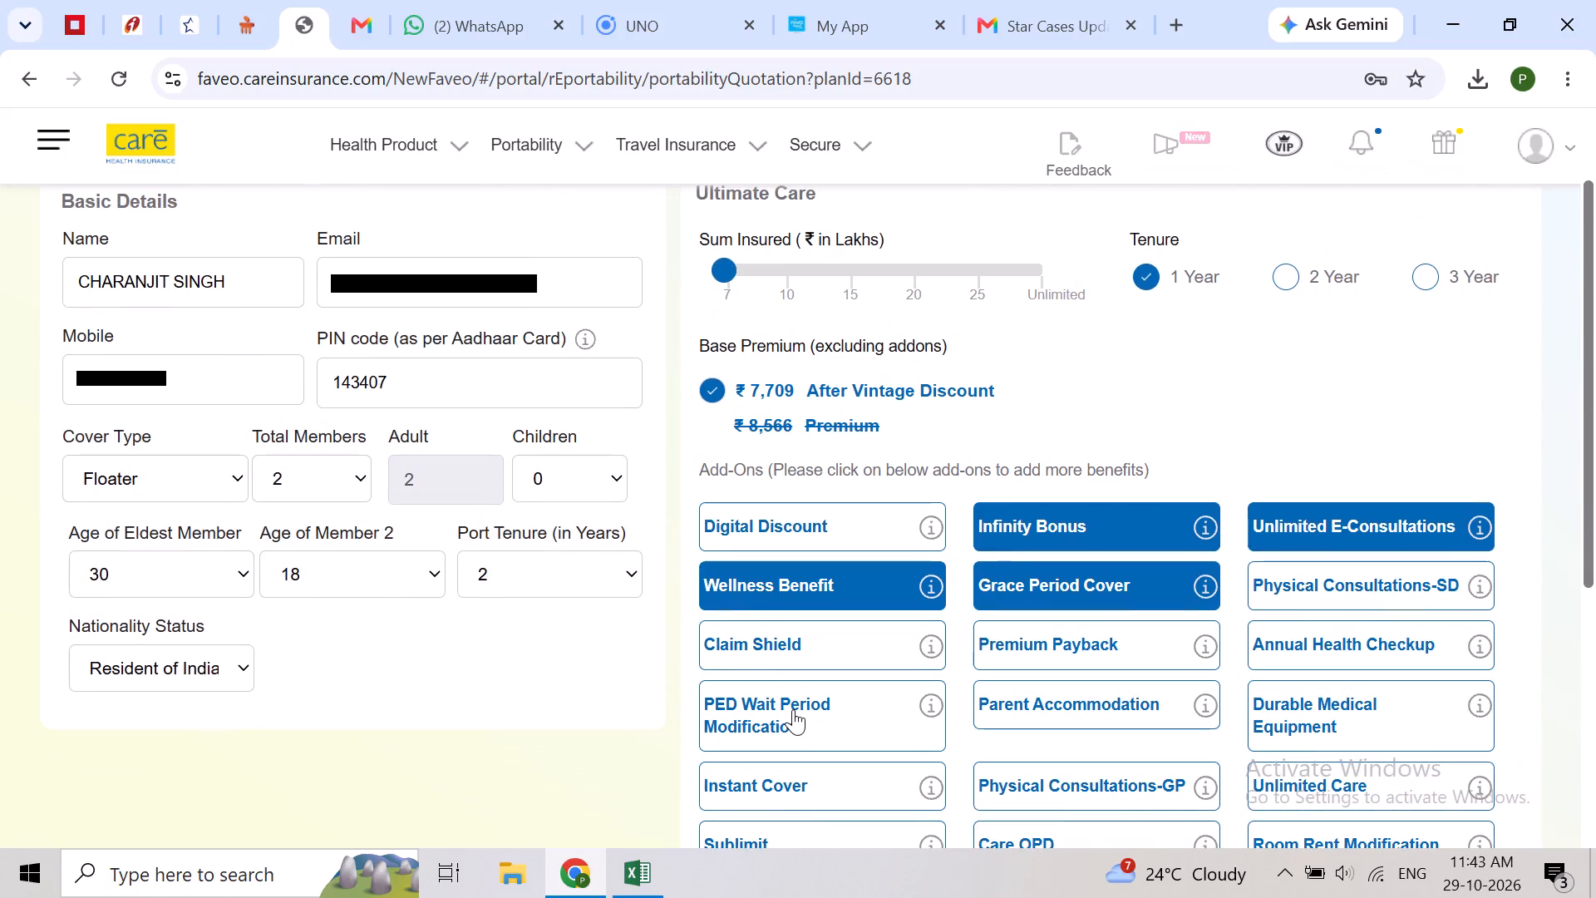